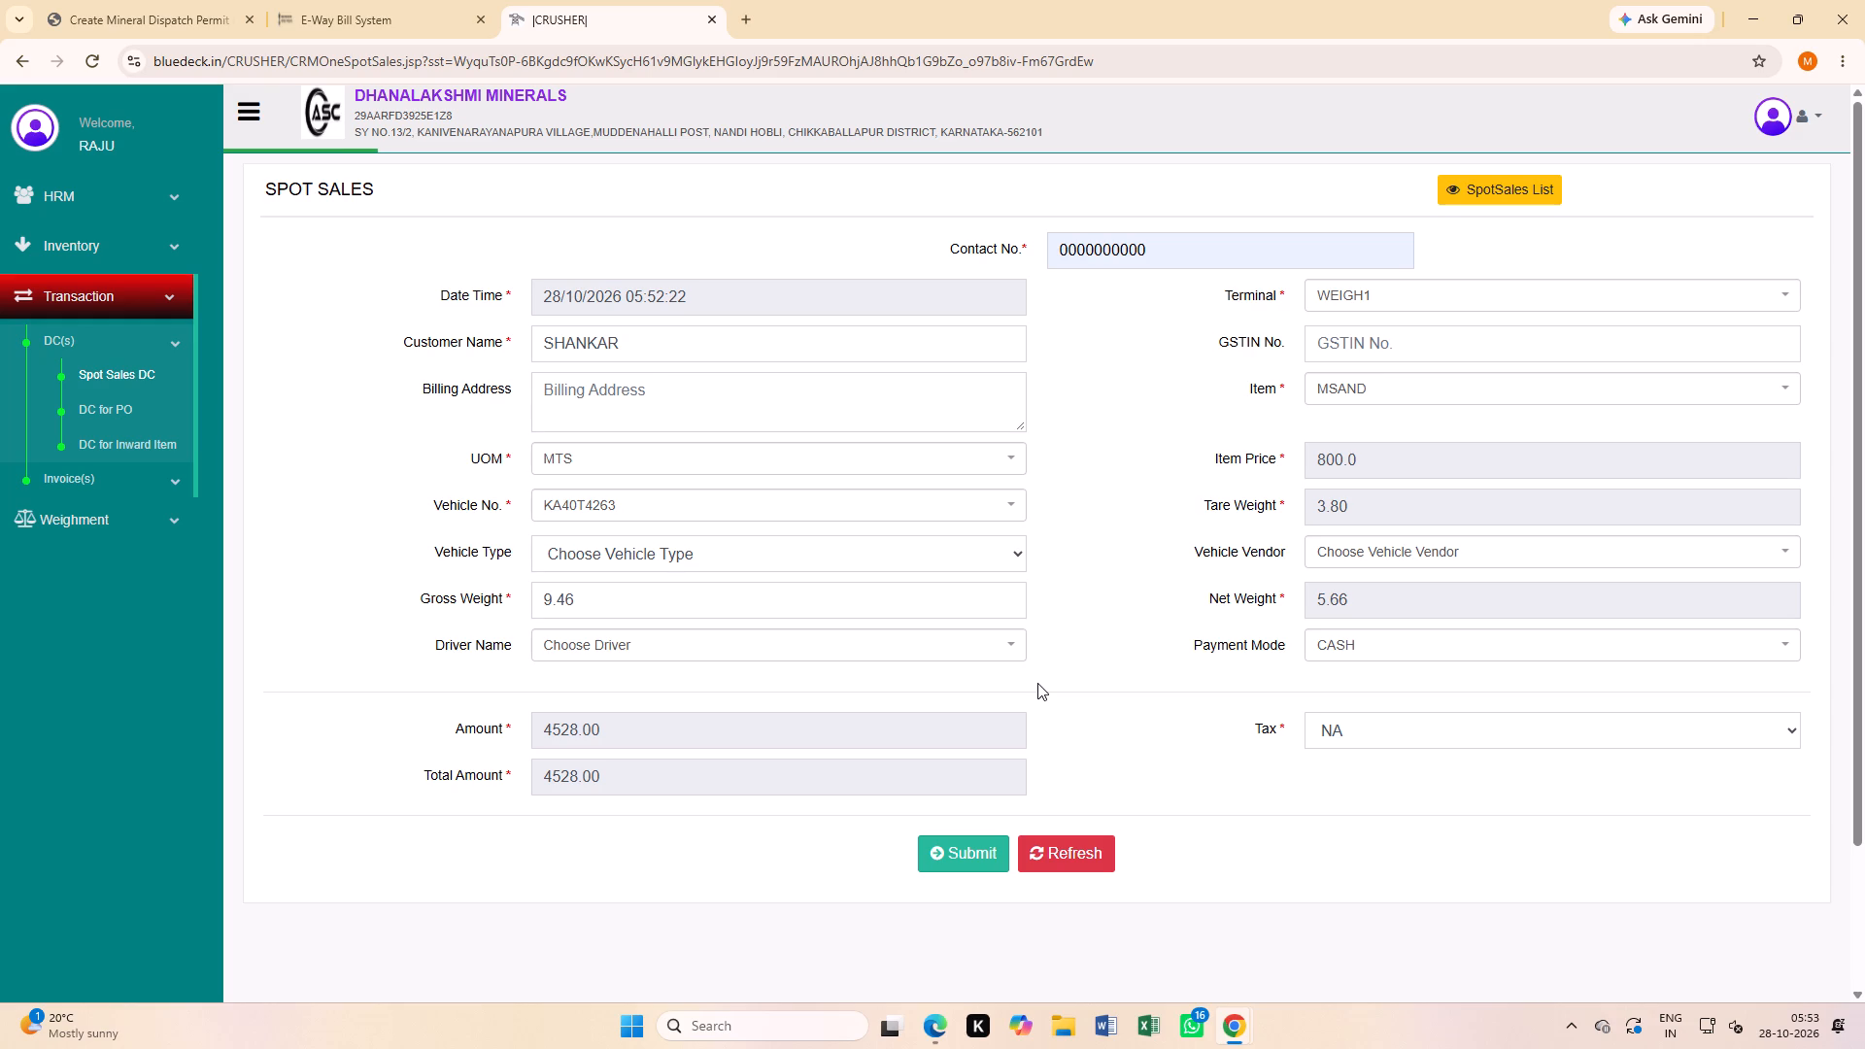
{"action": "left_click", "coordinate": [1119, 513]}
{"action": "left_click", "coordinate": [961, 852]}
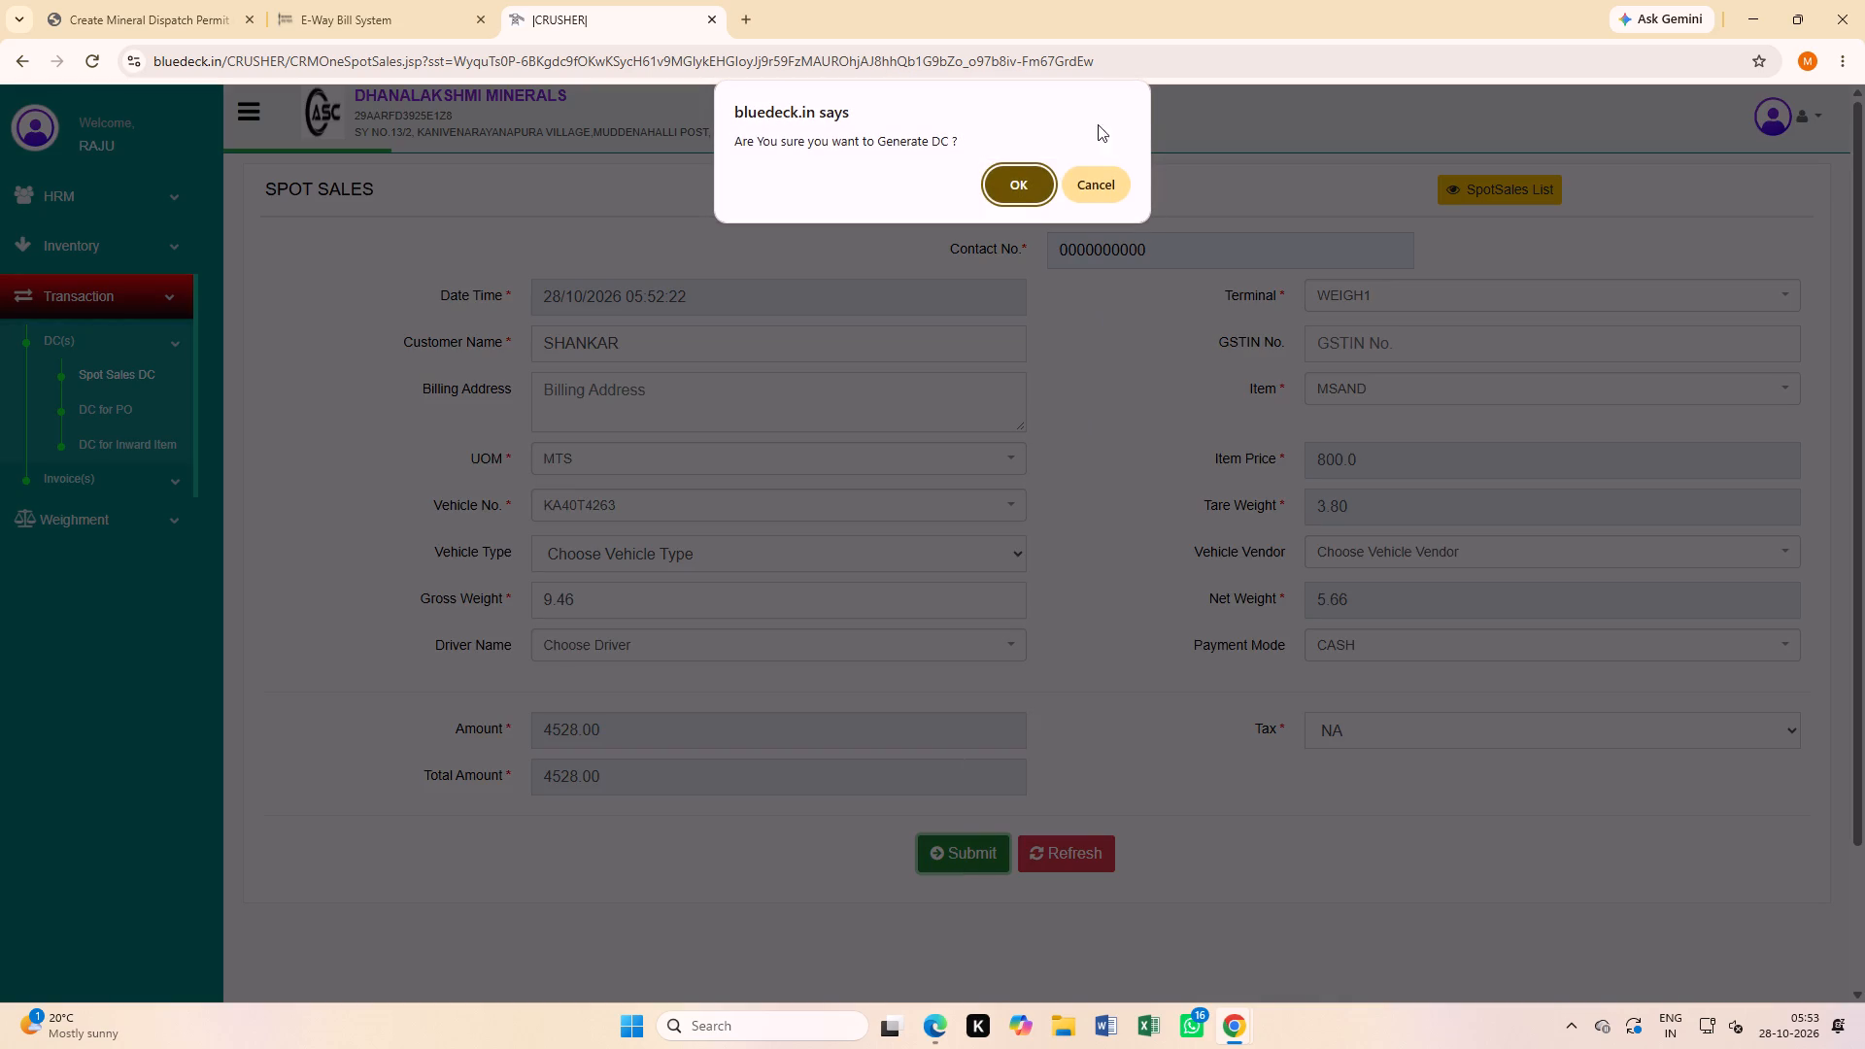
{"action": "left_click", "coordinate": [1013, 178]}
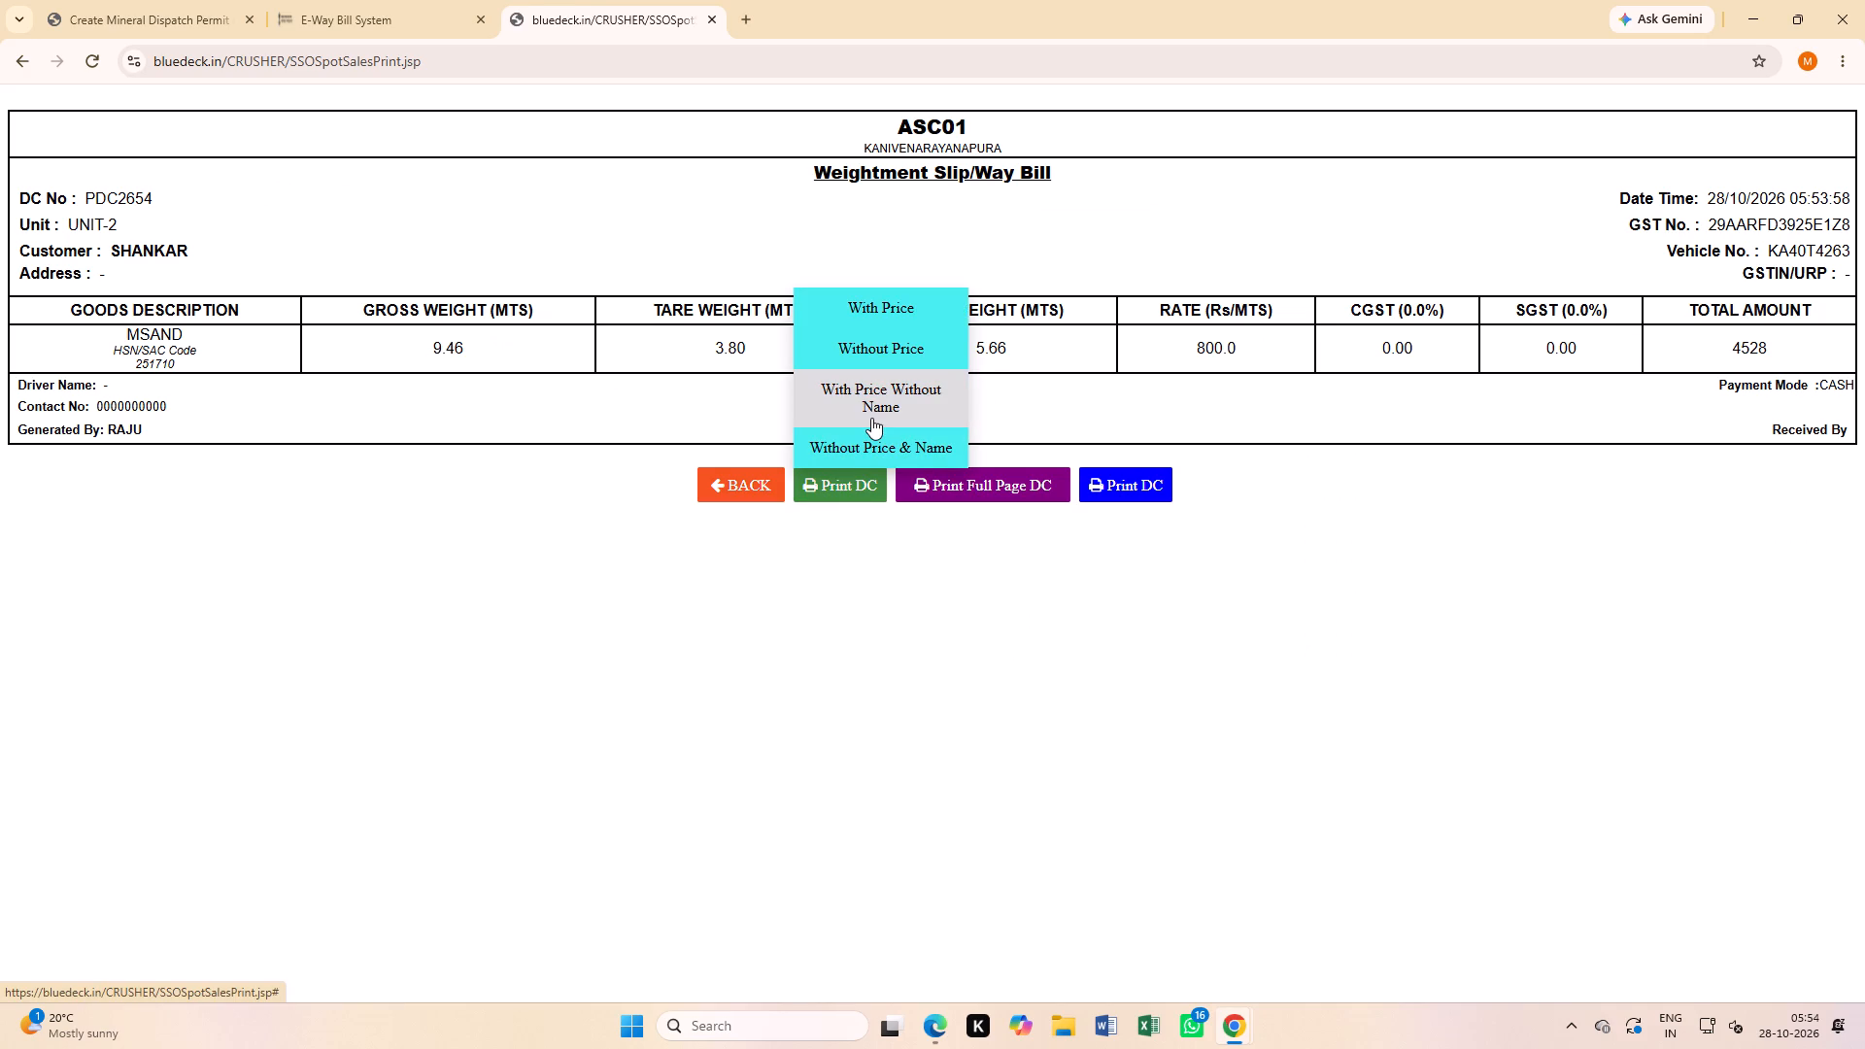
Save the DC's Without Price & Name print version as a portrait PDF in Downloads, replacing the existing 958.pdf.
{"action": "left_click", "coordinate": [876, 443]}
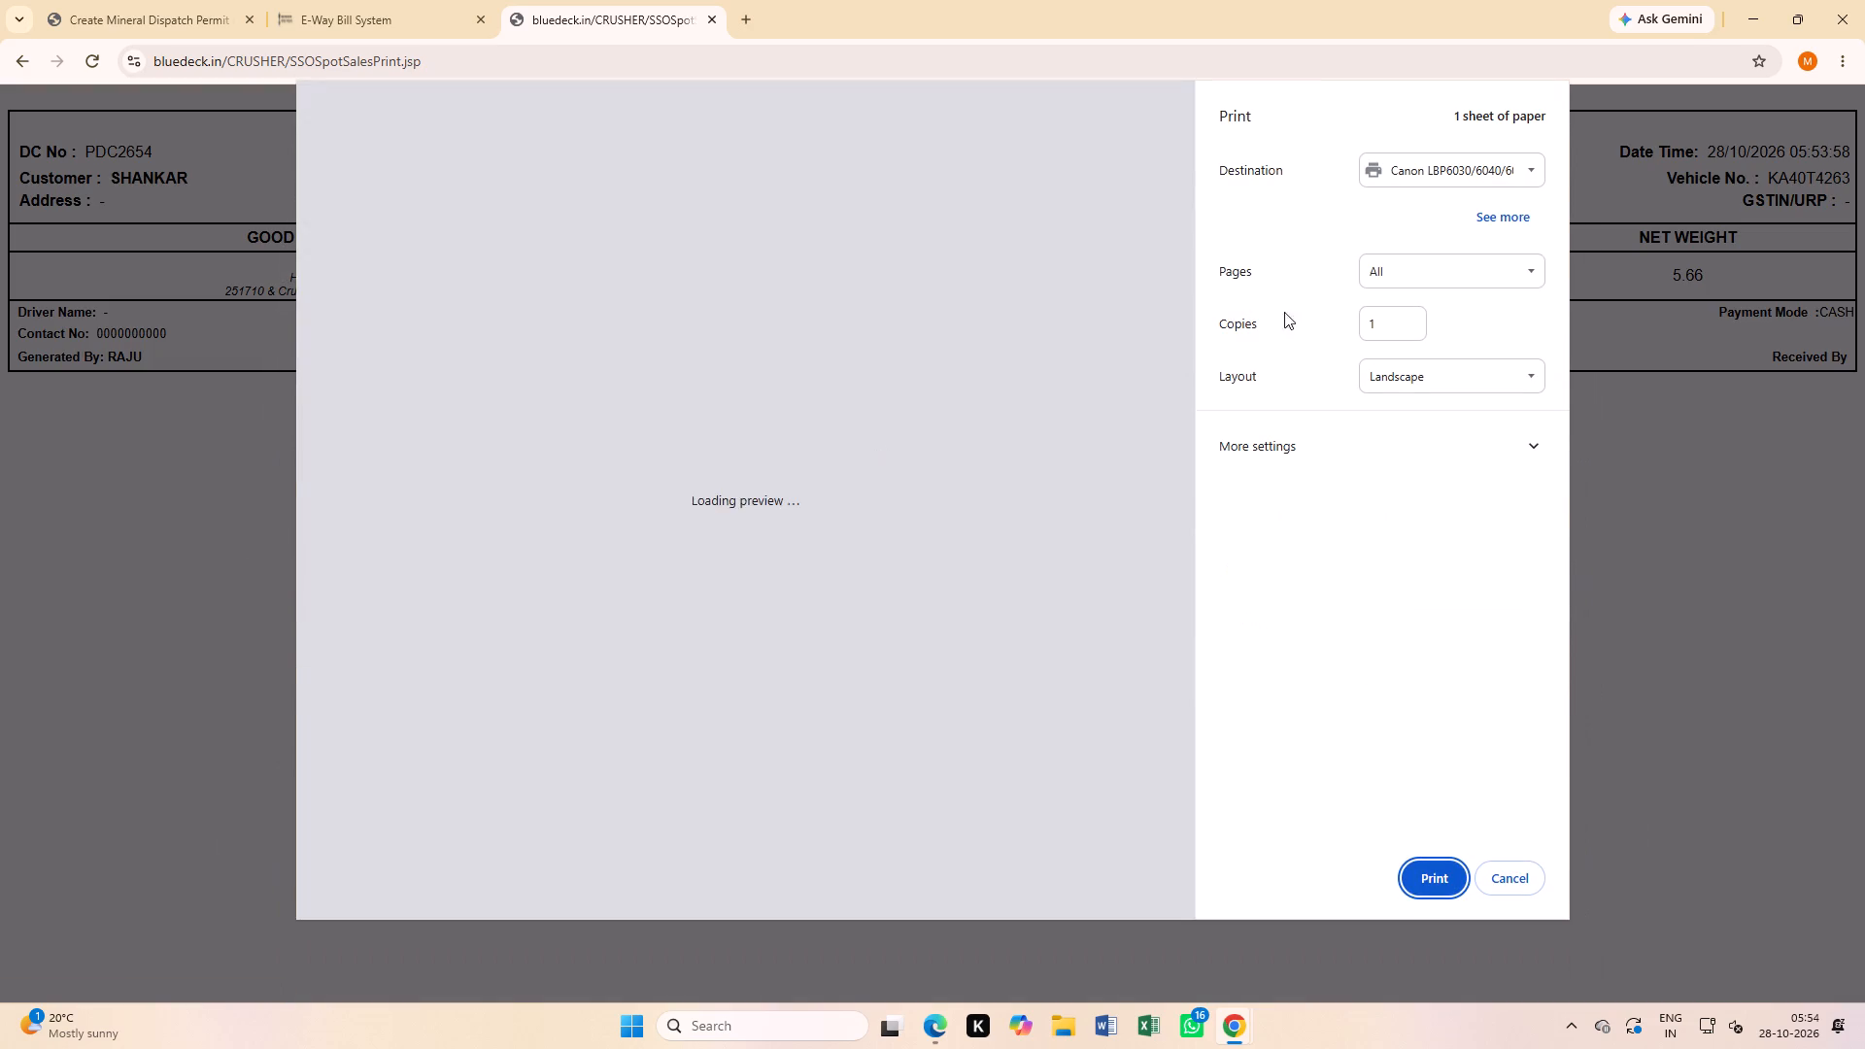
{"action": "left_click", "coordinate": [1408, 361]}
{"action": "left_click", "coordinate": [1402, 396]}
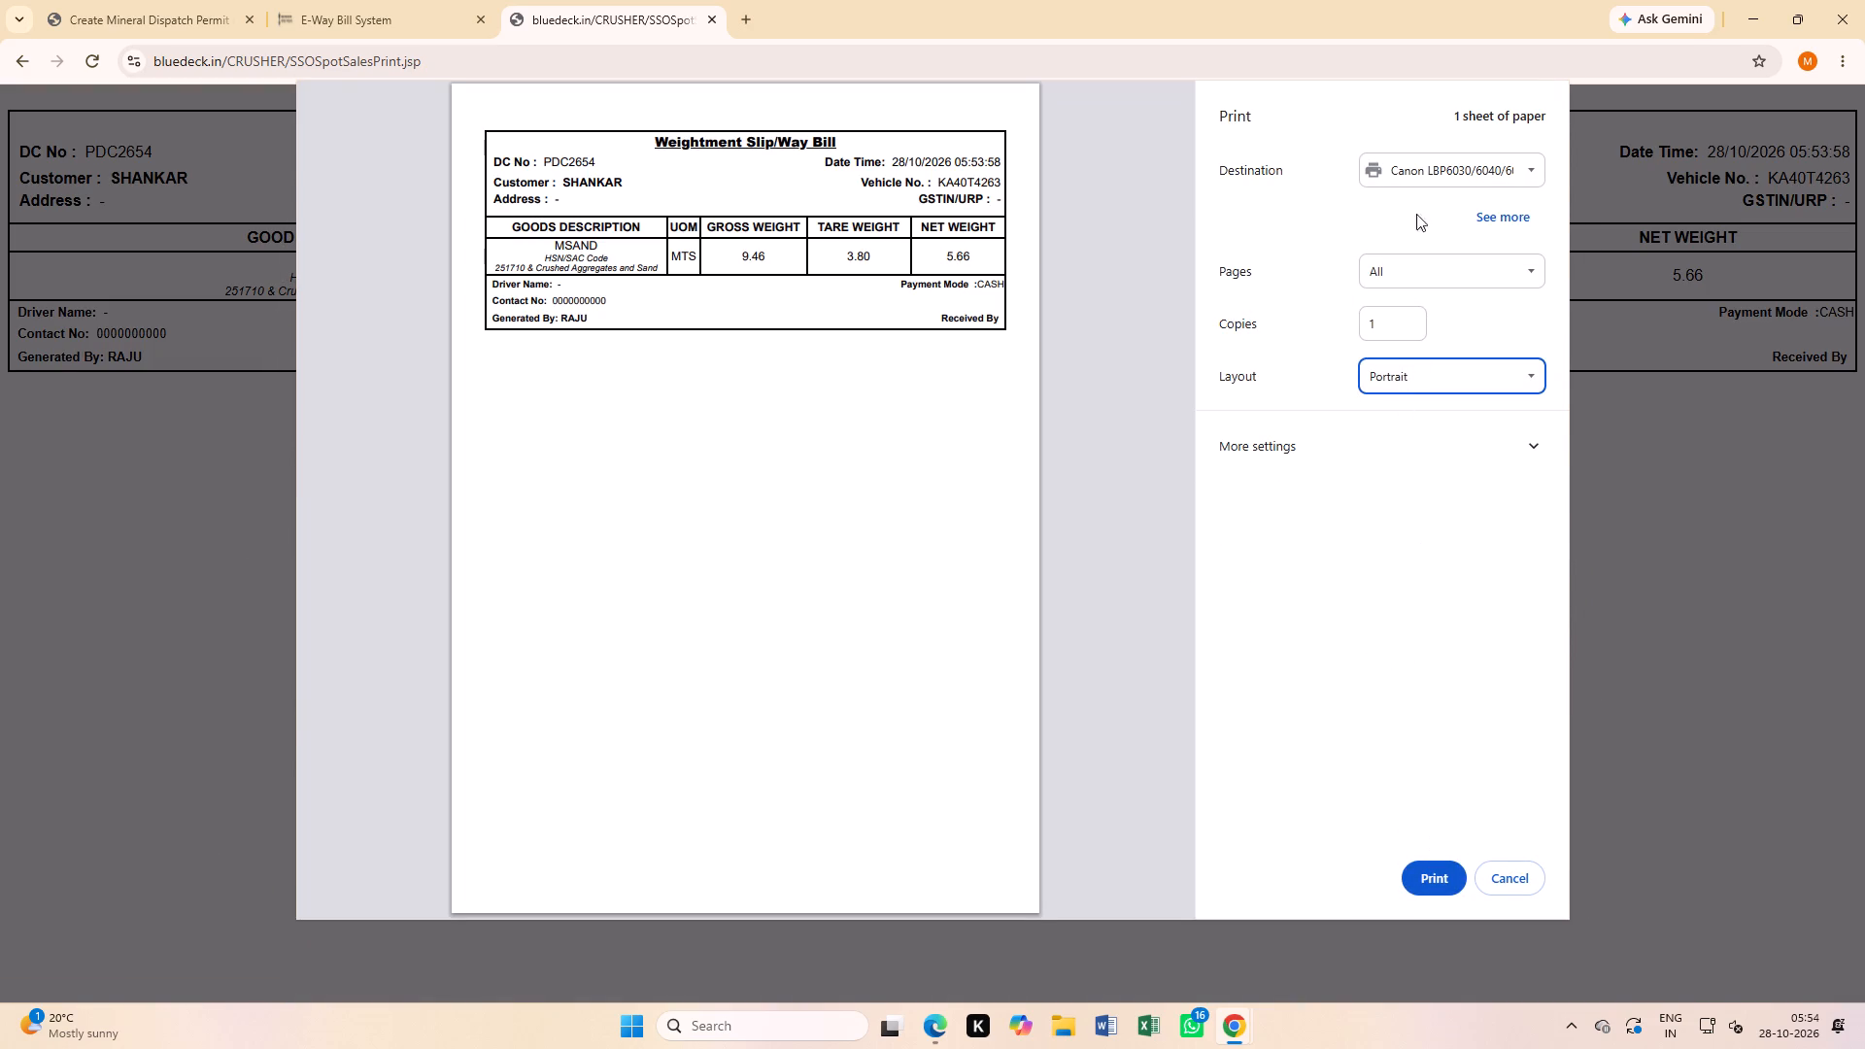
{"action": "left_click", "coordinate": [1426, 176]}
{"action": "left_click", "coordinate": [1440, 260]}
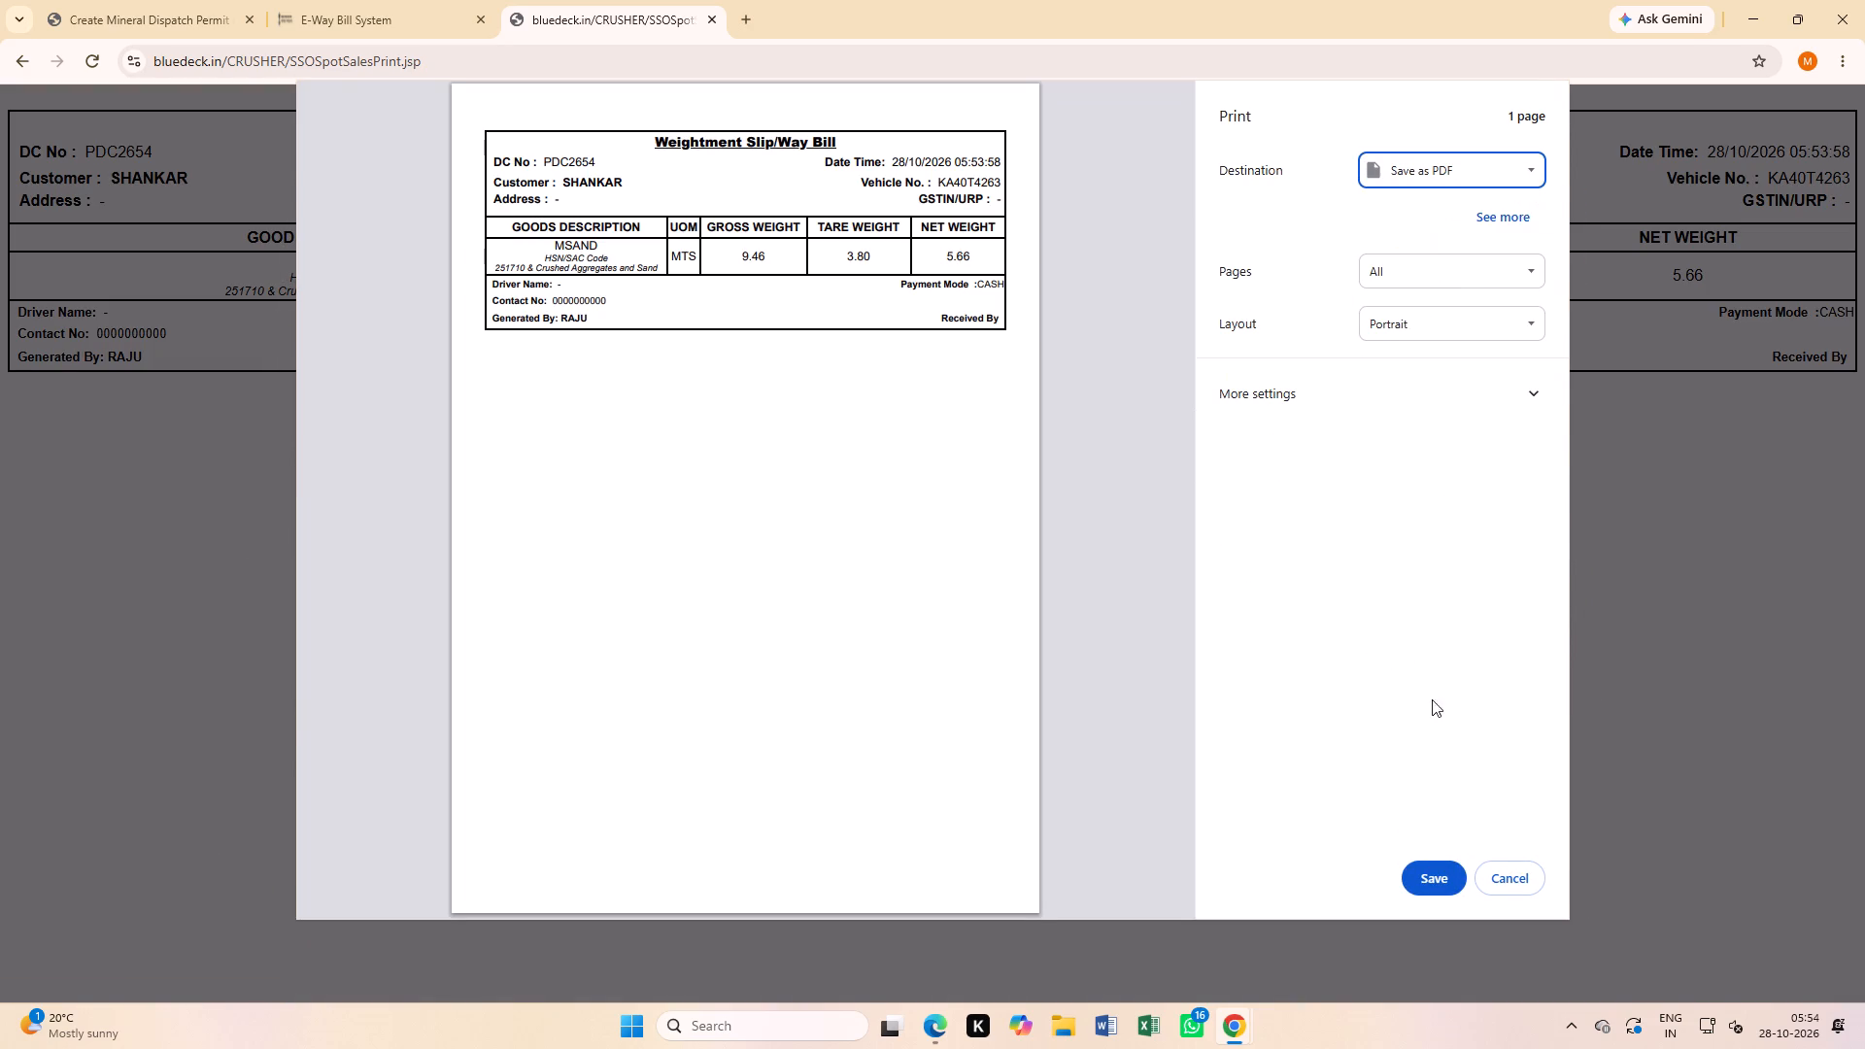
{"action": "left_click", "coordinate": [1435, 883]}
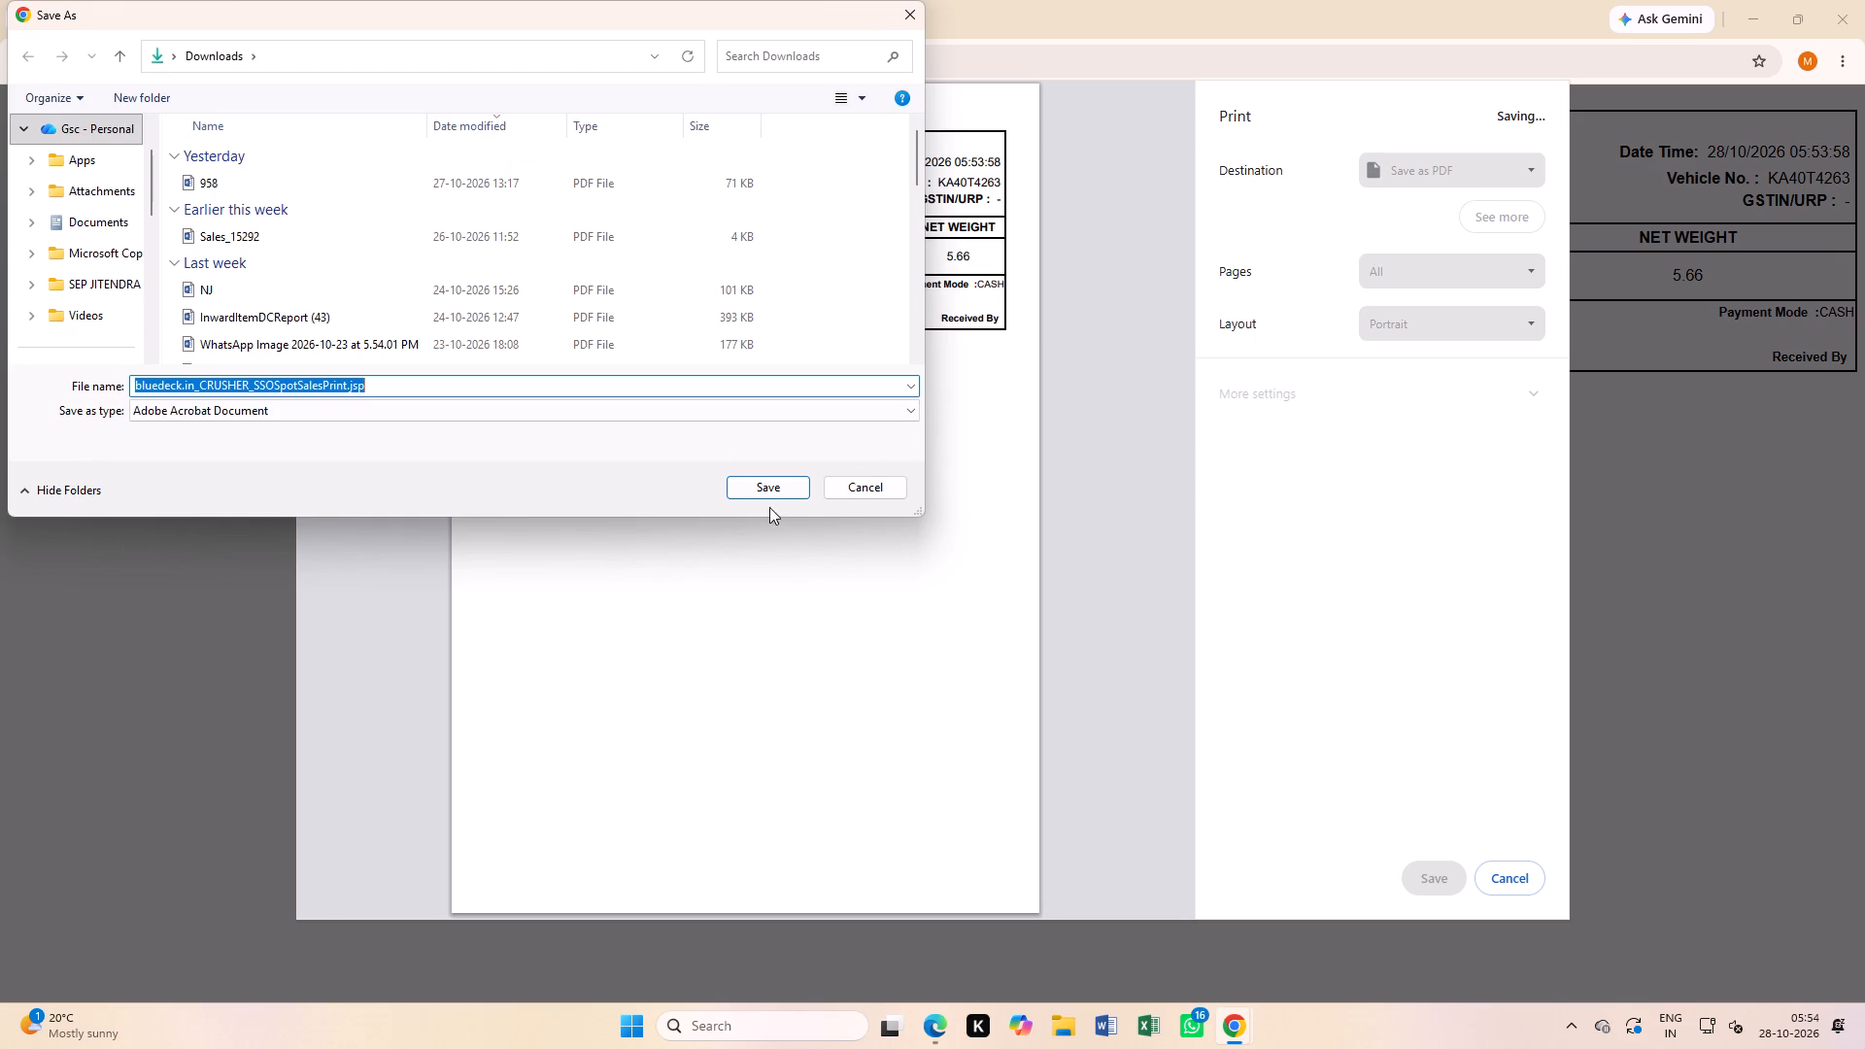
{"action": "left_click", "coordinate": [499, 186]}
{"action": "left_click", "coordinate": [758, 479]}
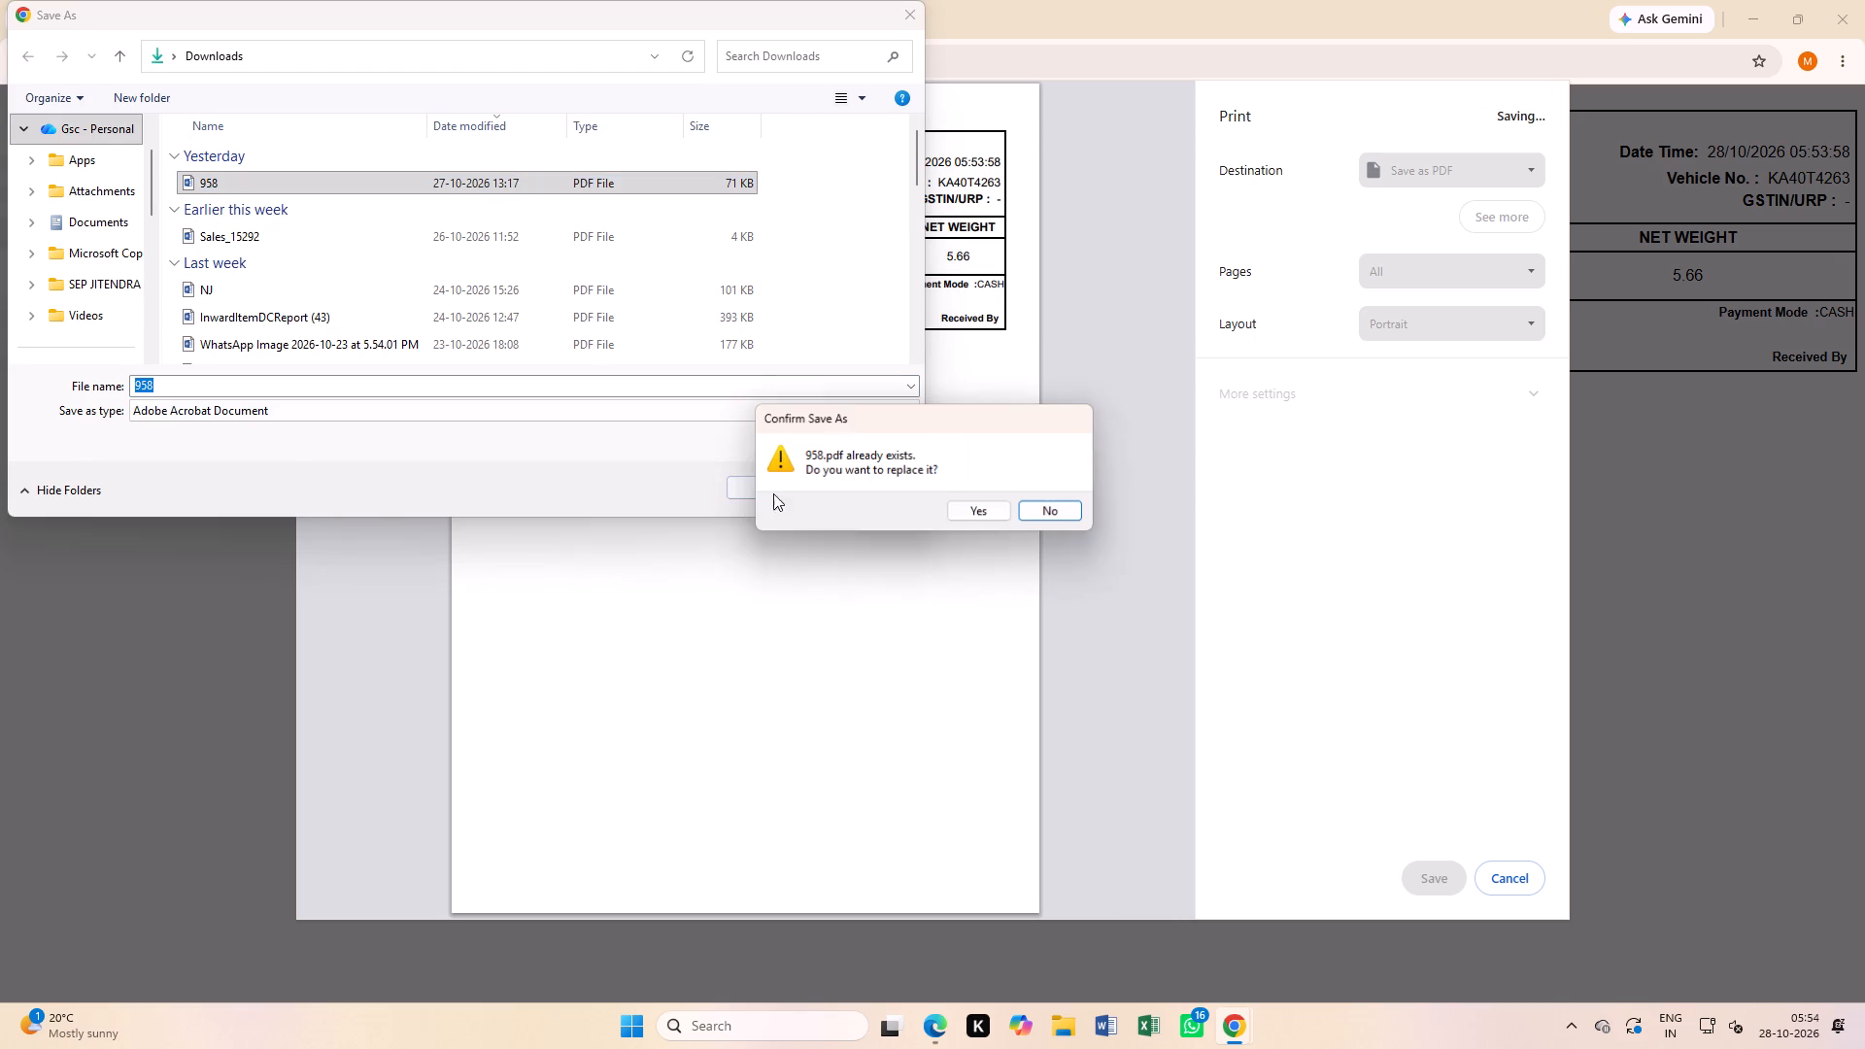
{"action": "left_click", "coordinate": [960, 512]}
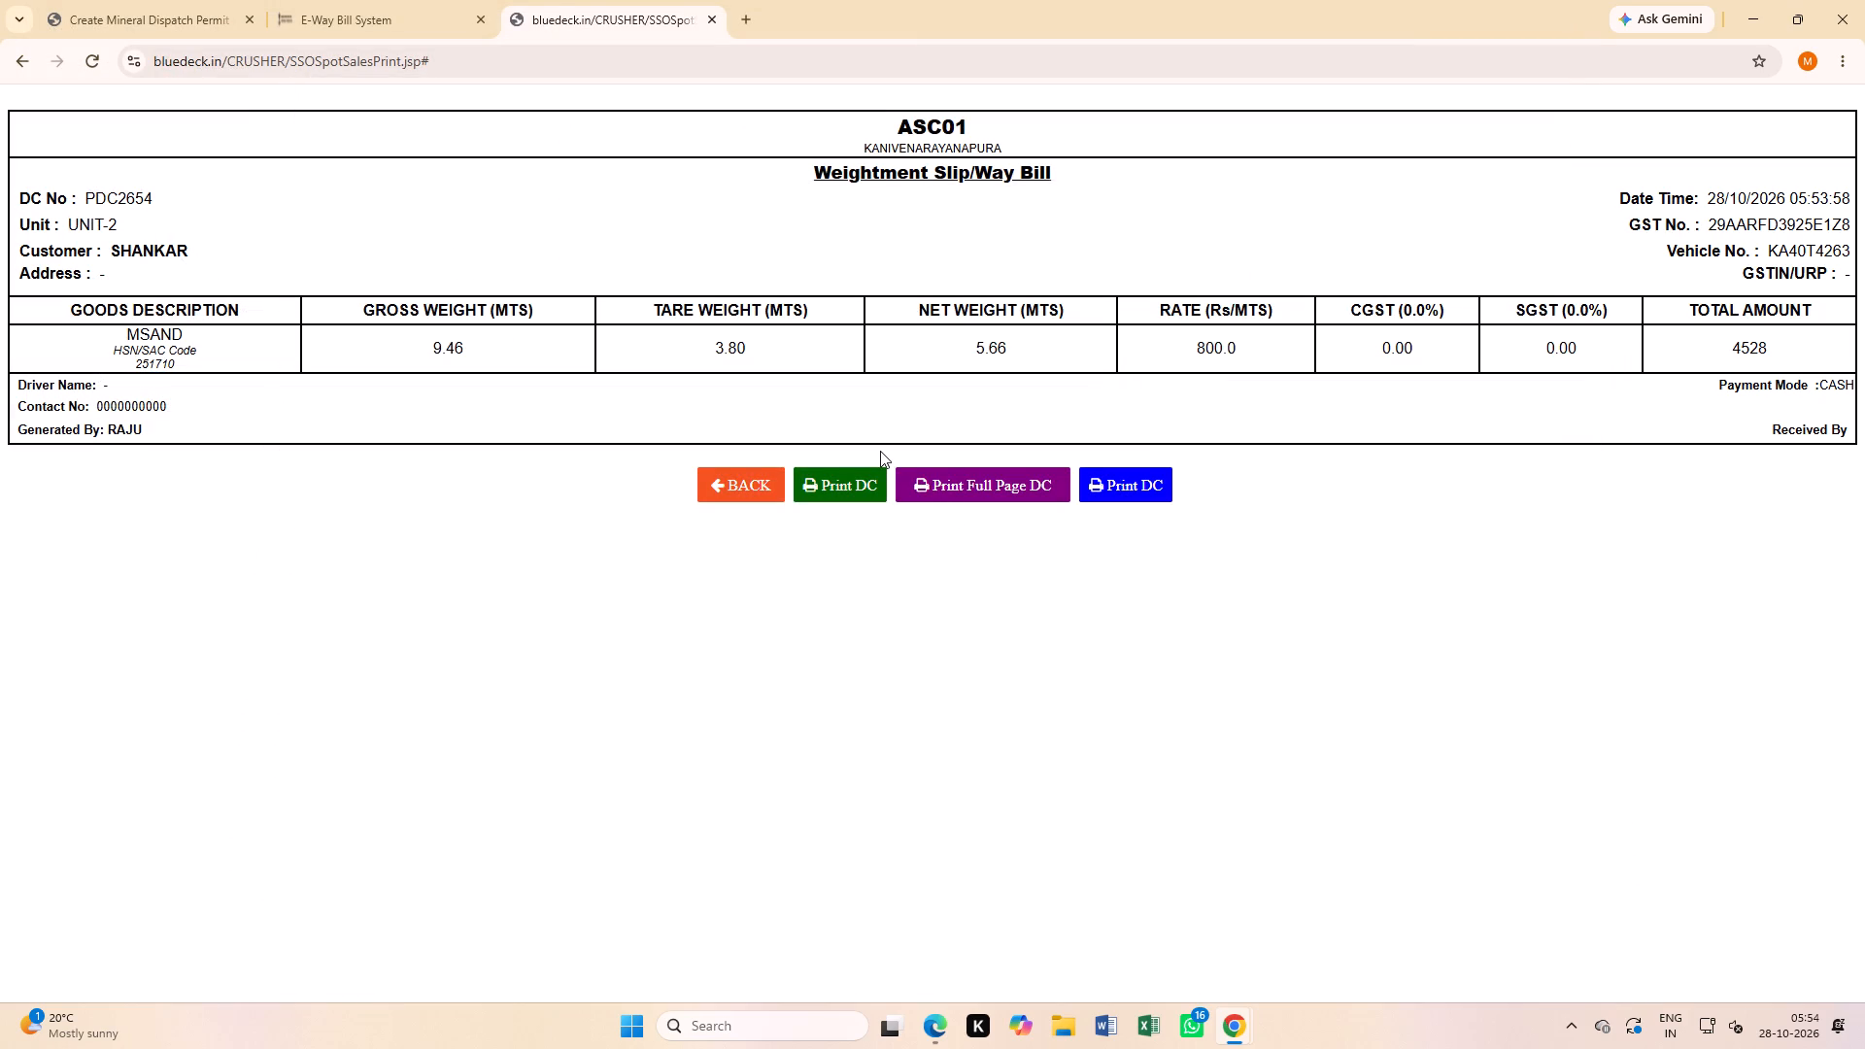
Search for "i love pdf to word" in a new browser tab and open iLovePDF's PDF to Word converter.
{"action": "left_click", "coordinate": [741, 9]}
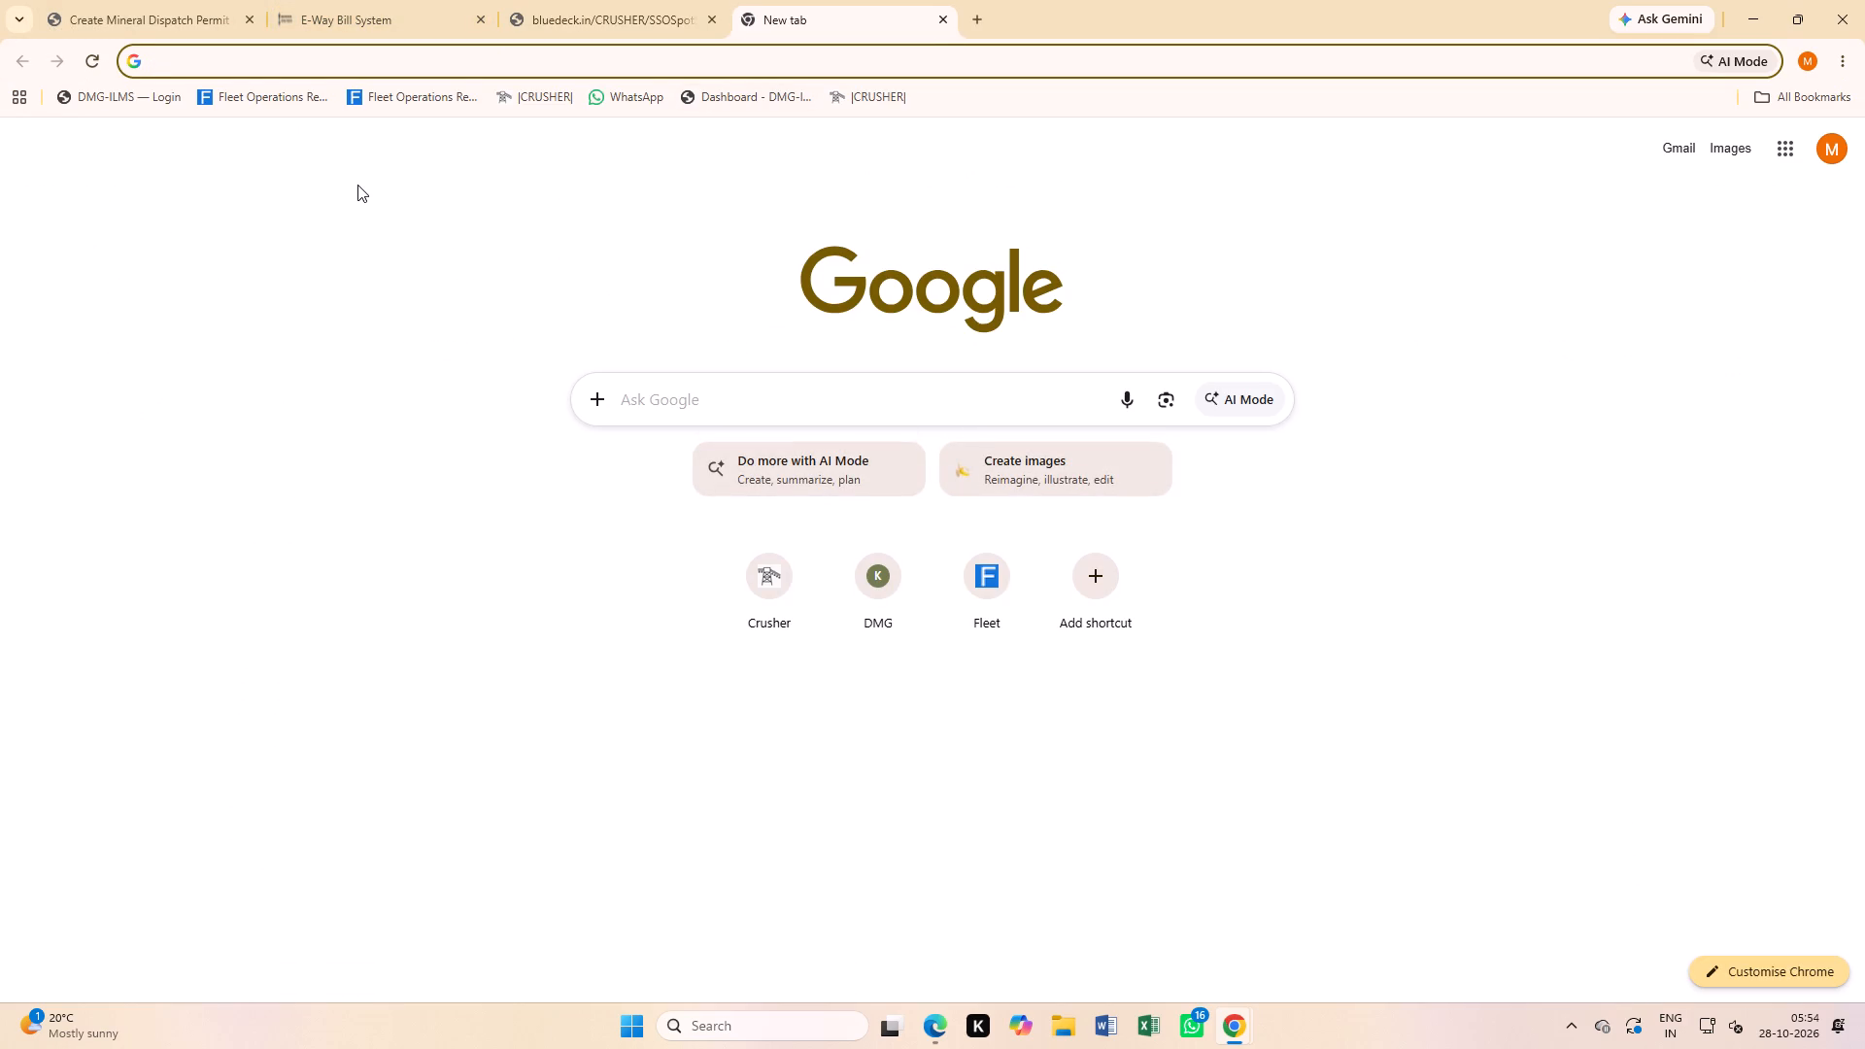
{"action": "key", "text": "i"}
{"action": "left_click", "coordinate": [272, 153]}
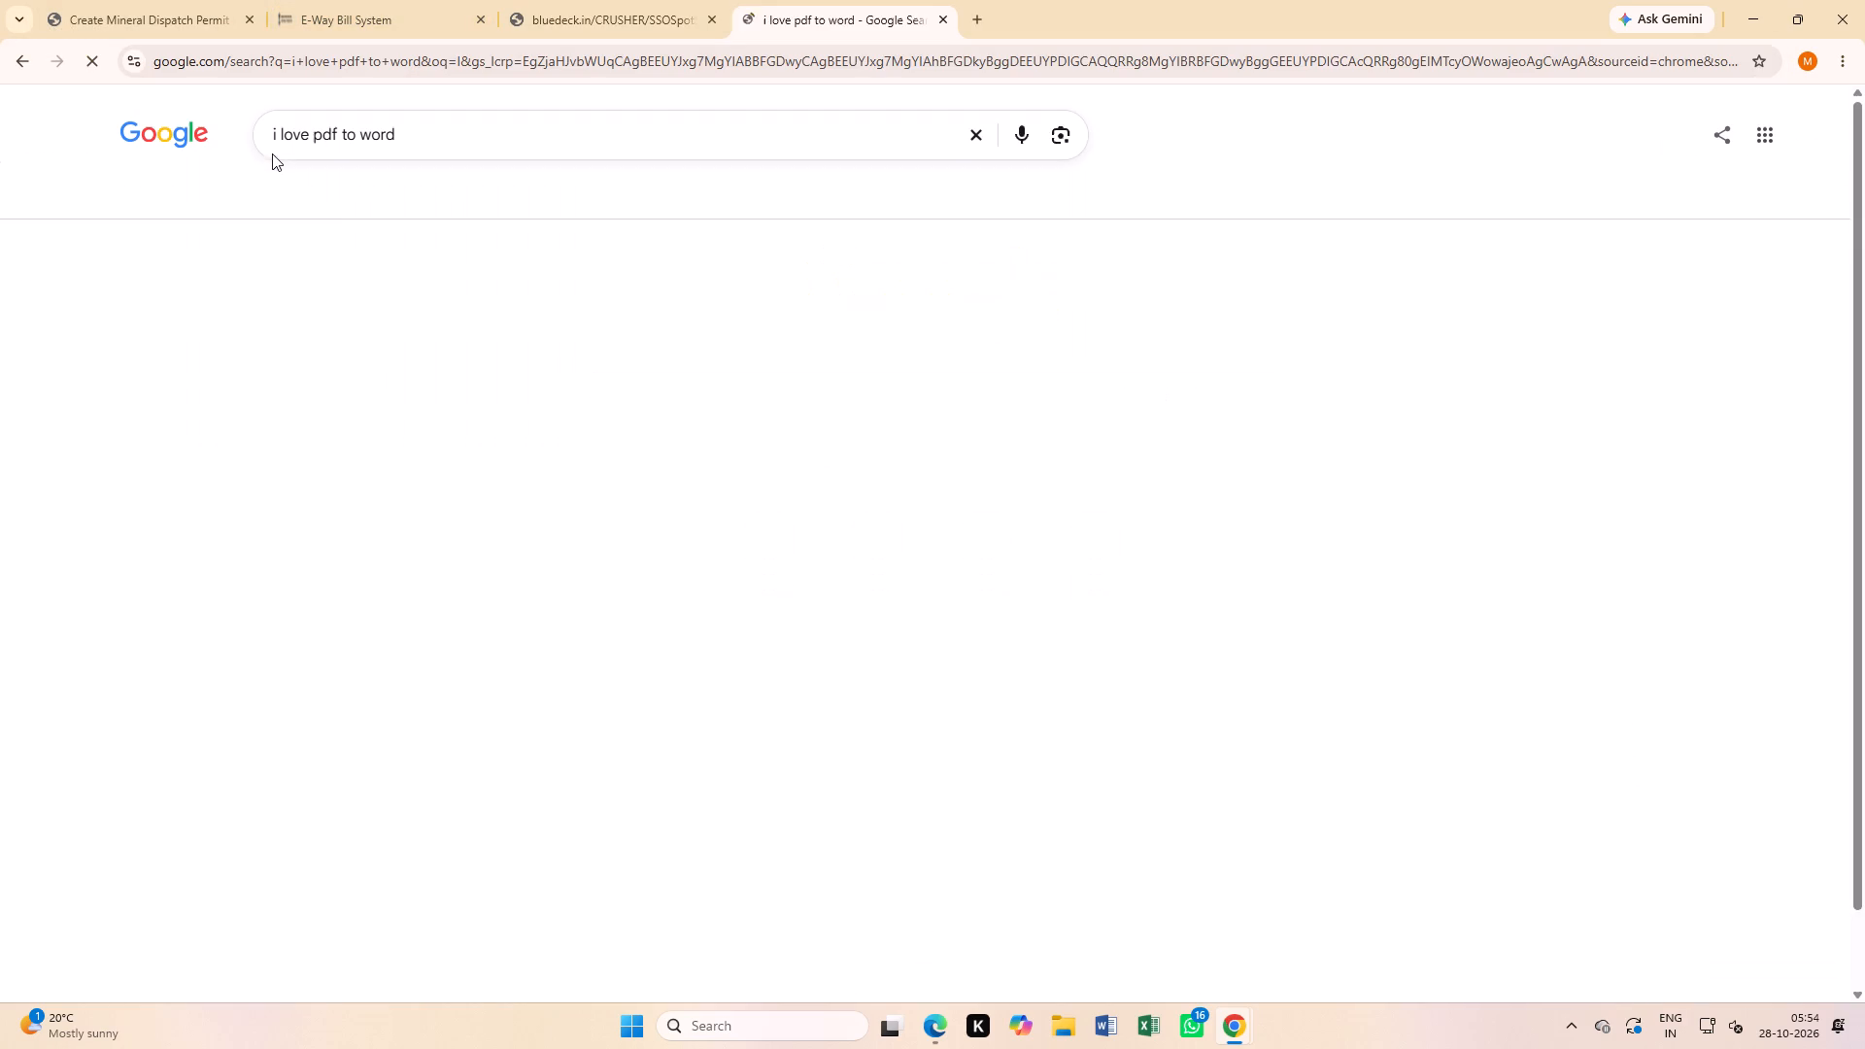
{"action": "left_click", "coordinate": [471, 321]}
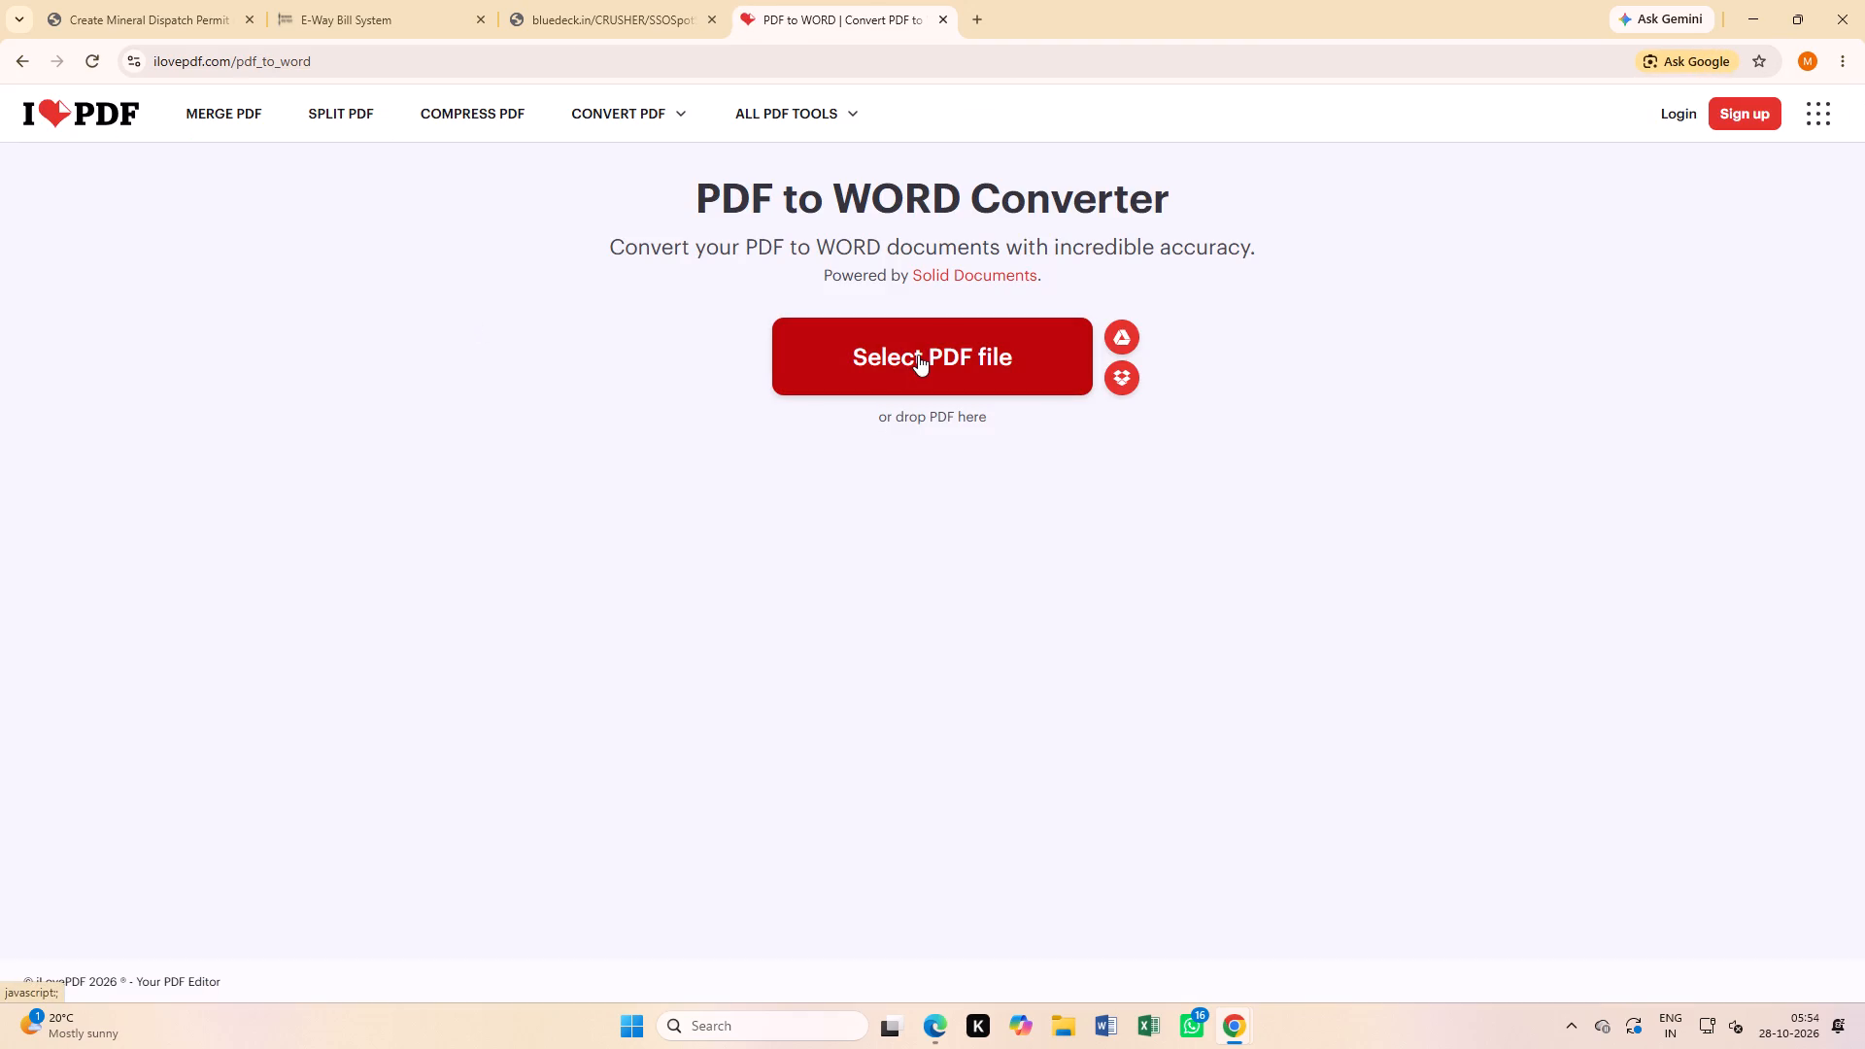
{"action": "left_click", "coordinate": [918, 355]}
{"action": "left_click", "coordinate": [675, 191]}
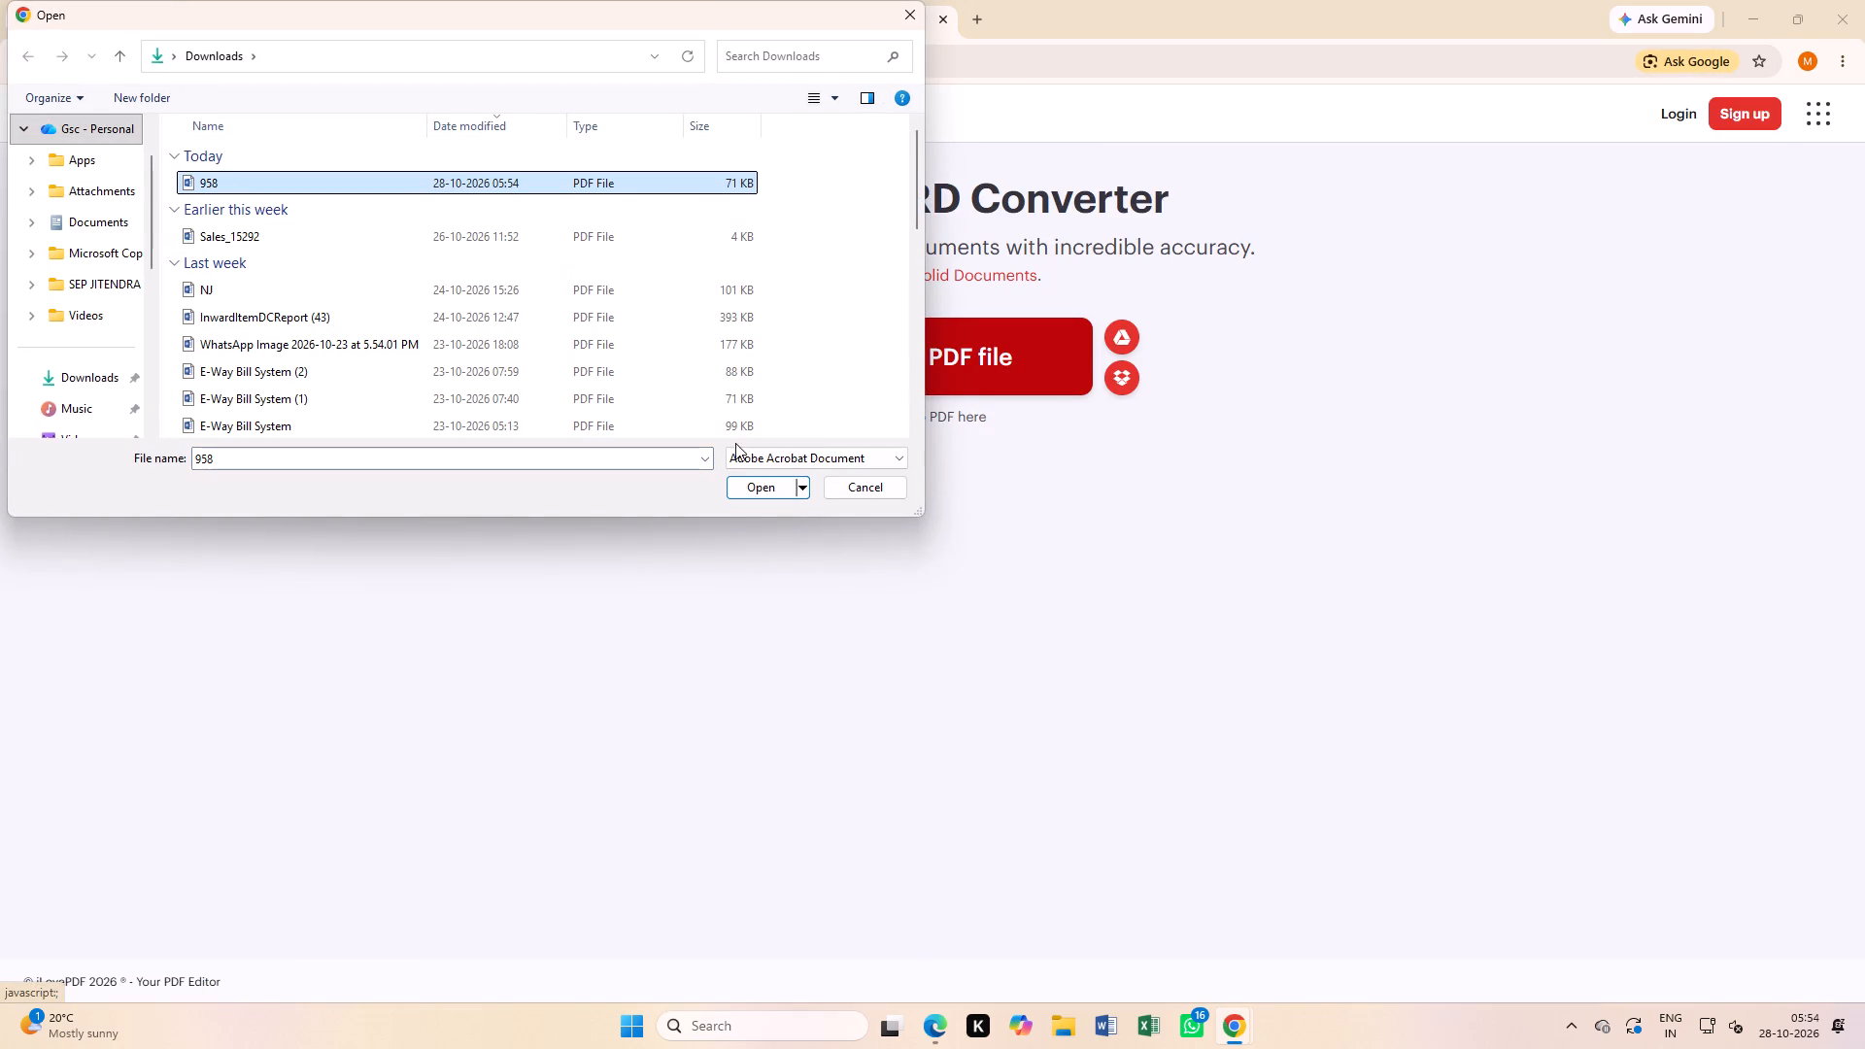
{"action": "left_click", "coordinate": [760, 482]}
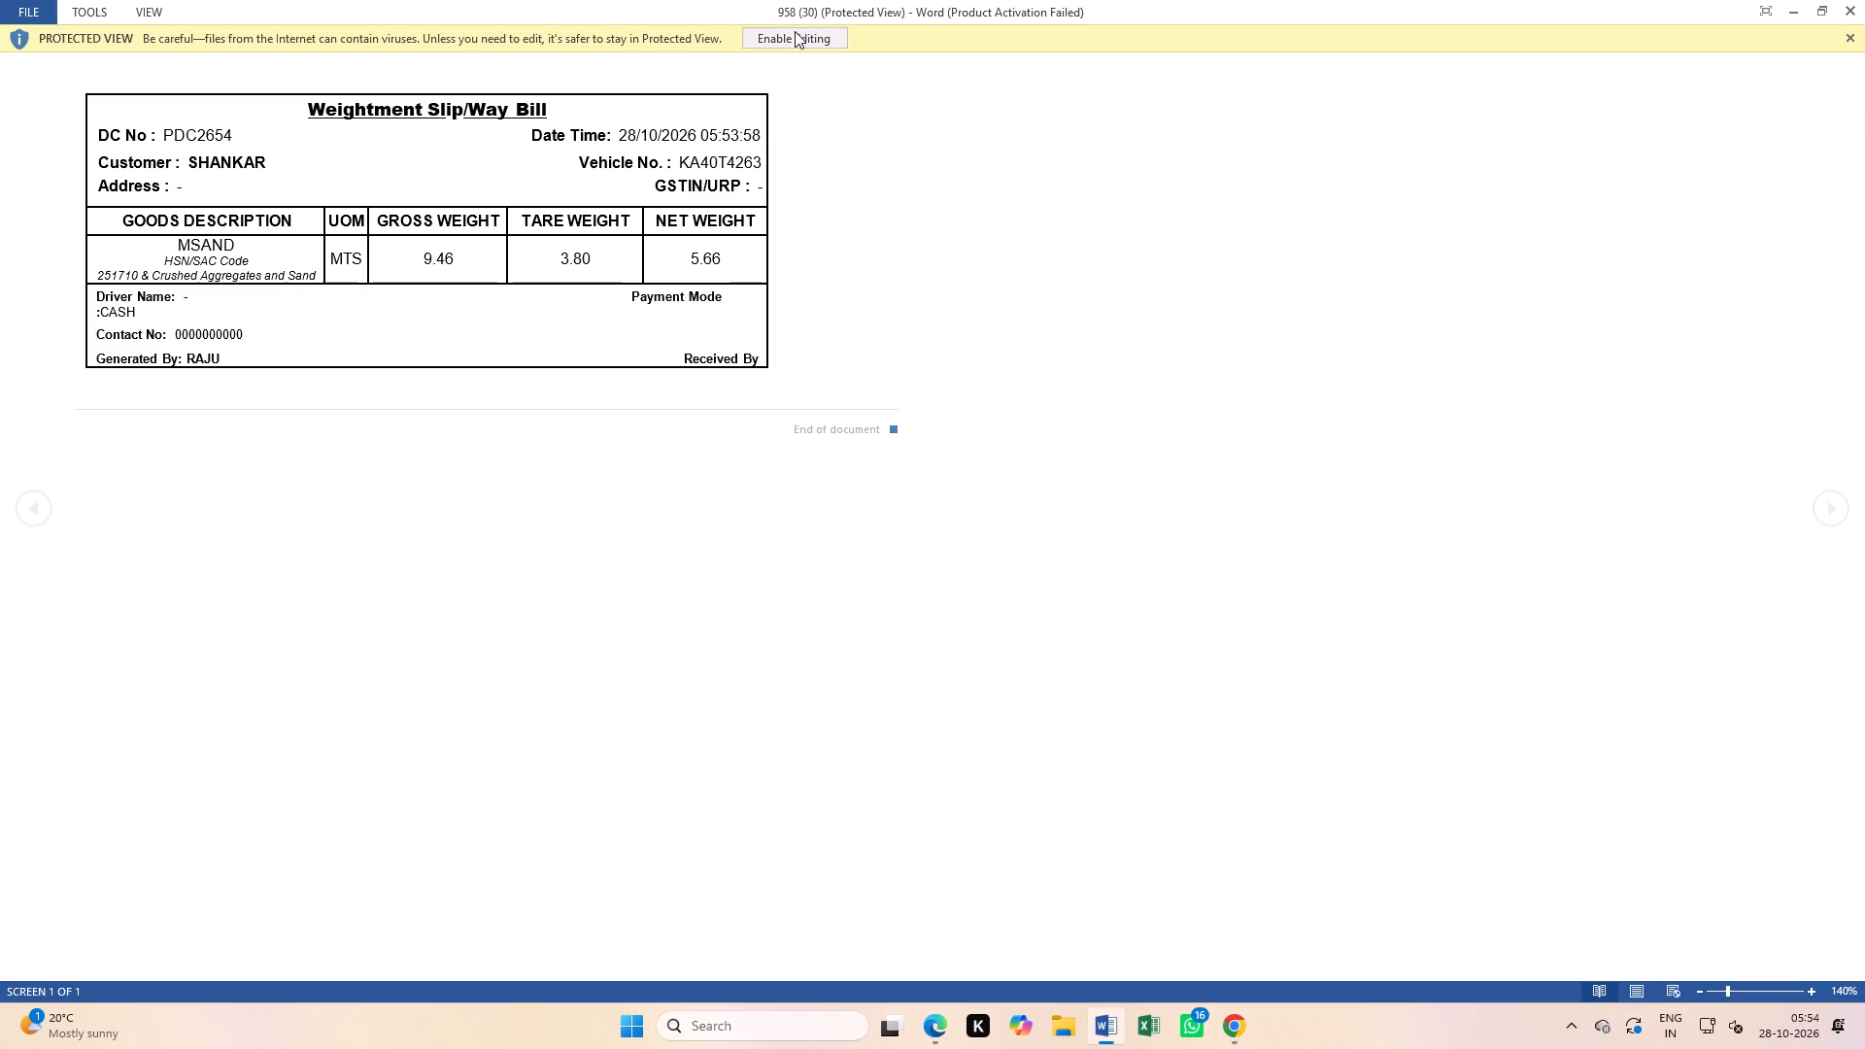
{"action": "left_click", "coordinate": [795, 31]}
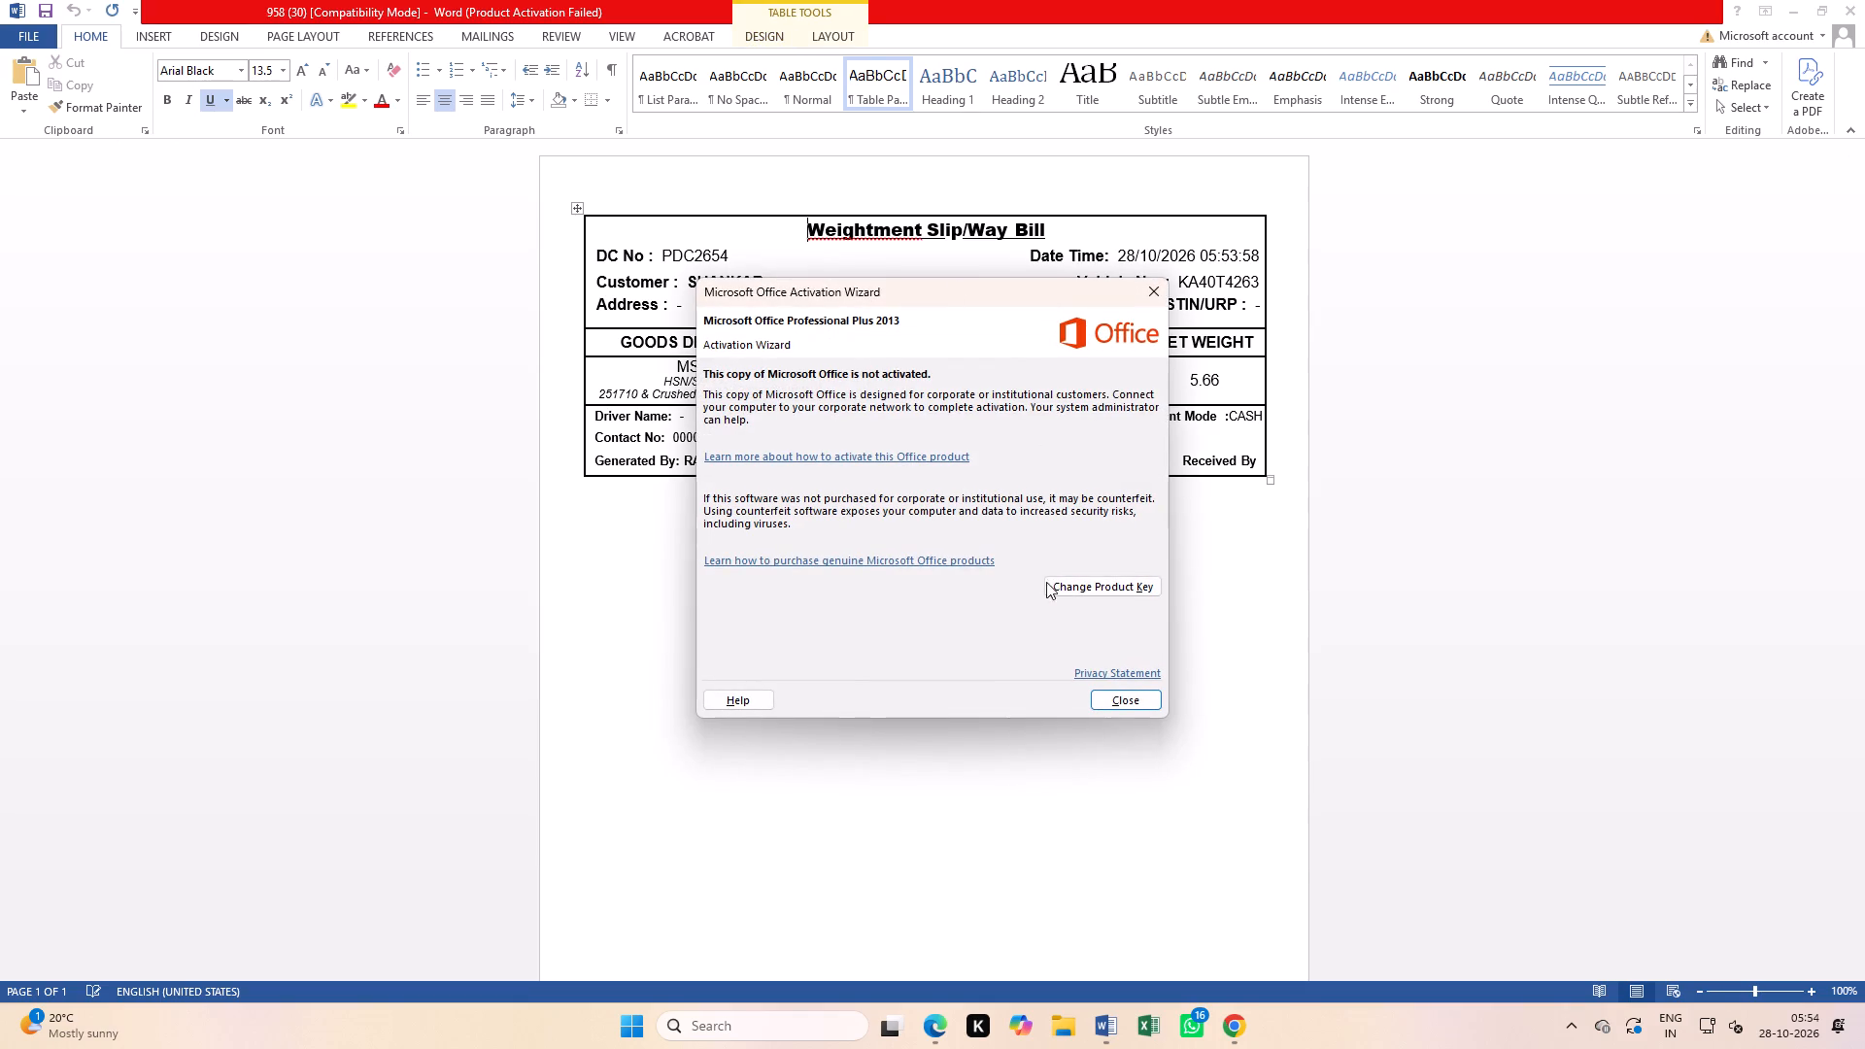
{"action": "left_click", "coordinate": [1113, 700]}
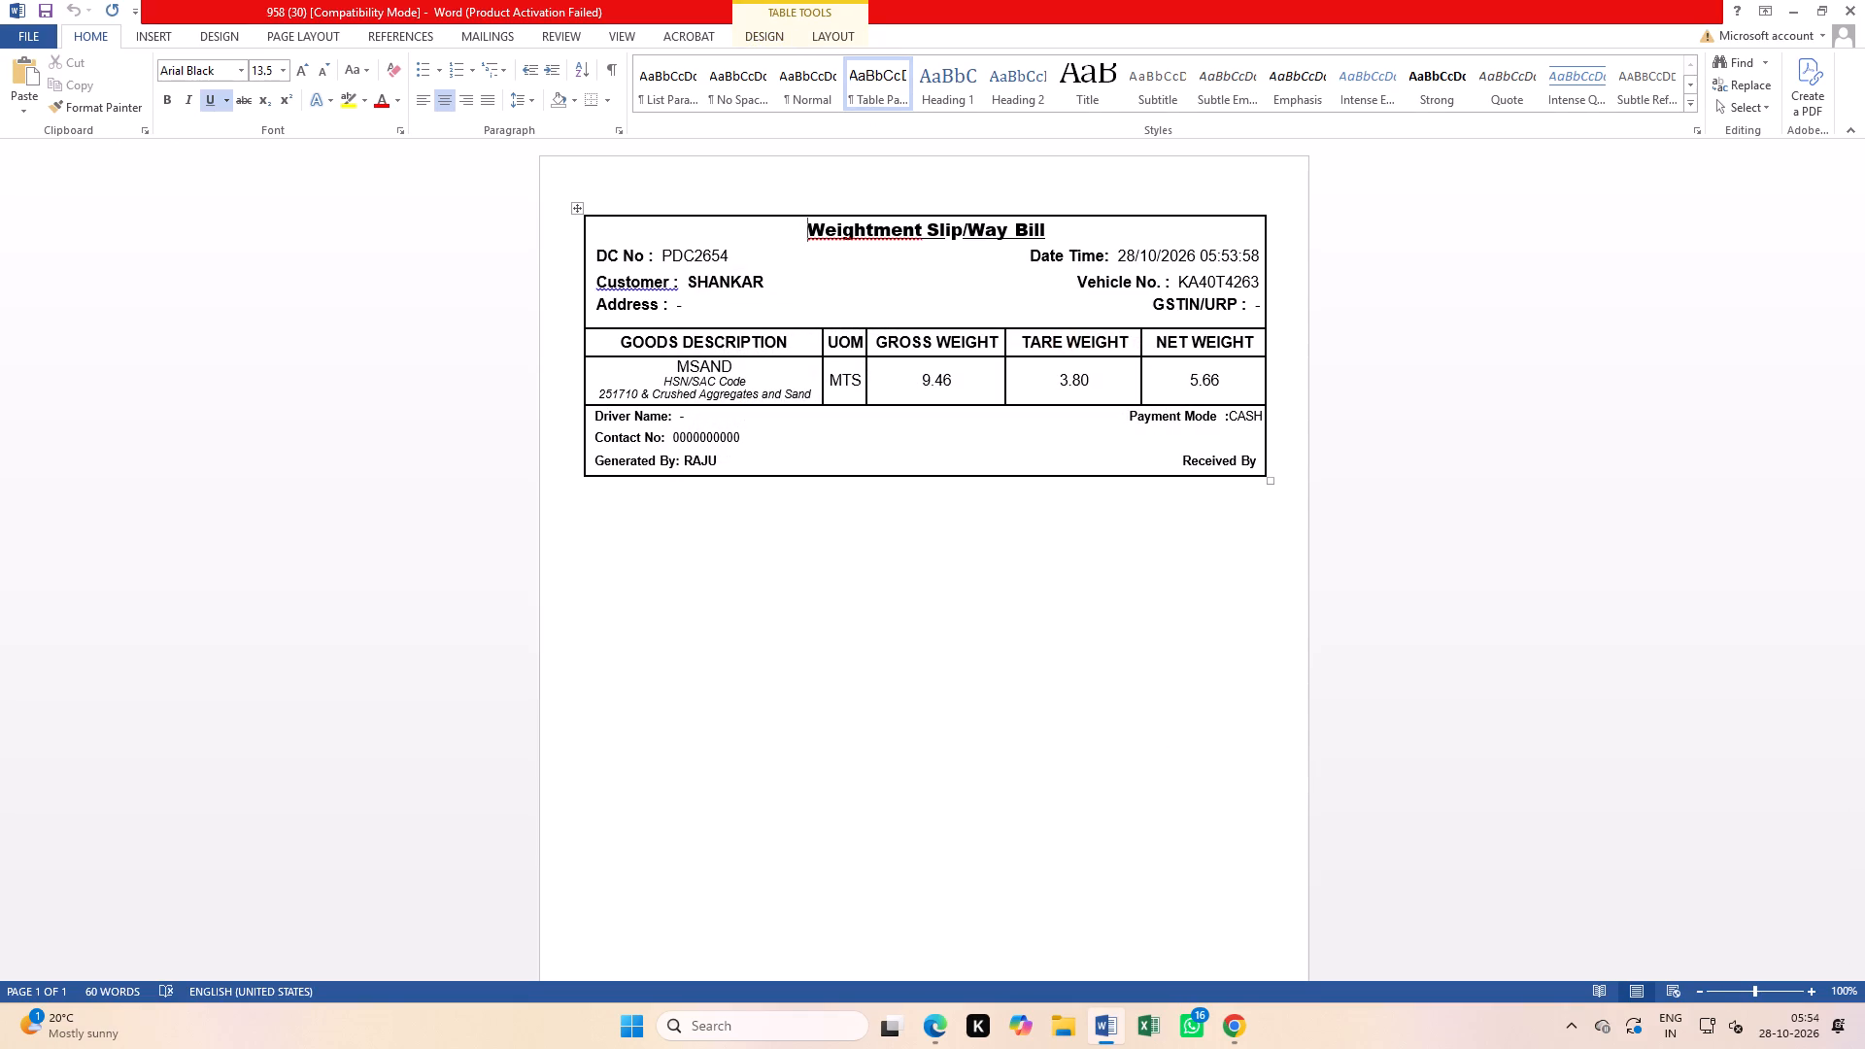
Change the tare weight to 3.60 and the net weight to 5.86 in the slip's table.
{"action": "scroll", "coordinate": [654, 389], "scroll_direction": "up", "scroll_amount": 4}
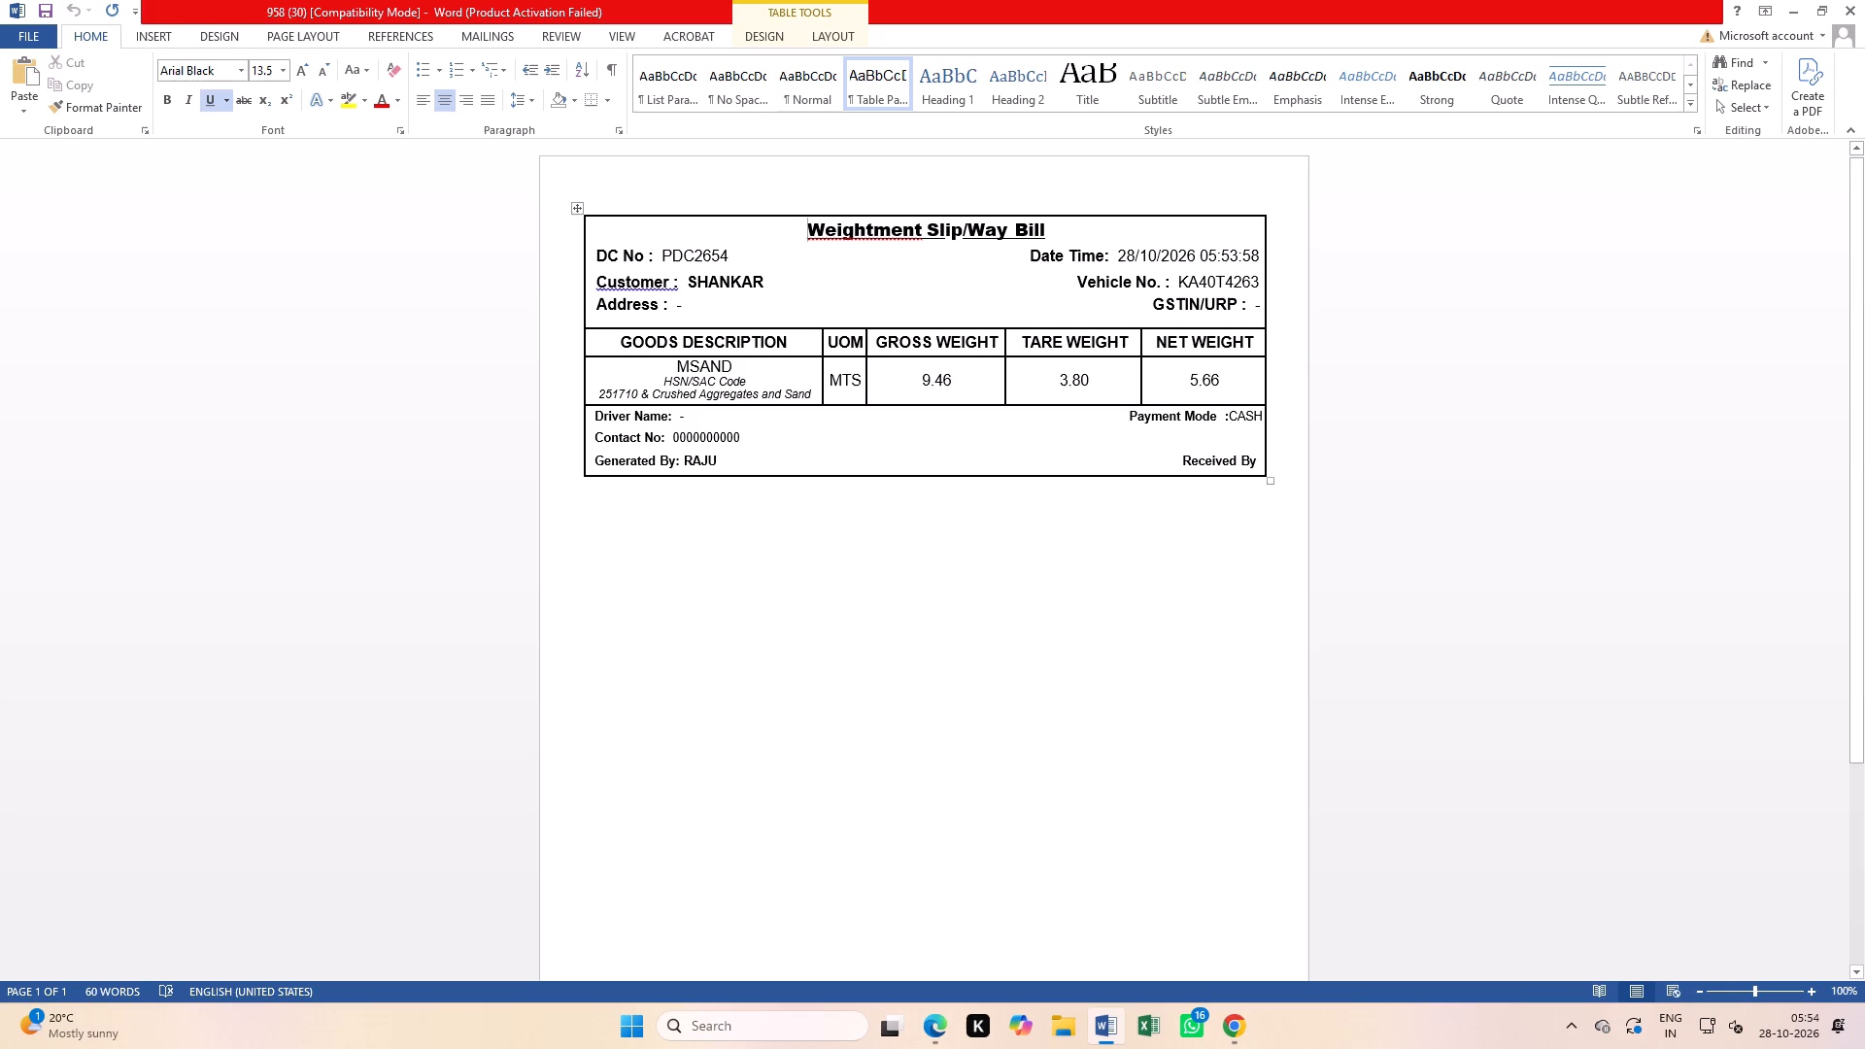
{"action": "left_click", "coordinate": [1080, 375]}
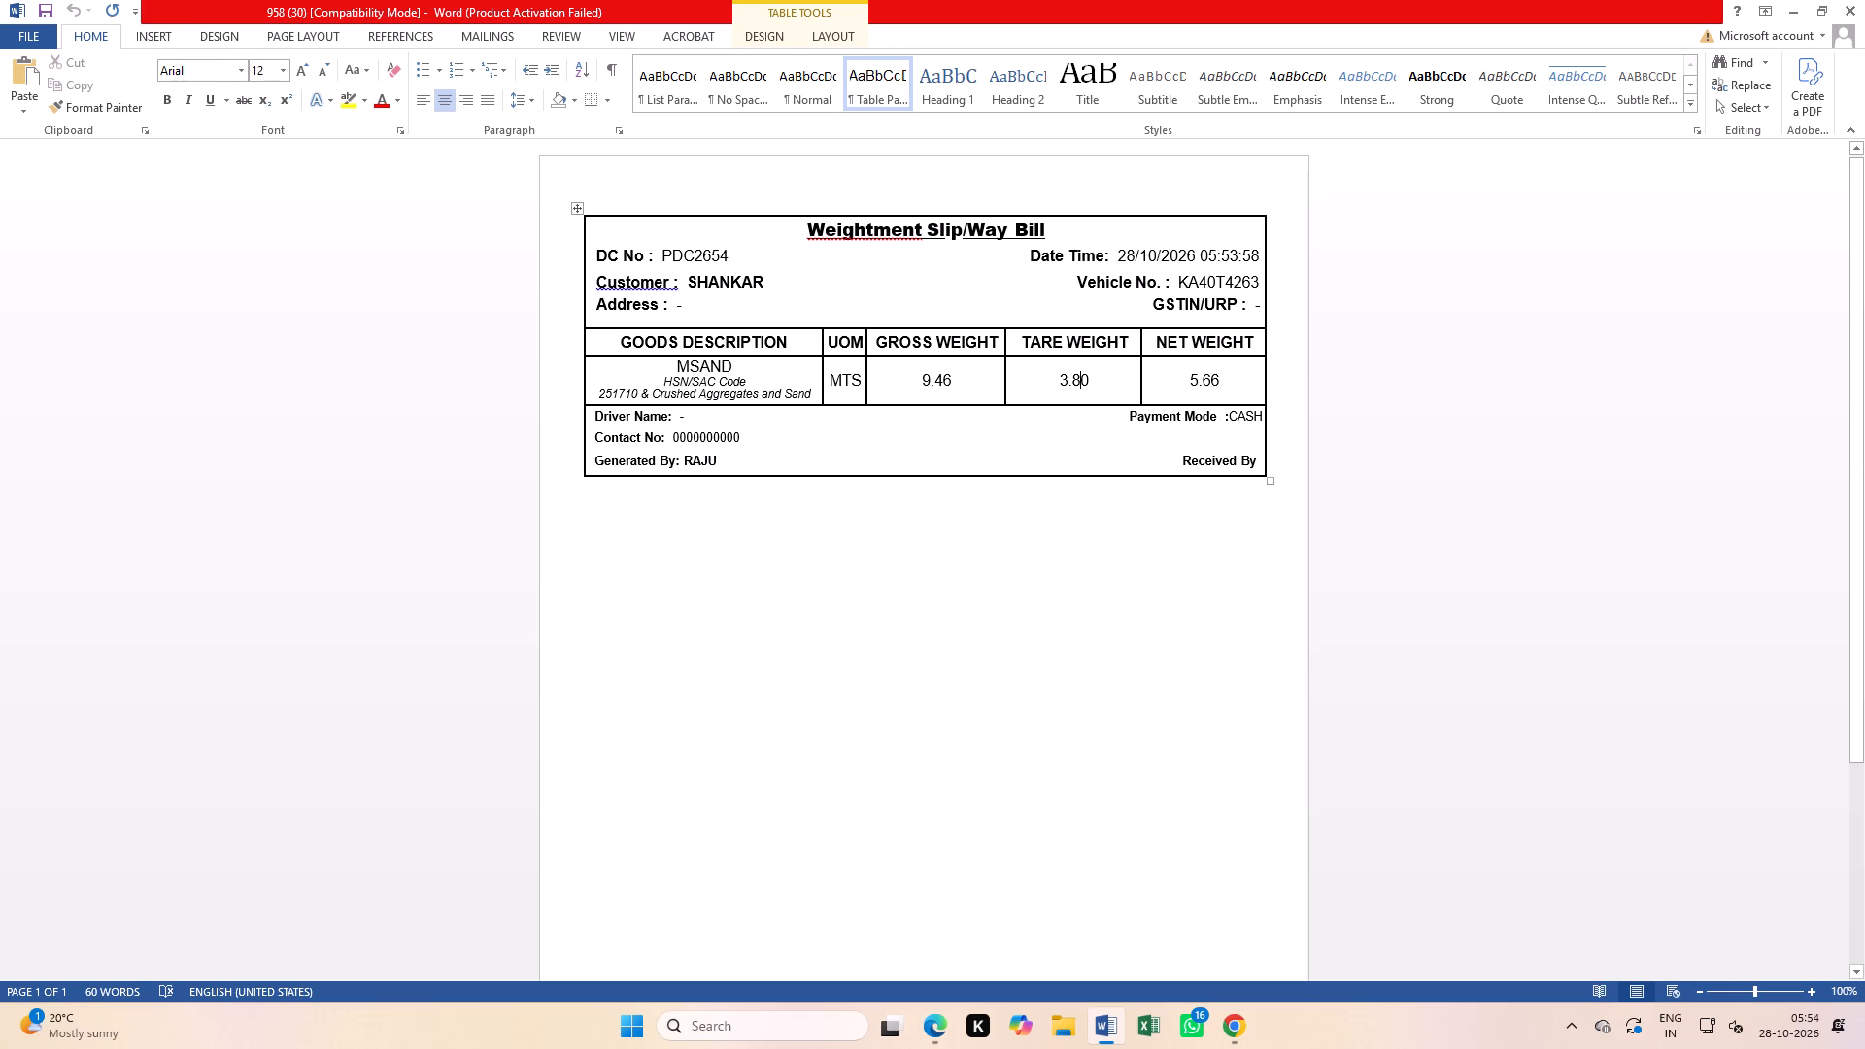
{"action": "key", "text": "BackSpace"}
{"action": "key", "text": "6"}
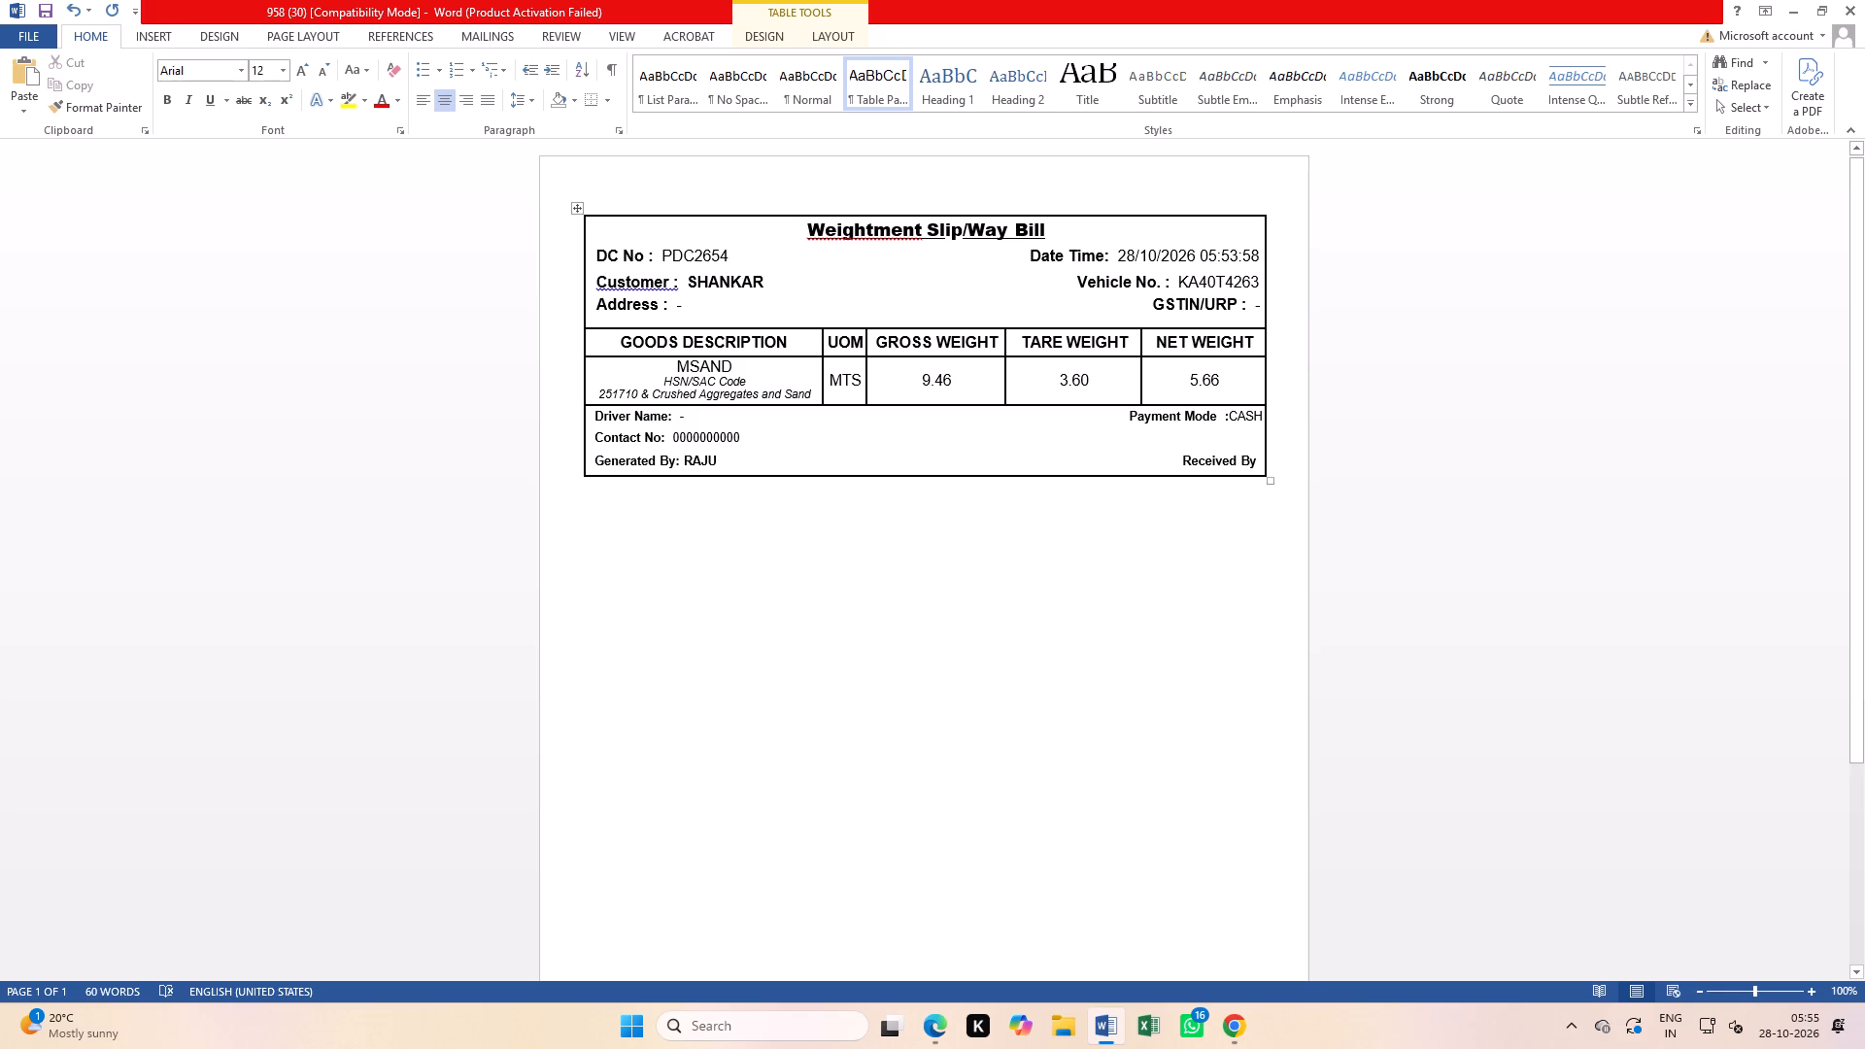
{"action": "left_click", "coordinate": [1205, 384]}
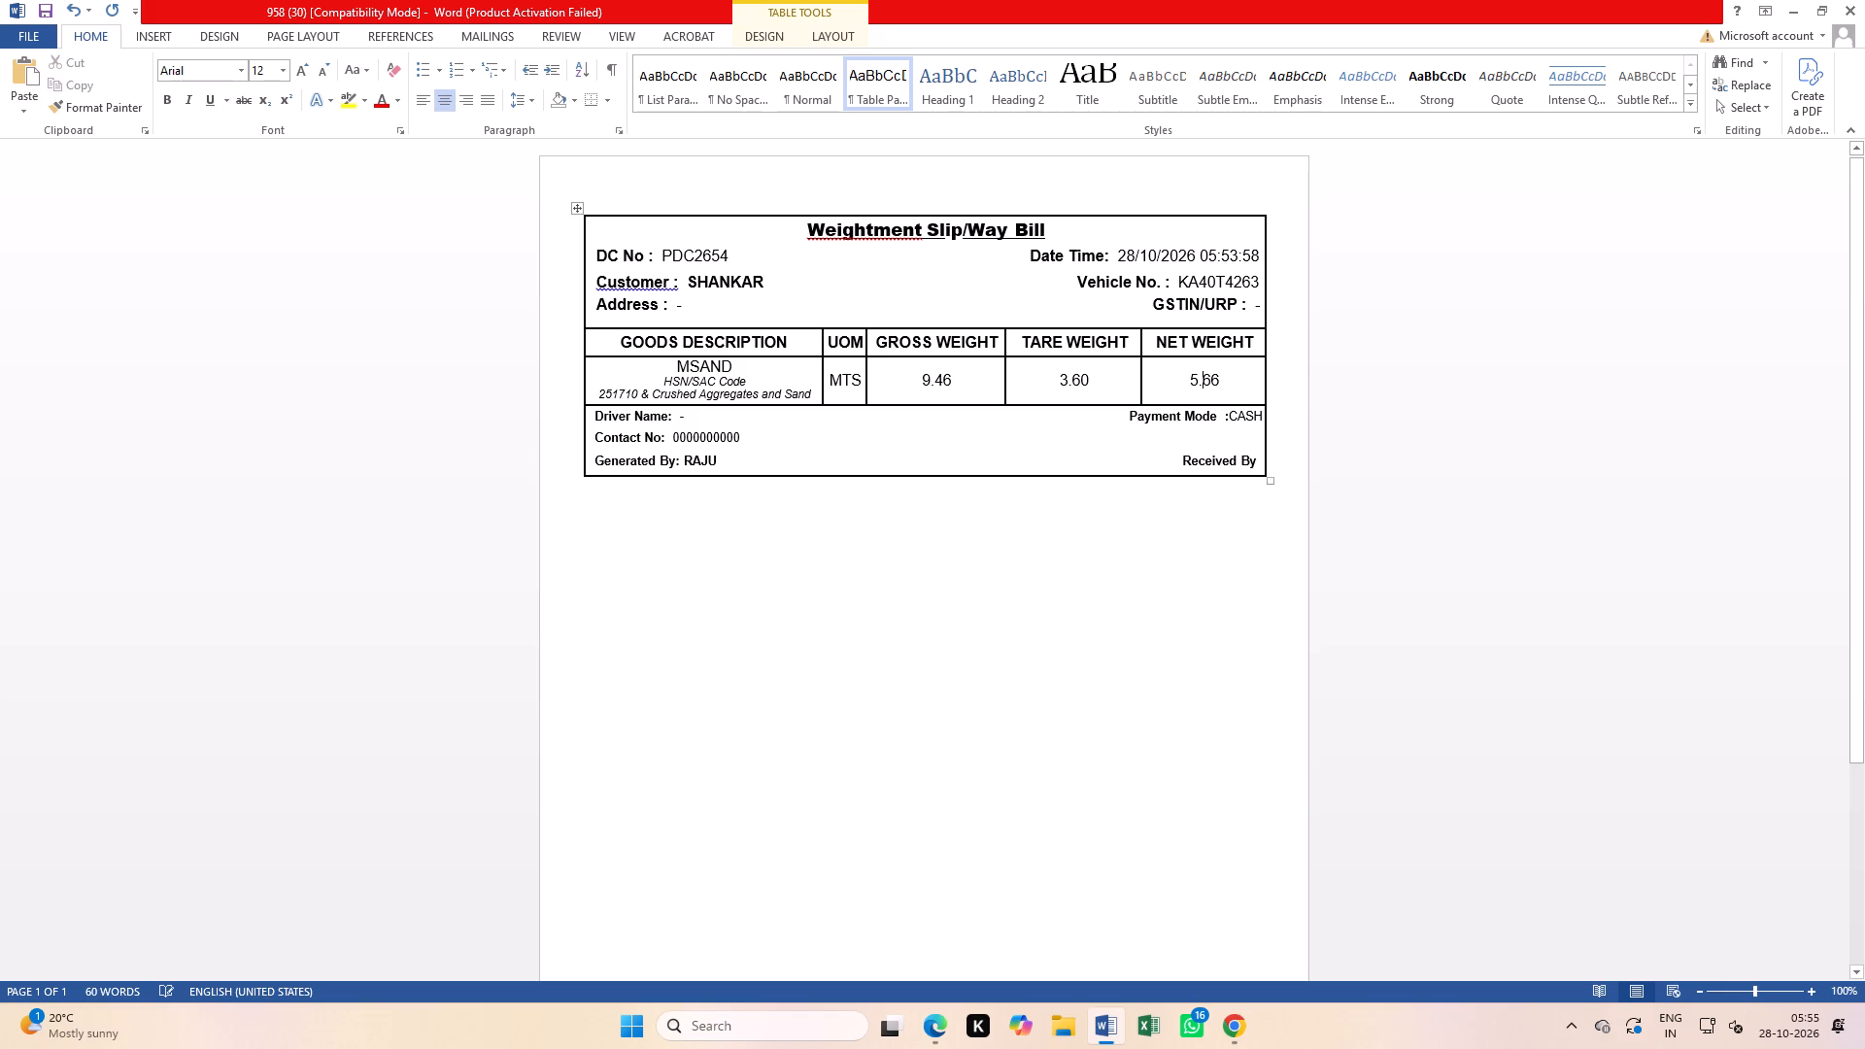
{"action": "left_click", "coordinate": [1213, 382]}
{"action": "key", "text": "BackSpace"}
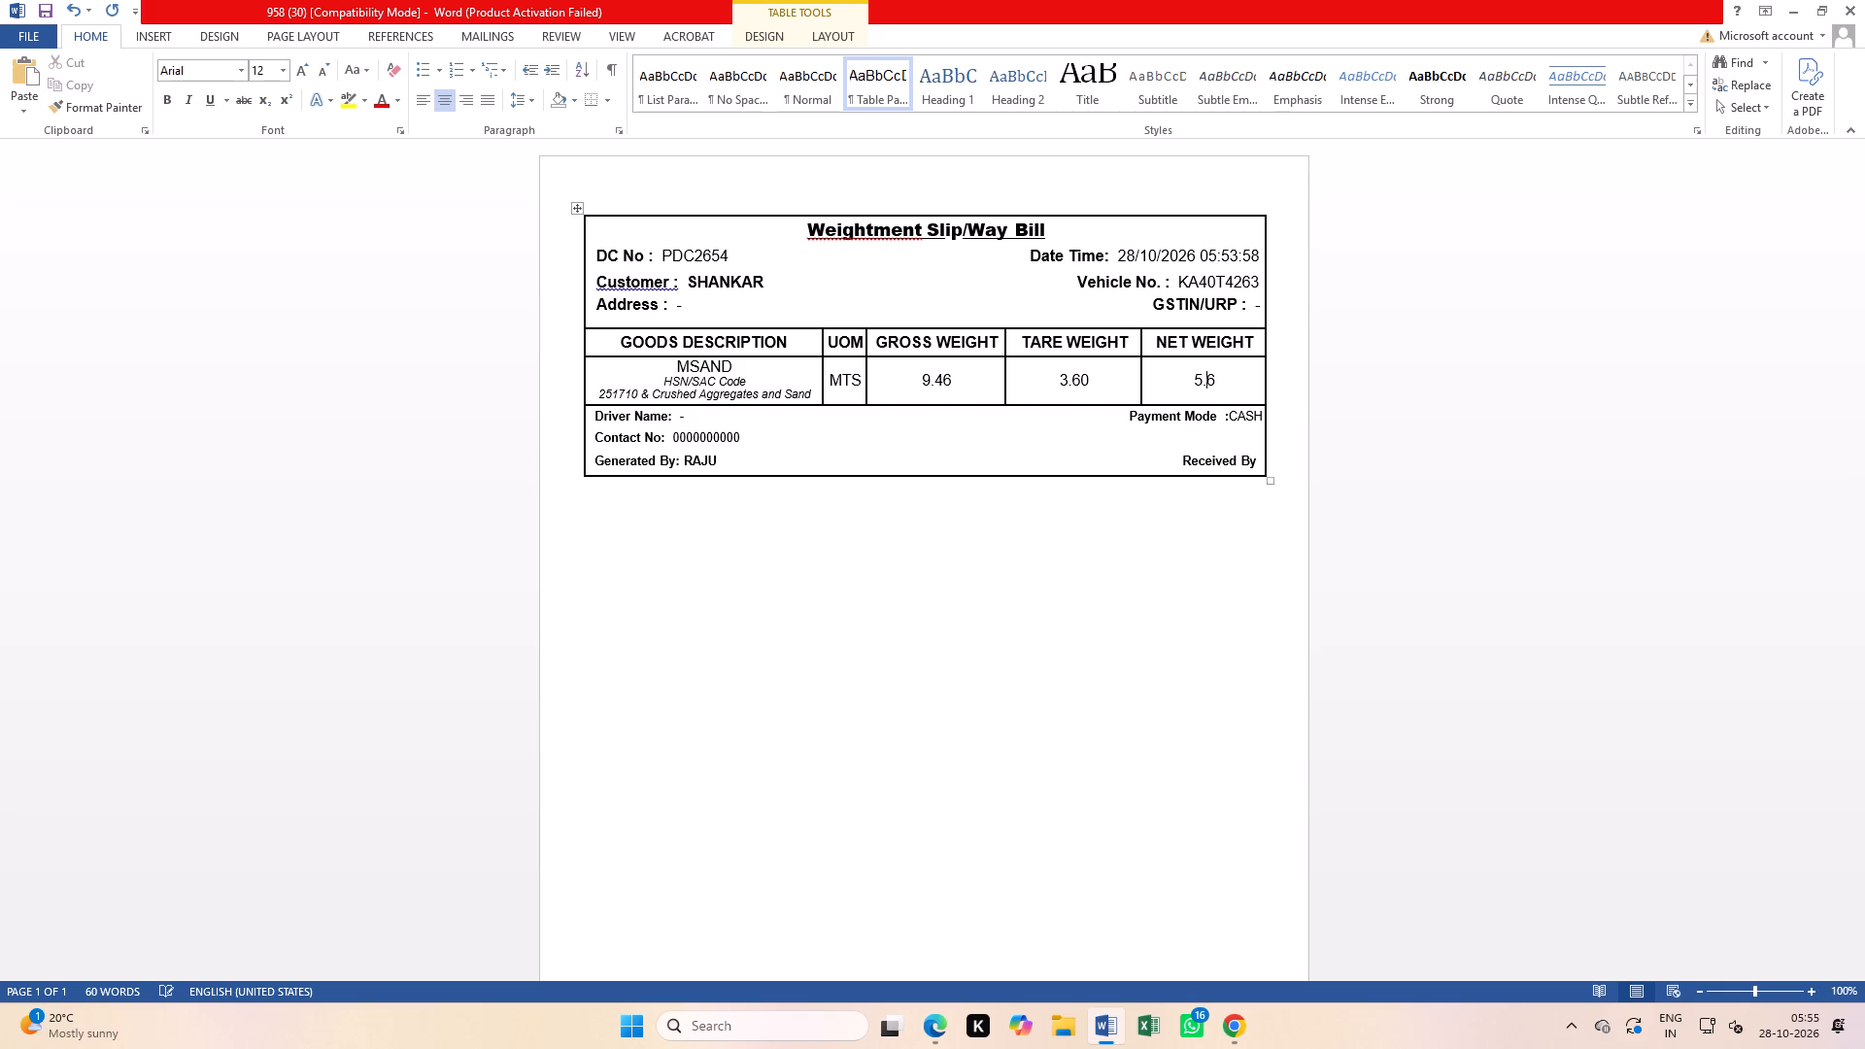
{"action": "key", "text": "8"}
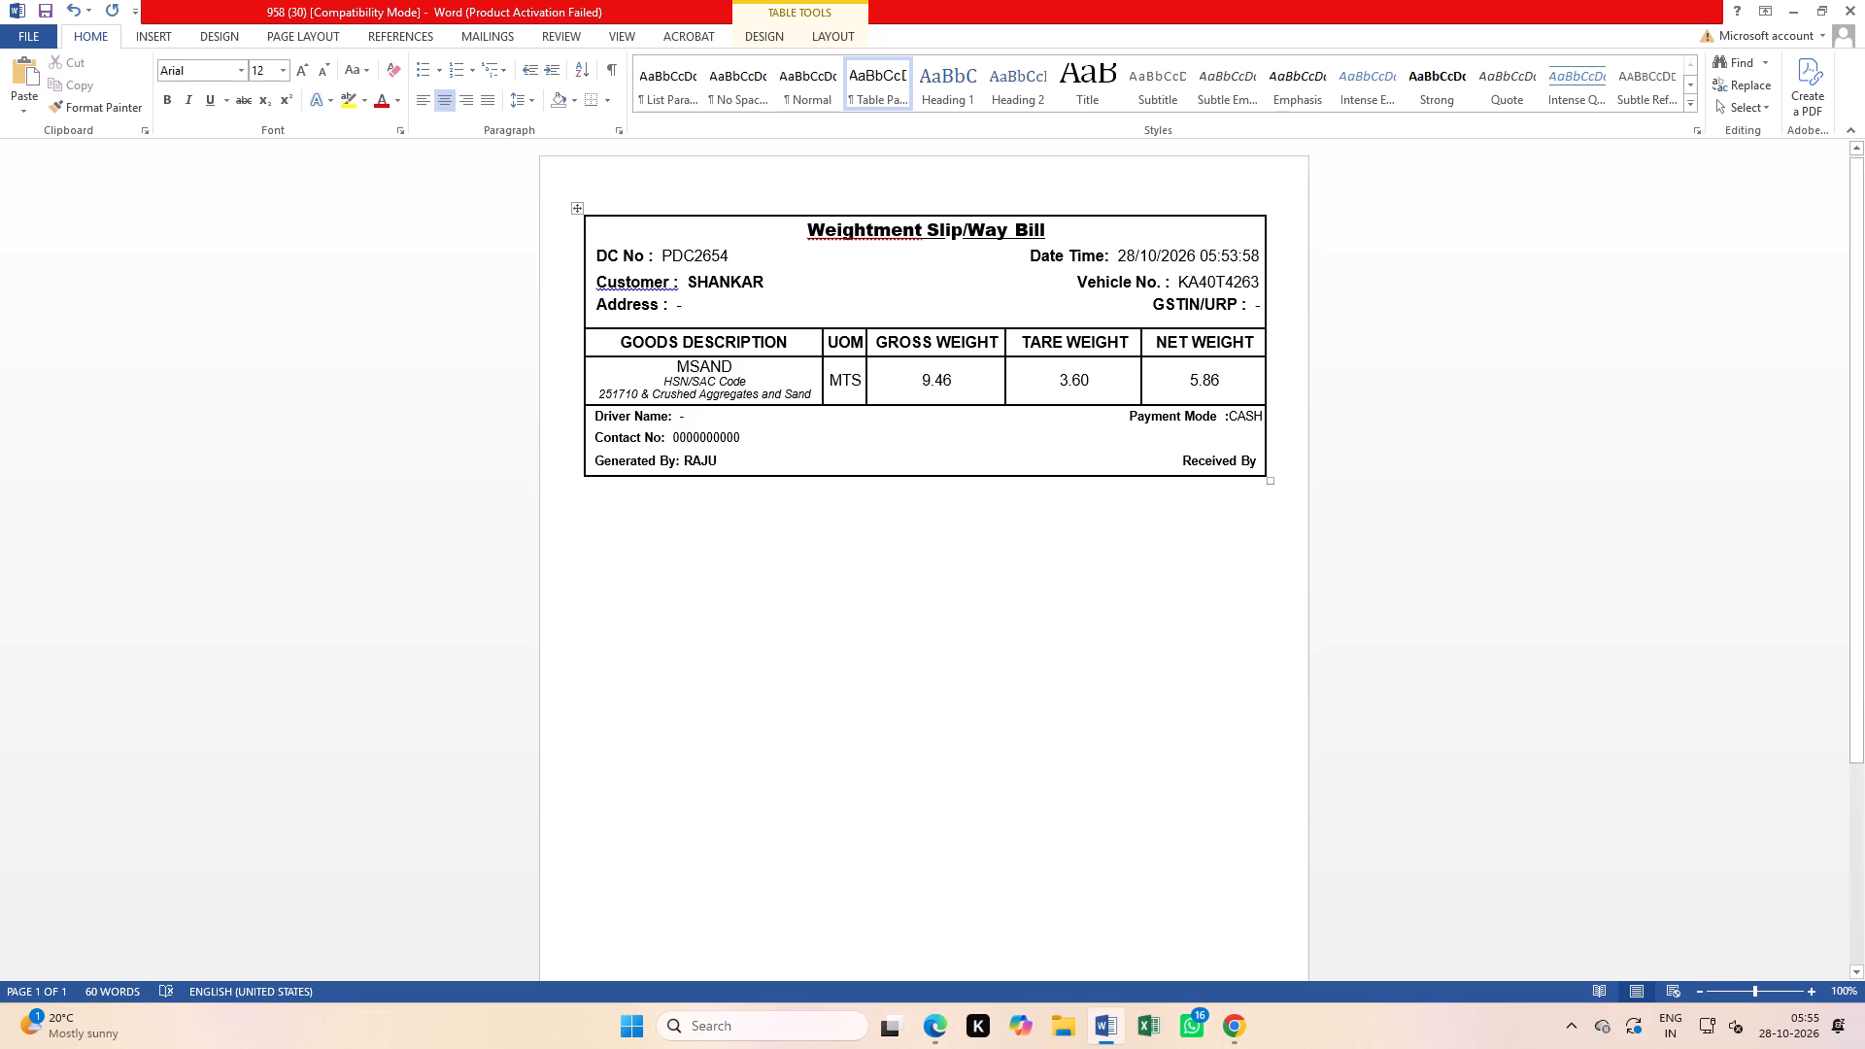
Print one copy of the edited slip on the Canon LBP6030/6040 printer, accepting the small margins.
{"action": "key", "text": "ctrl+p"}
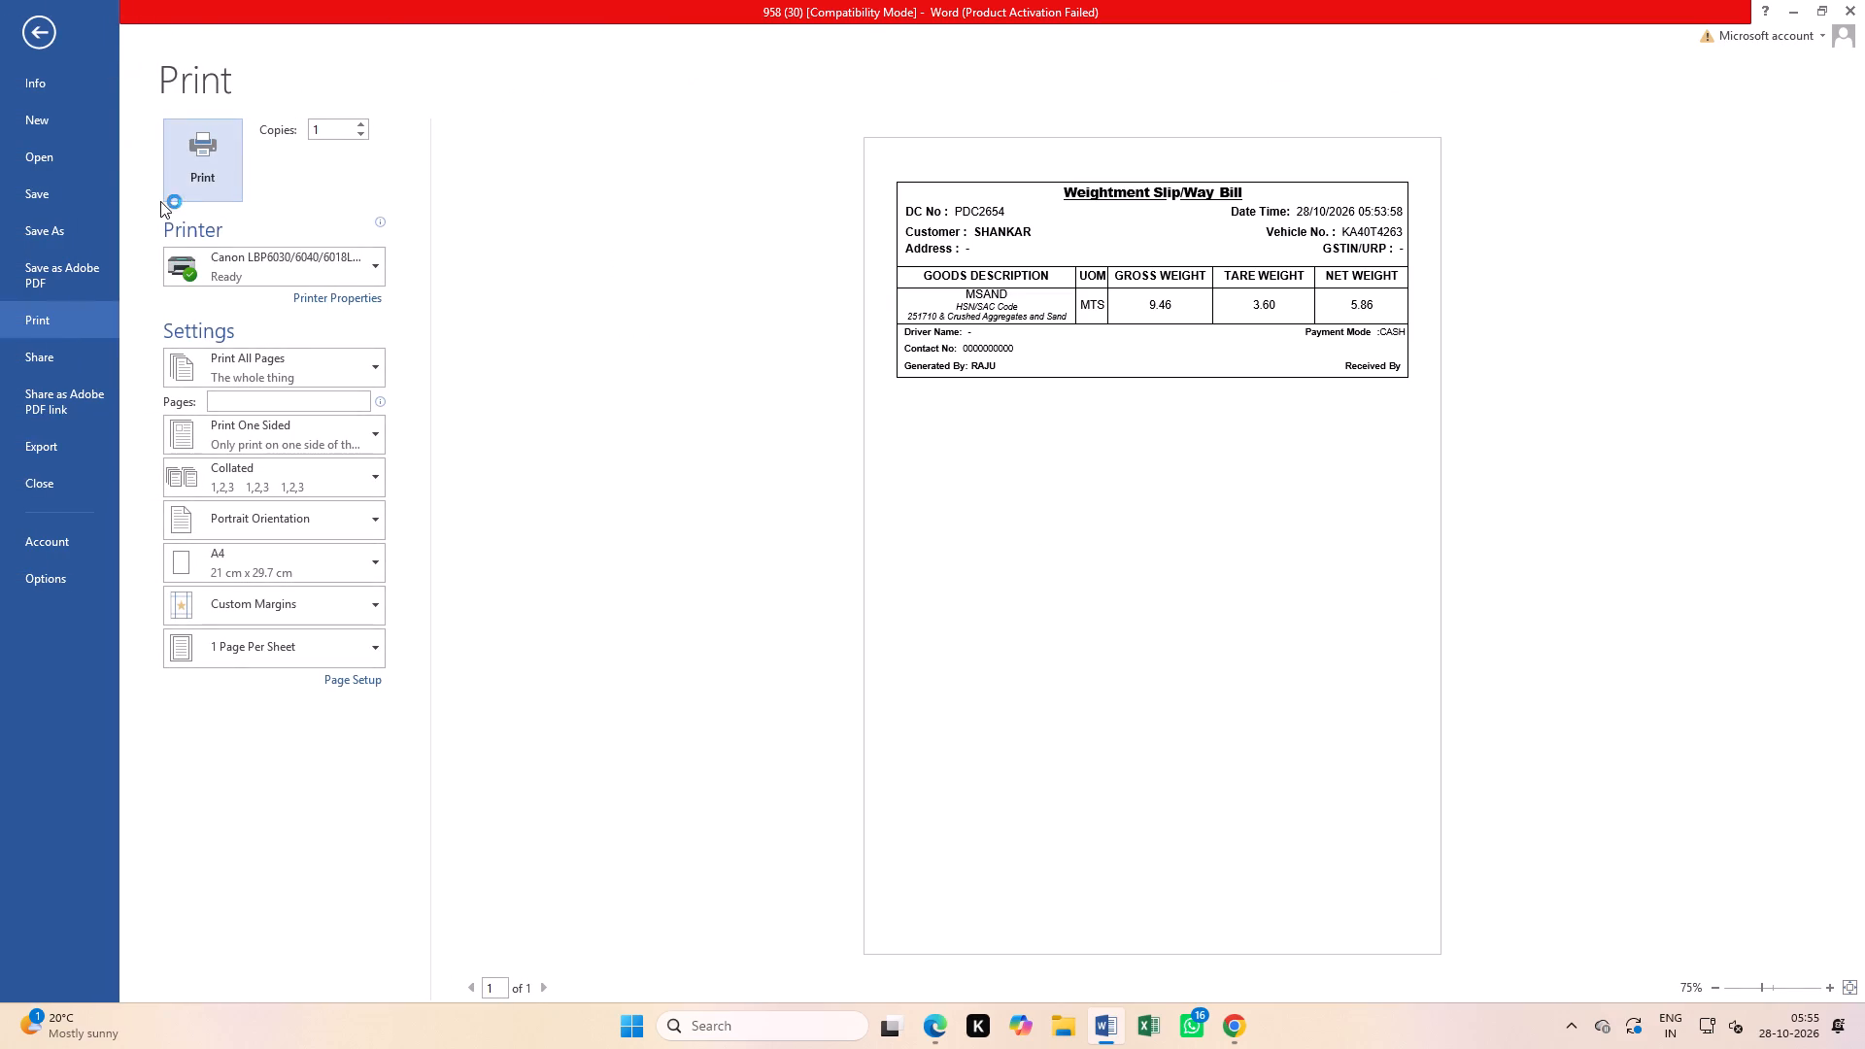
{"action": "left_click", "coordinate": [187, 182]}
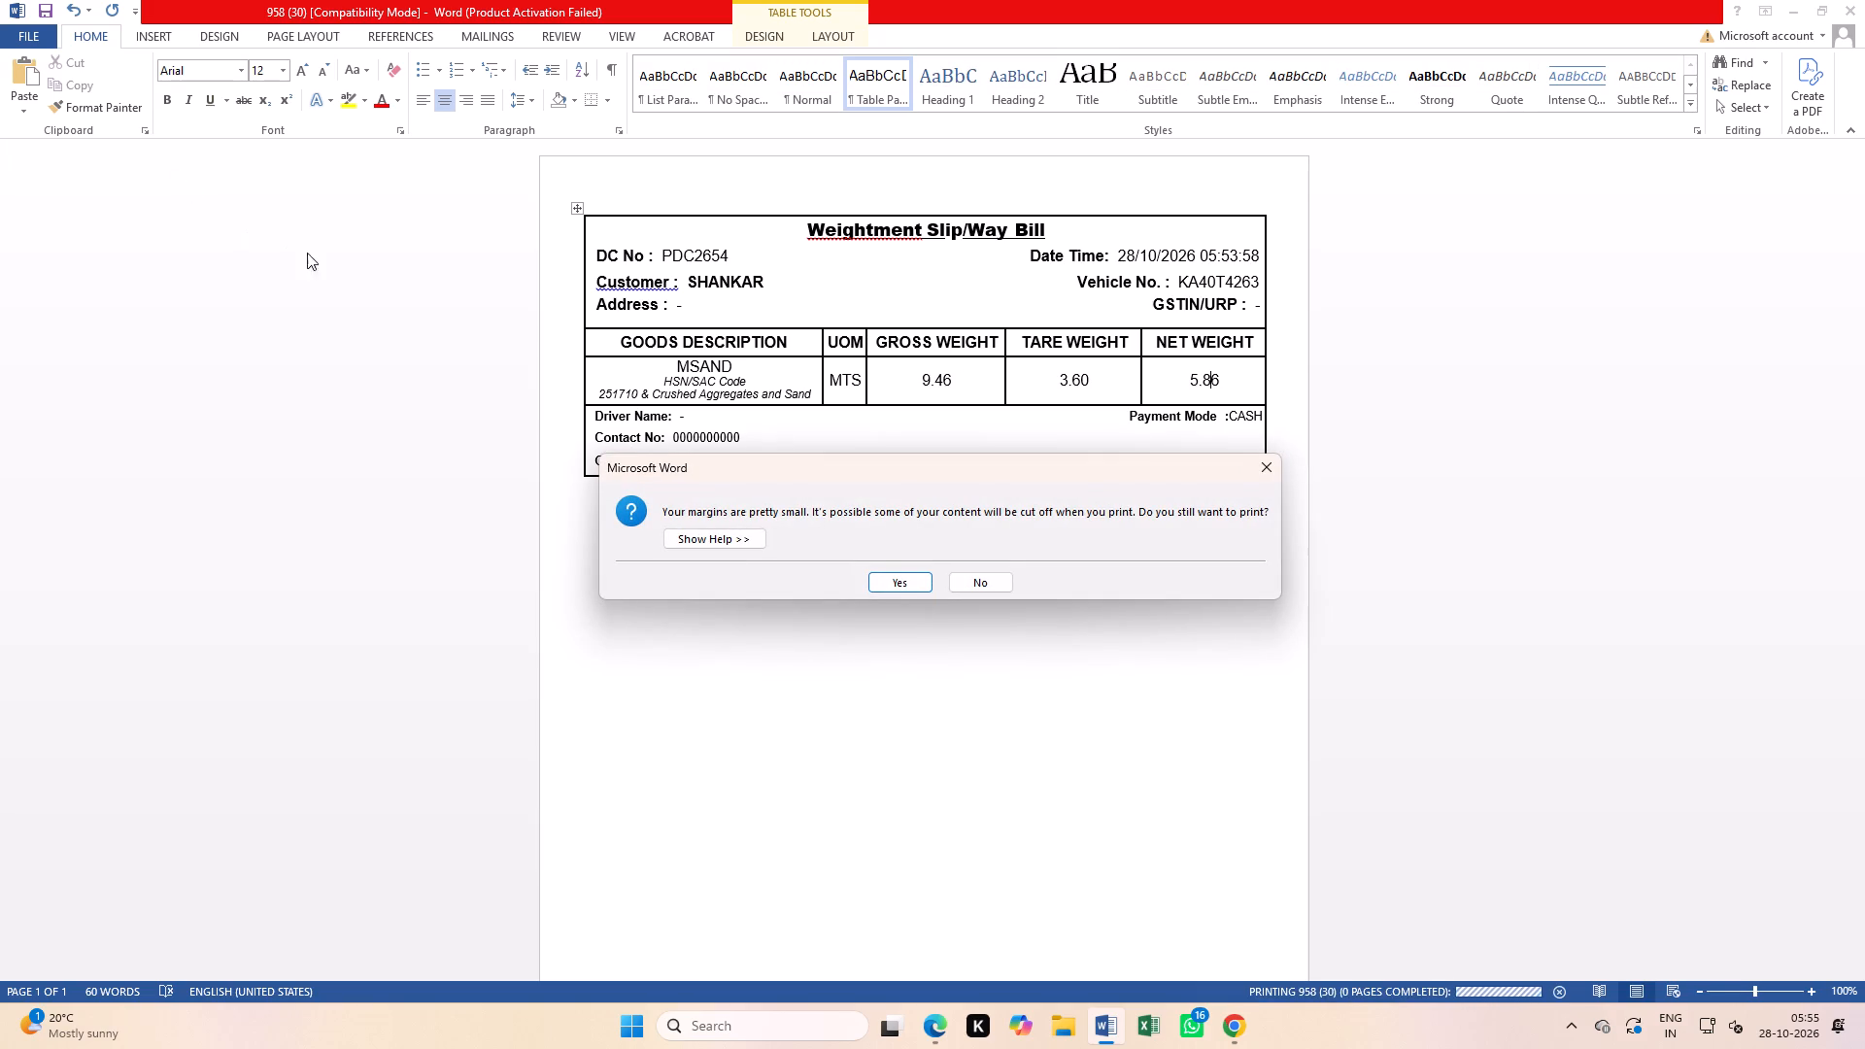
{"action": "left_click", "coordinate": [897, 580]}
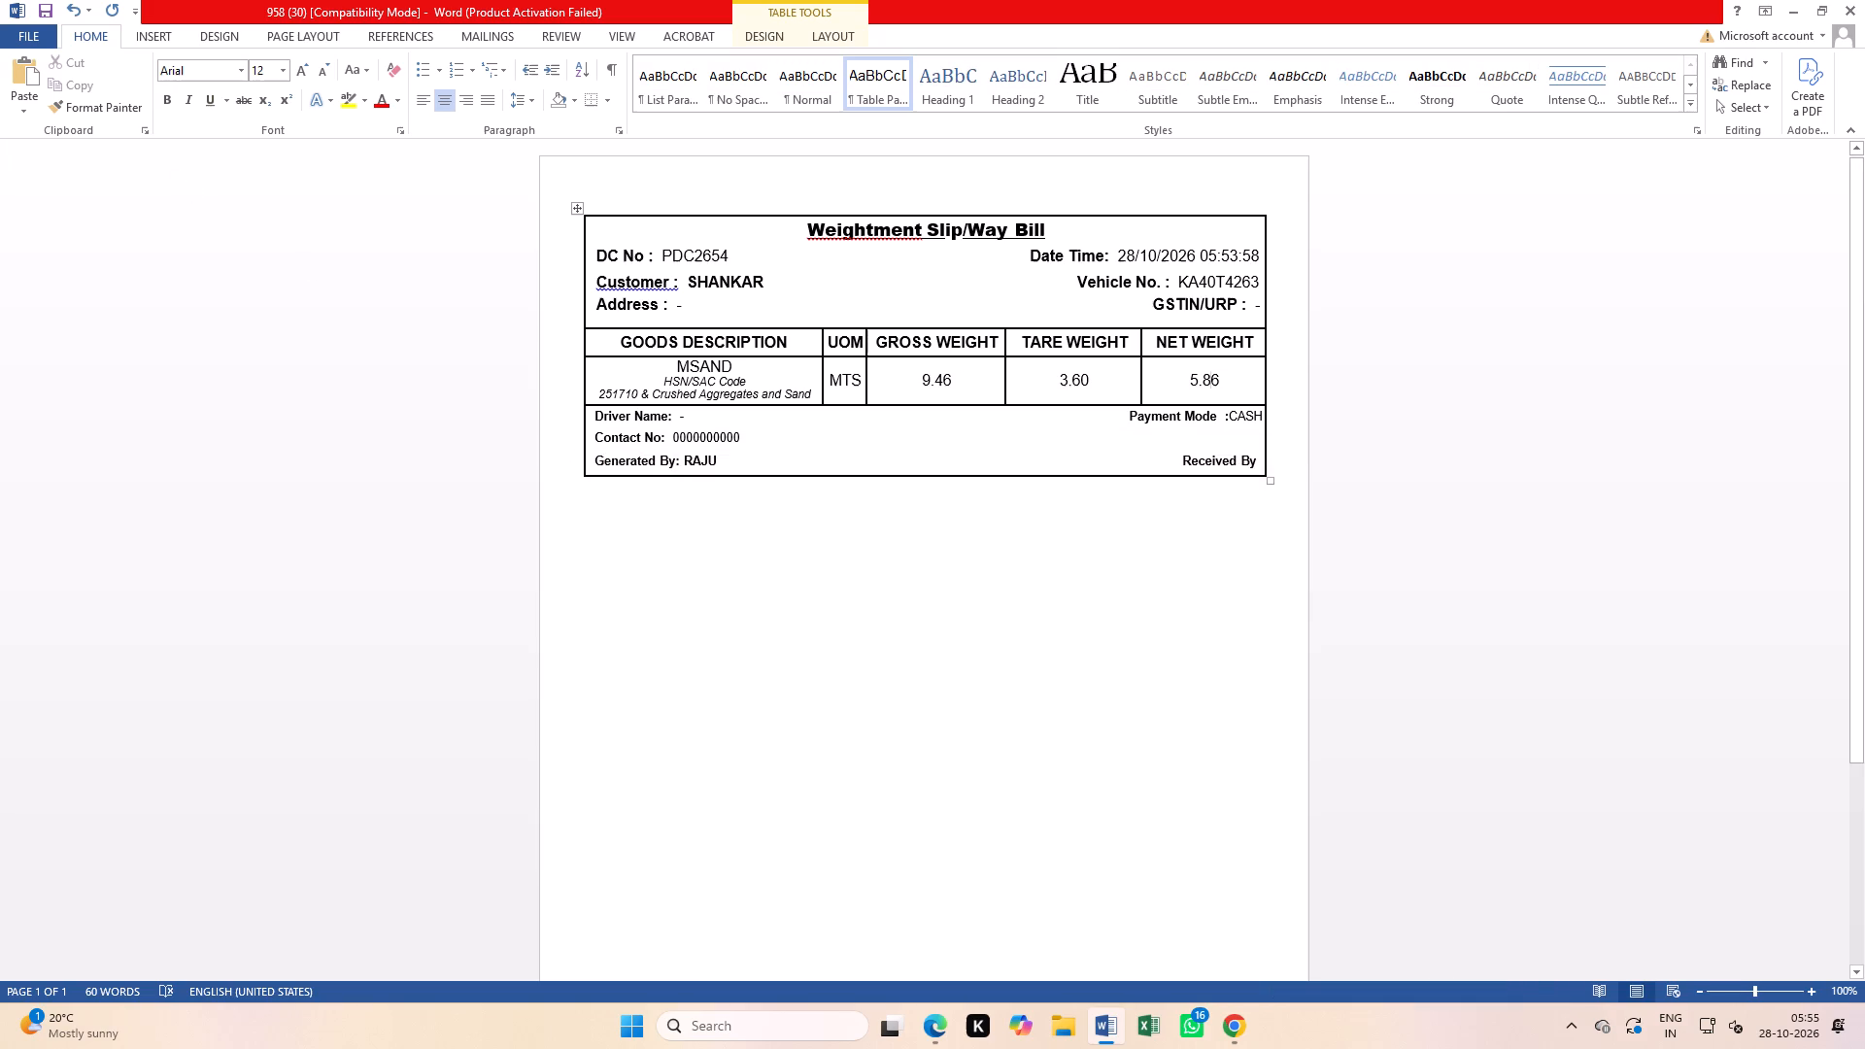
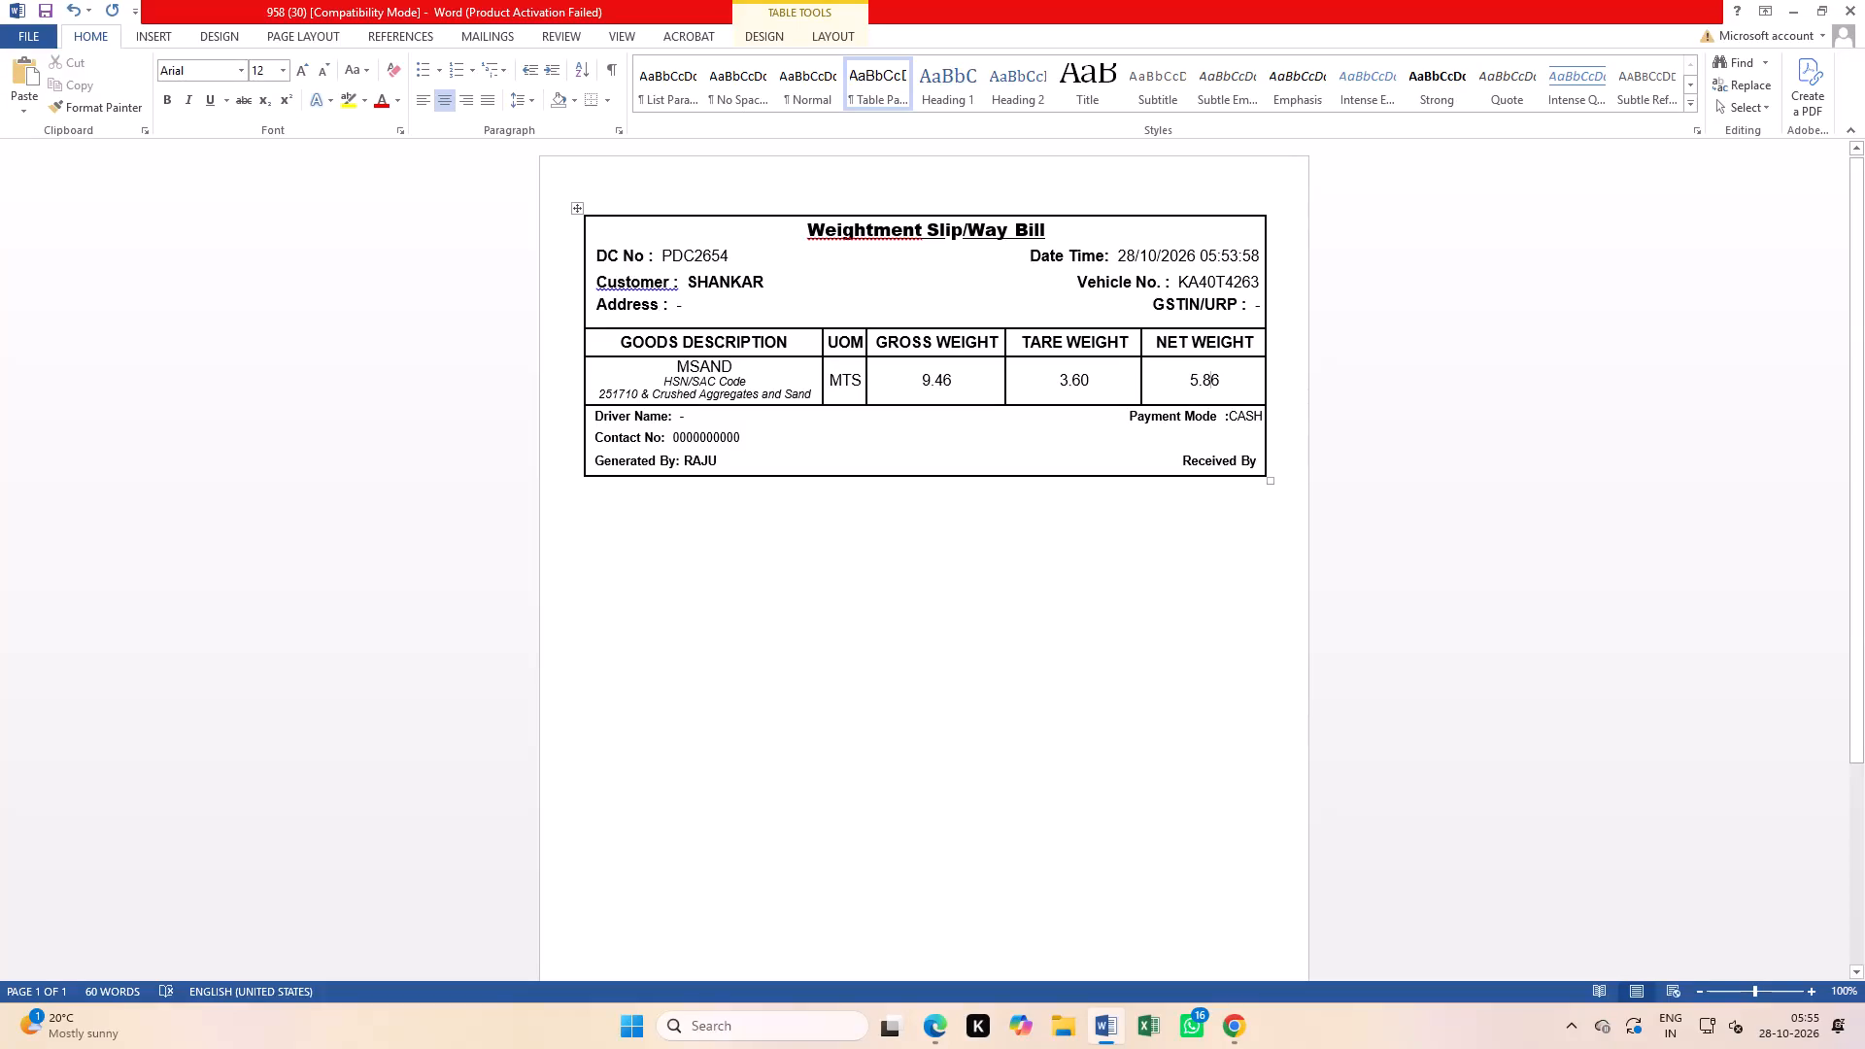
{"action": "left_click", "coordinate": [1239, 1022]}
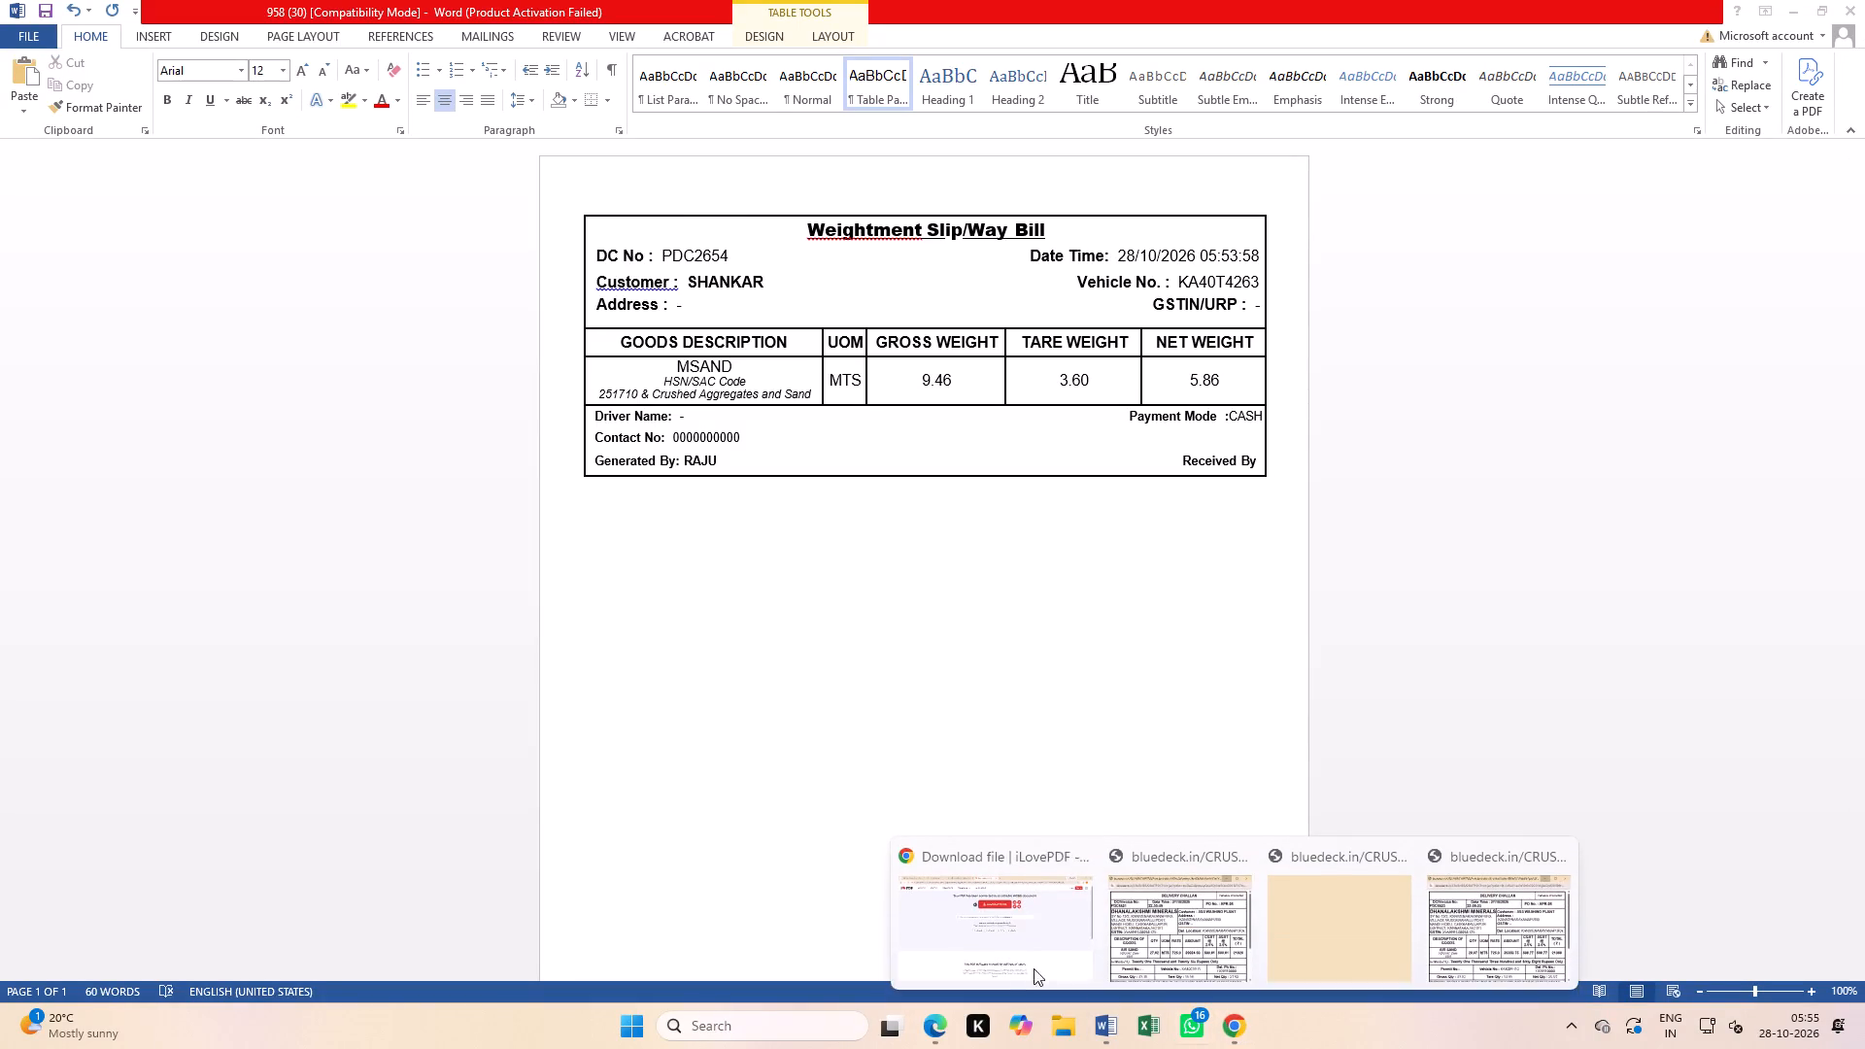
{"action": "left_click", "coordinate": [968, 933]}
{"action": "left_click", "coordinate": [569, 27]}
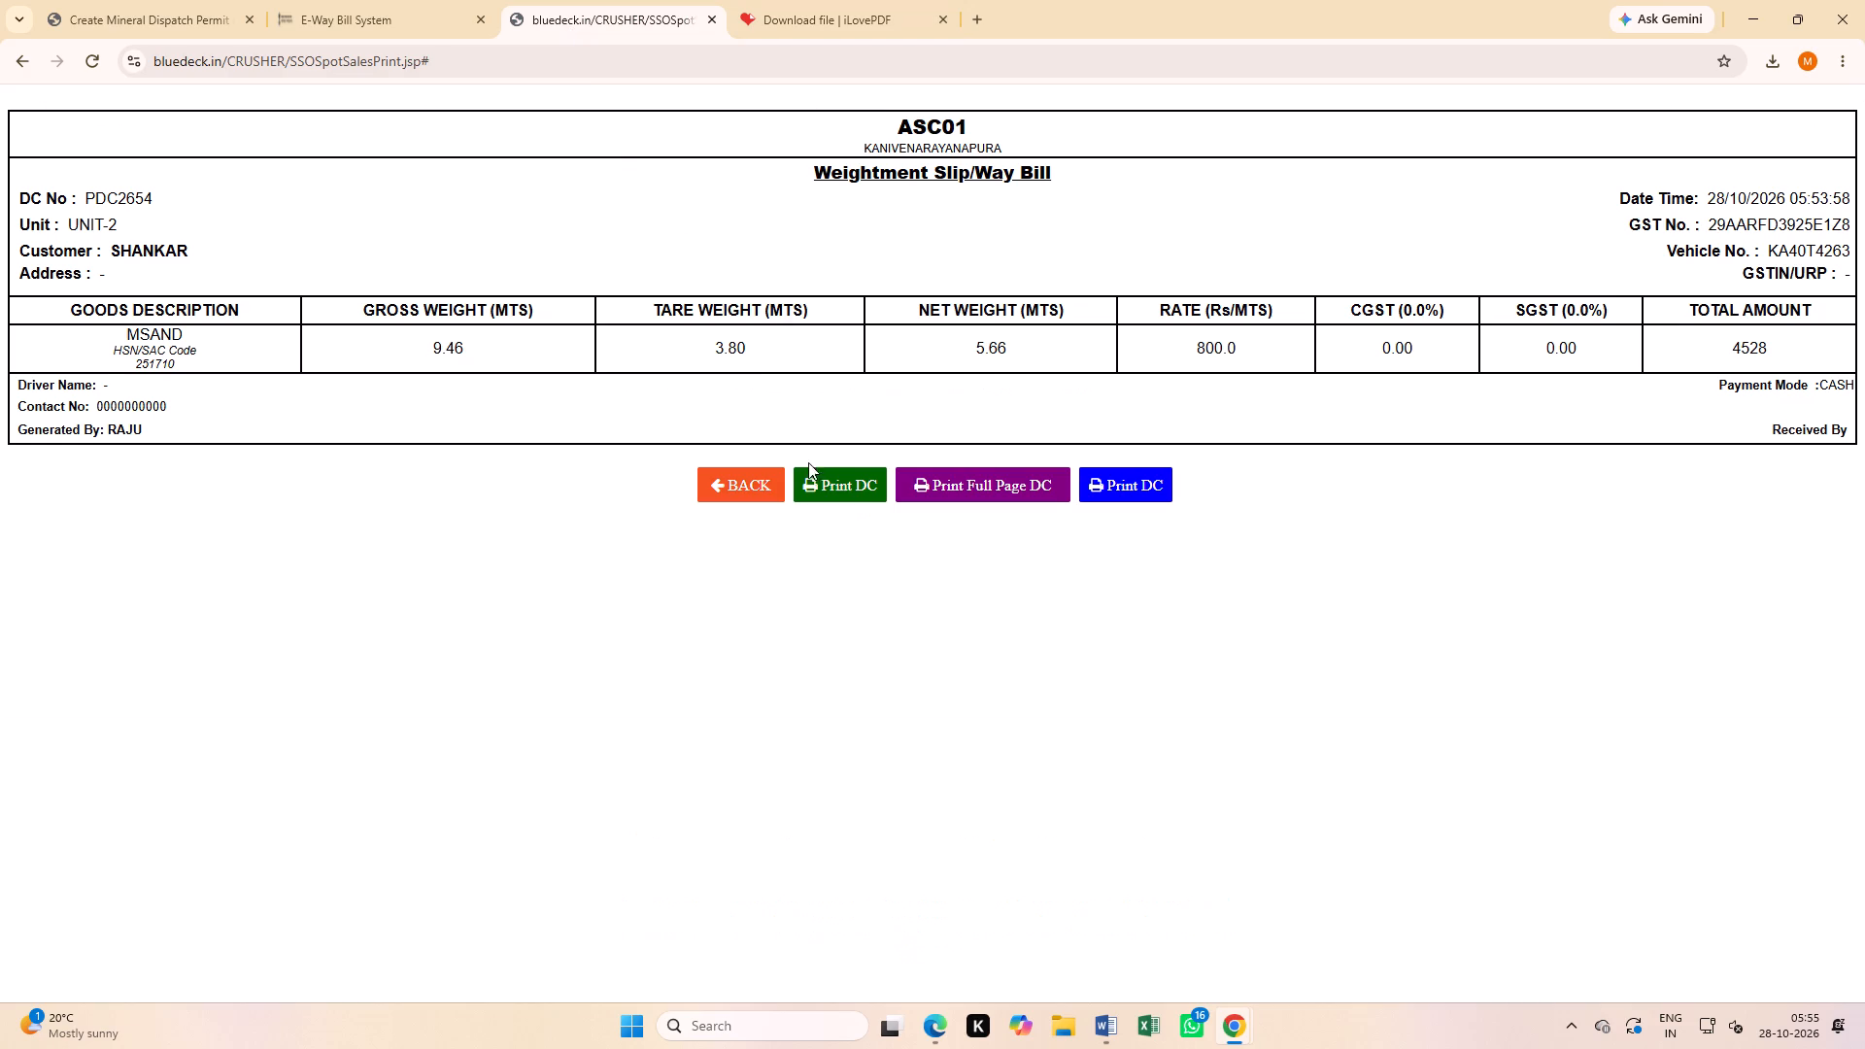
{"action": "left_click", "coordinate": [750, 491]}
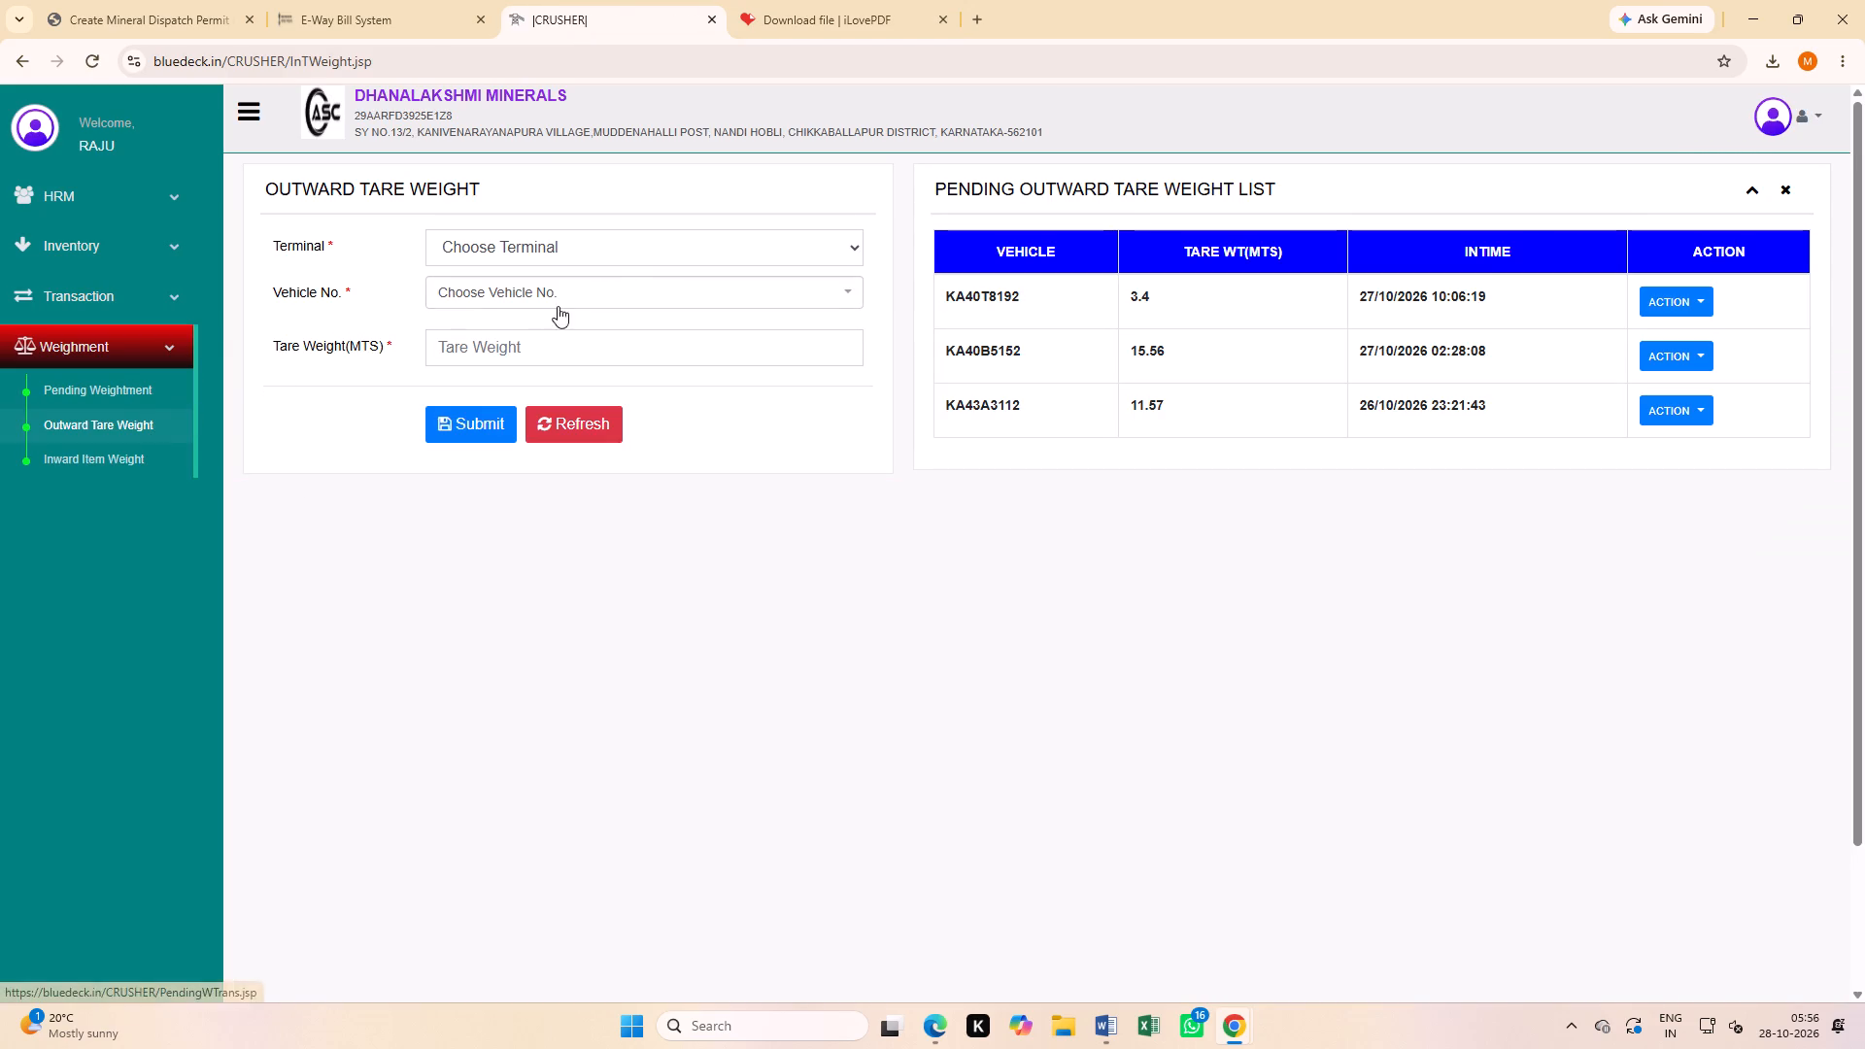
{"action": "left_click", "coordinate": [598, 251]}
{"action": "double_click", "coordinate": [591, 296]}
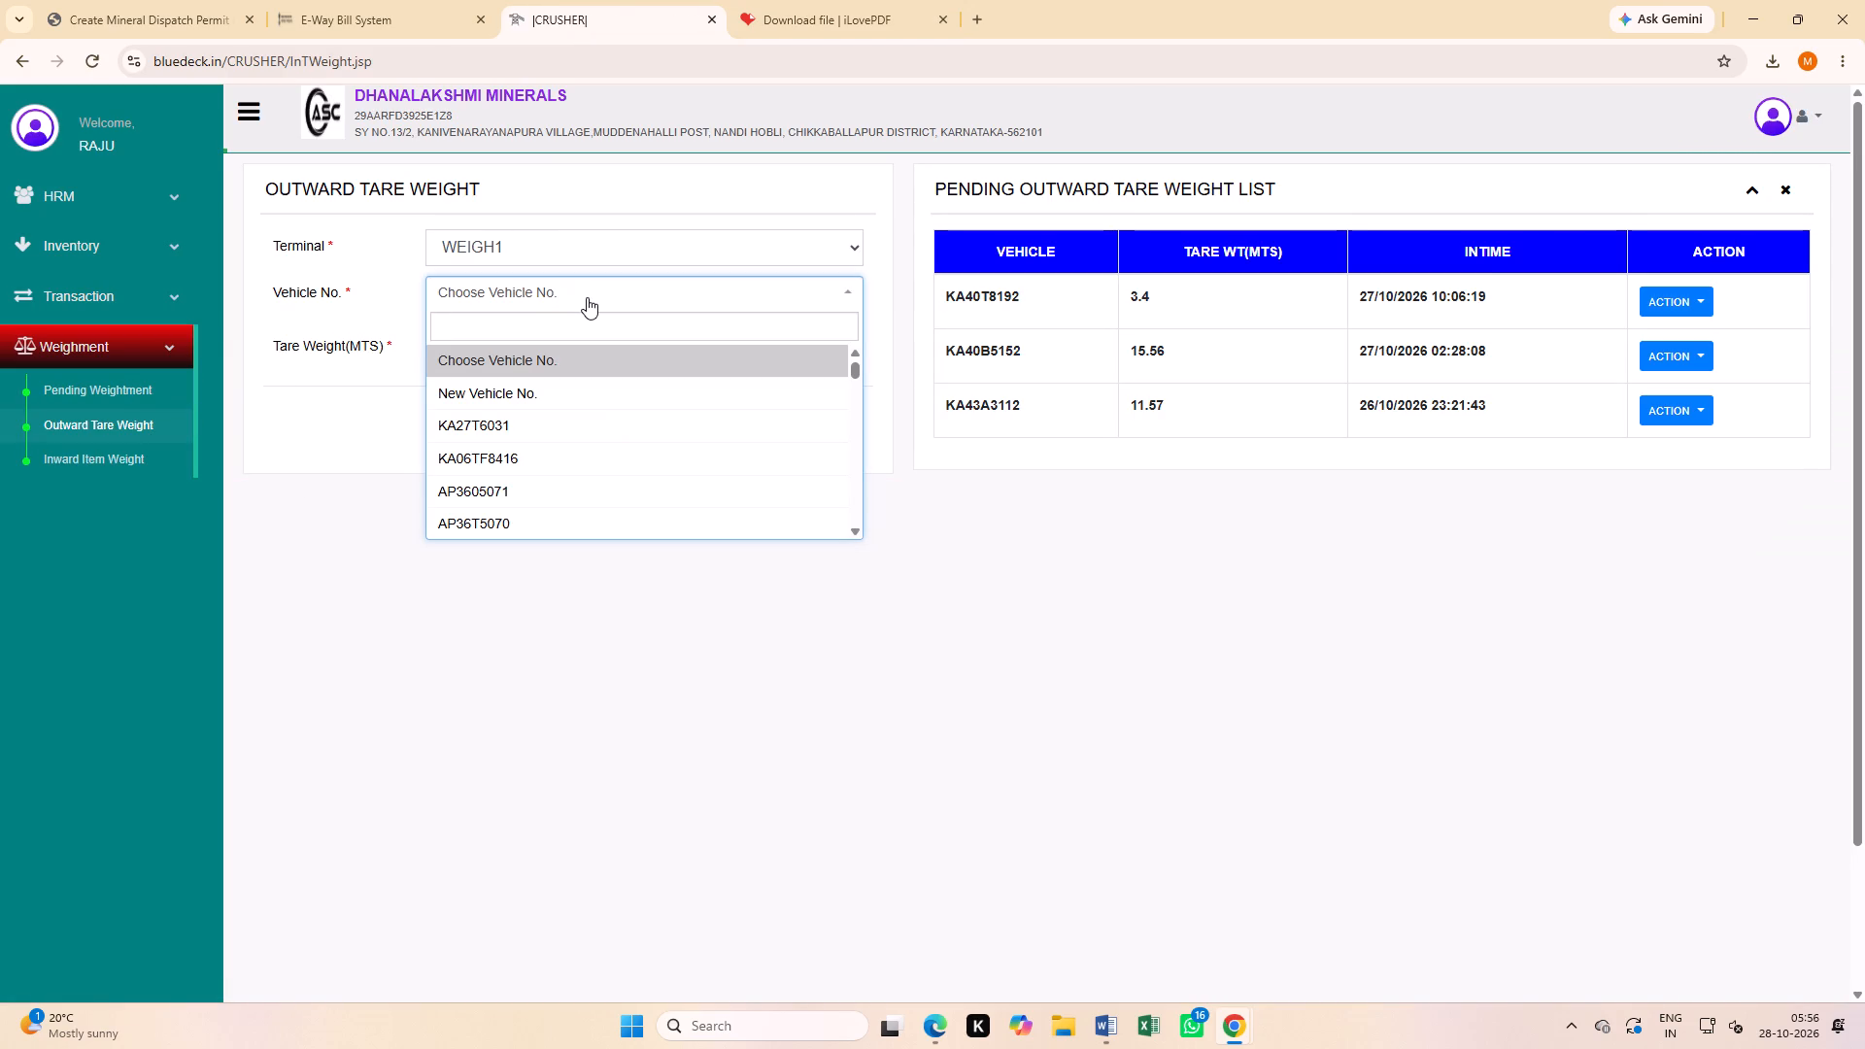
{"action": "type", "text": "5071"}
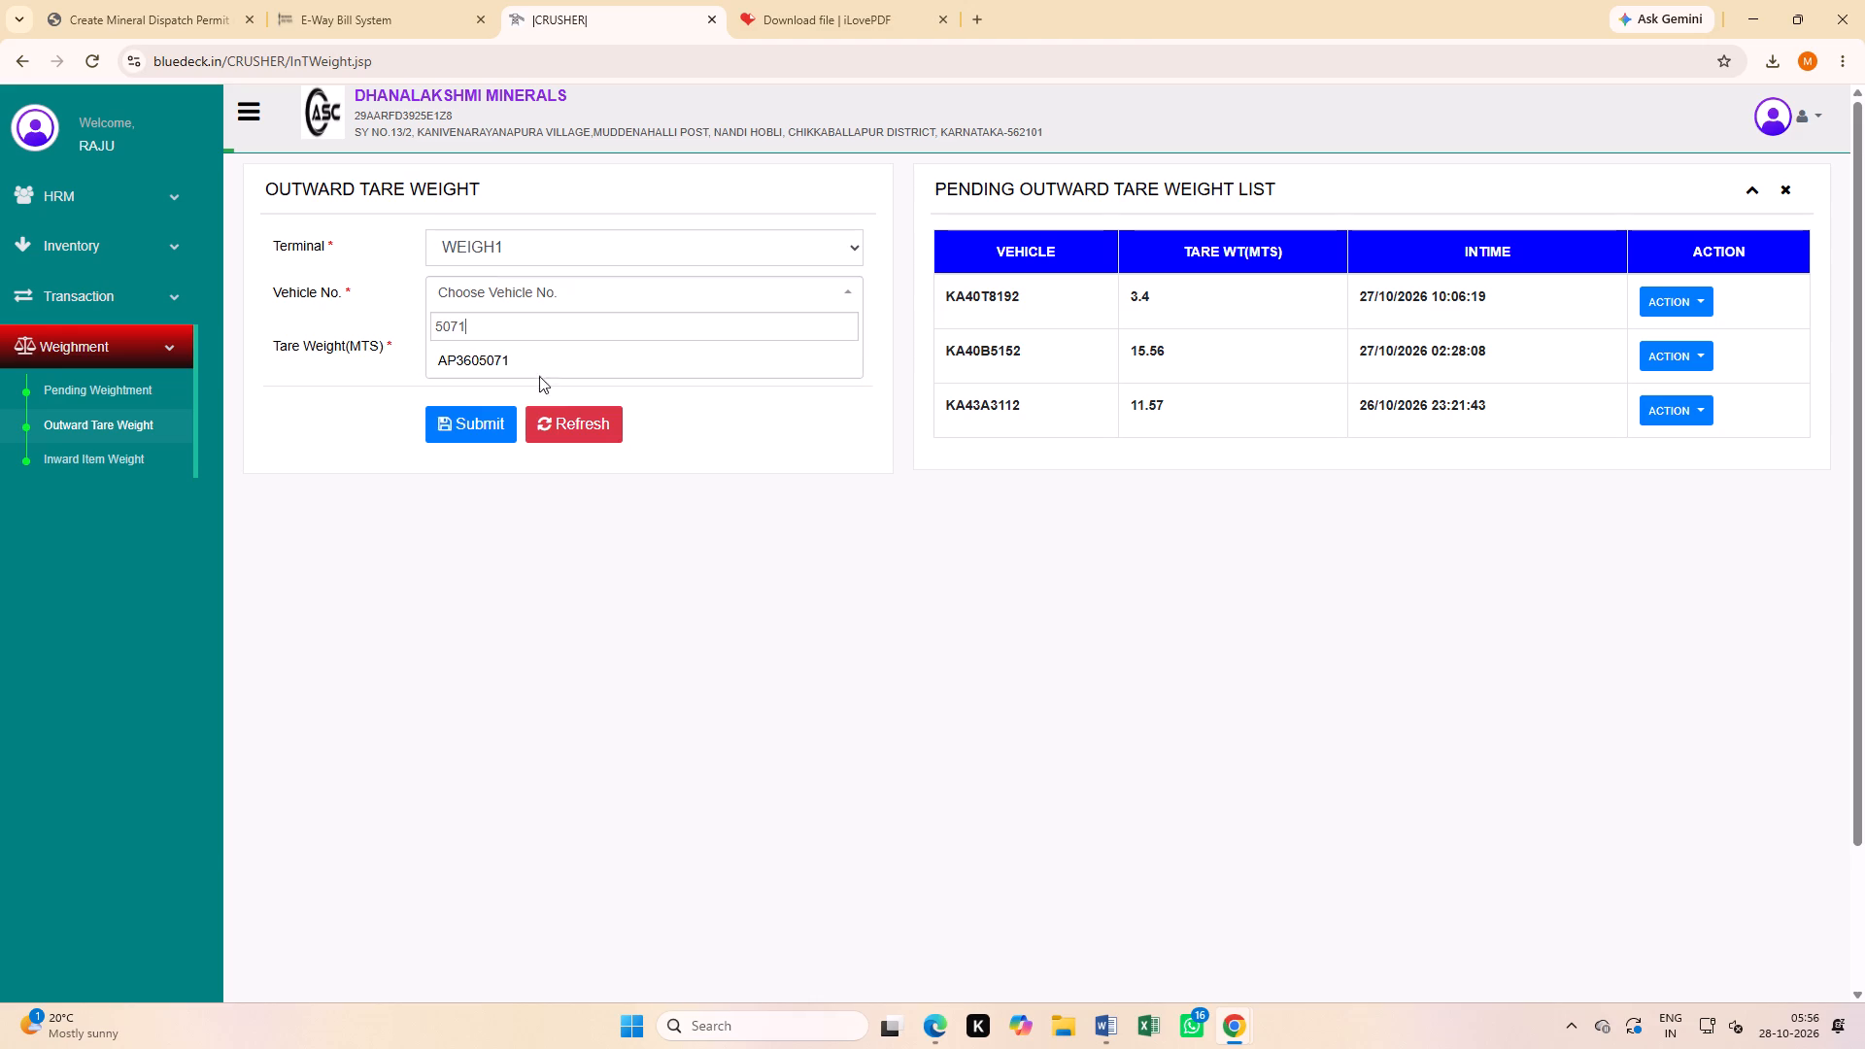
{"action": "double_click", "coordinate": [530, 362]}
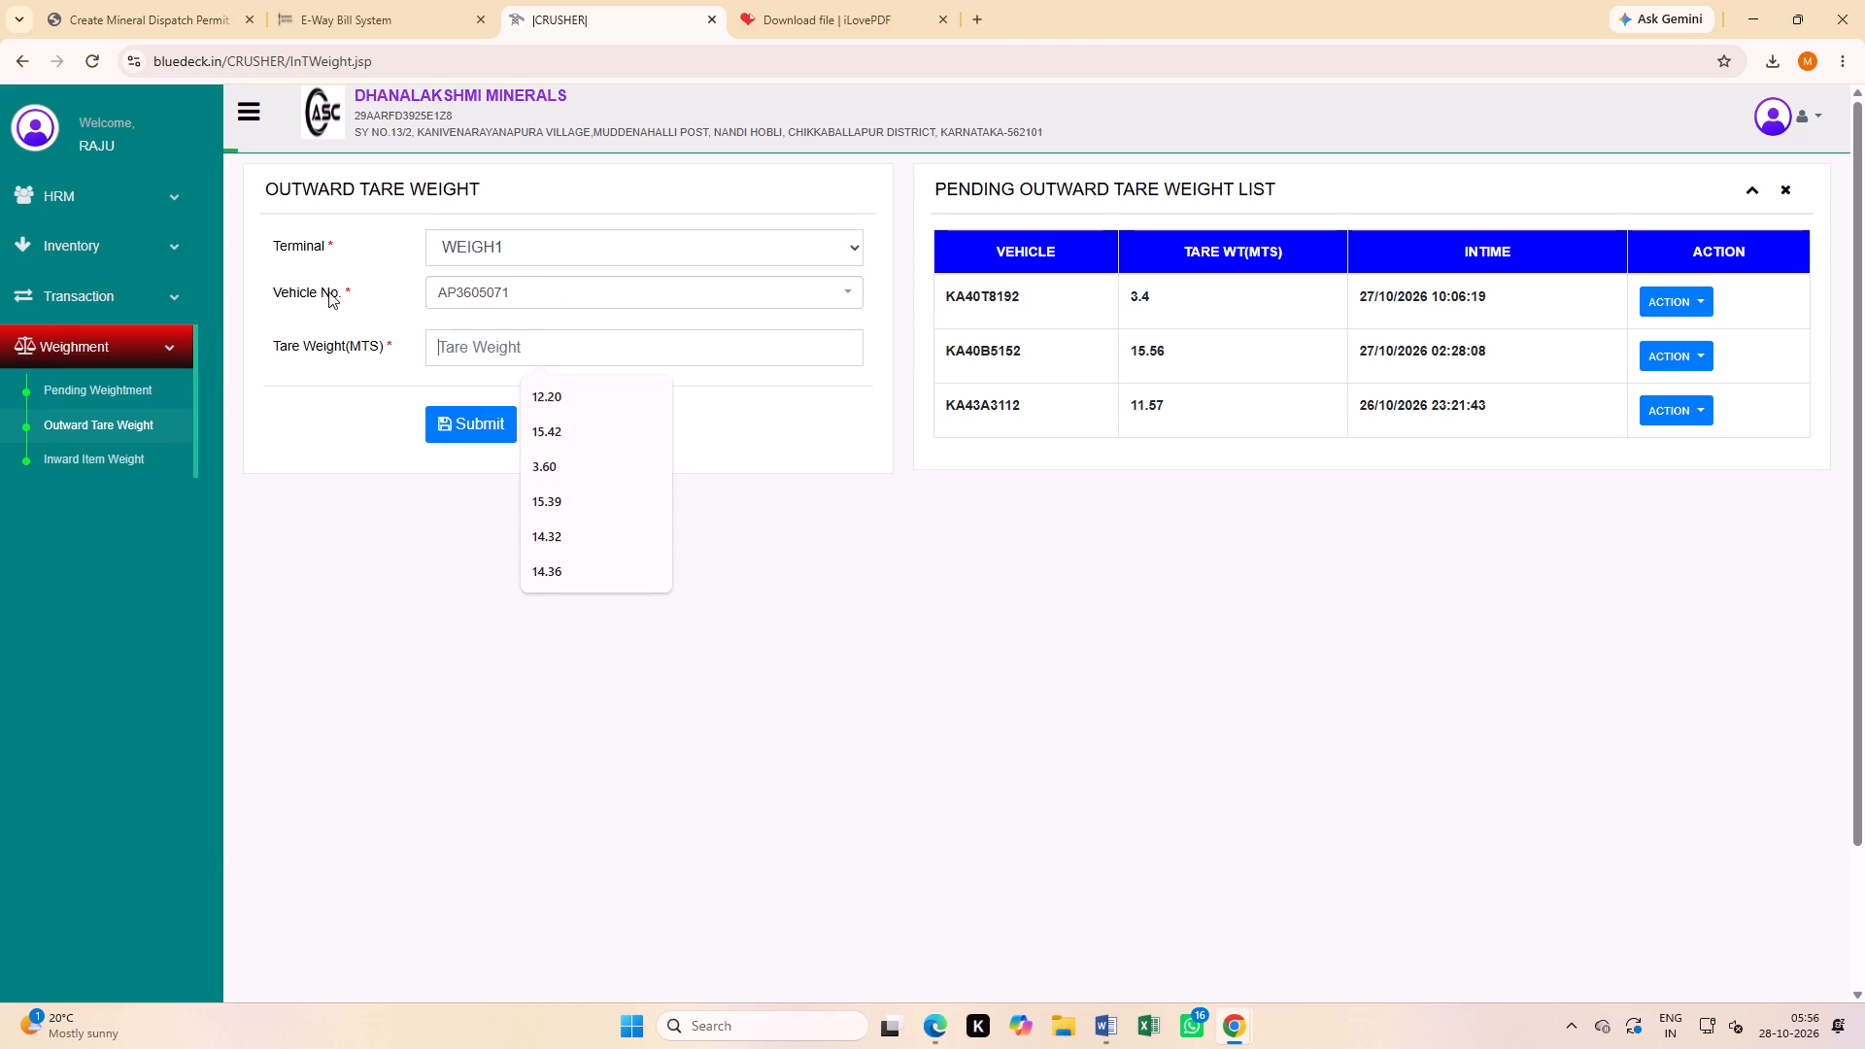
{"action": "type", "text": "3."}
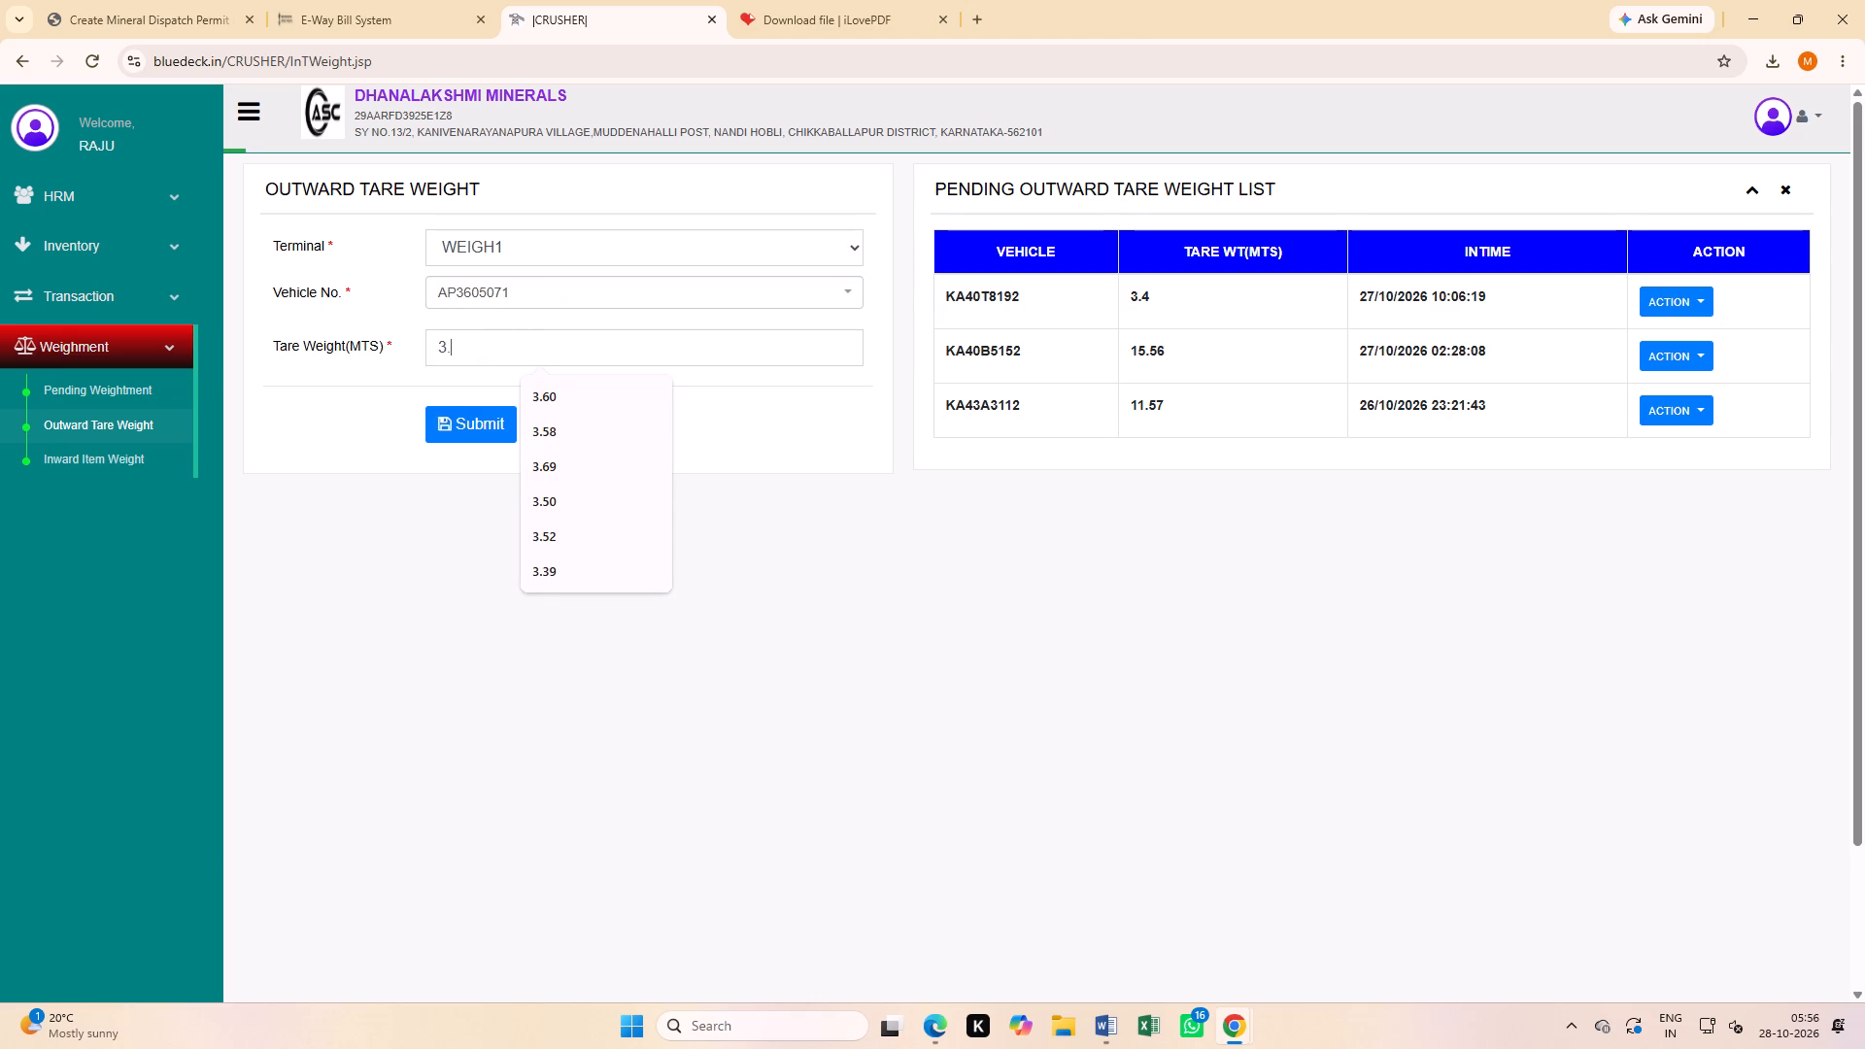
{"action": "type", "text": "71"}
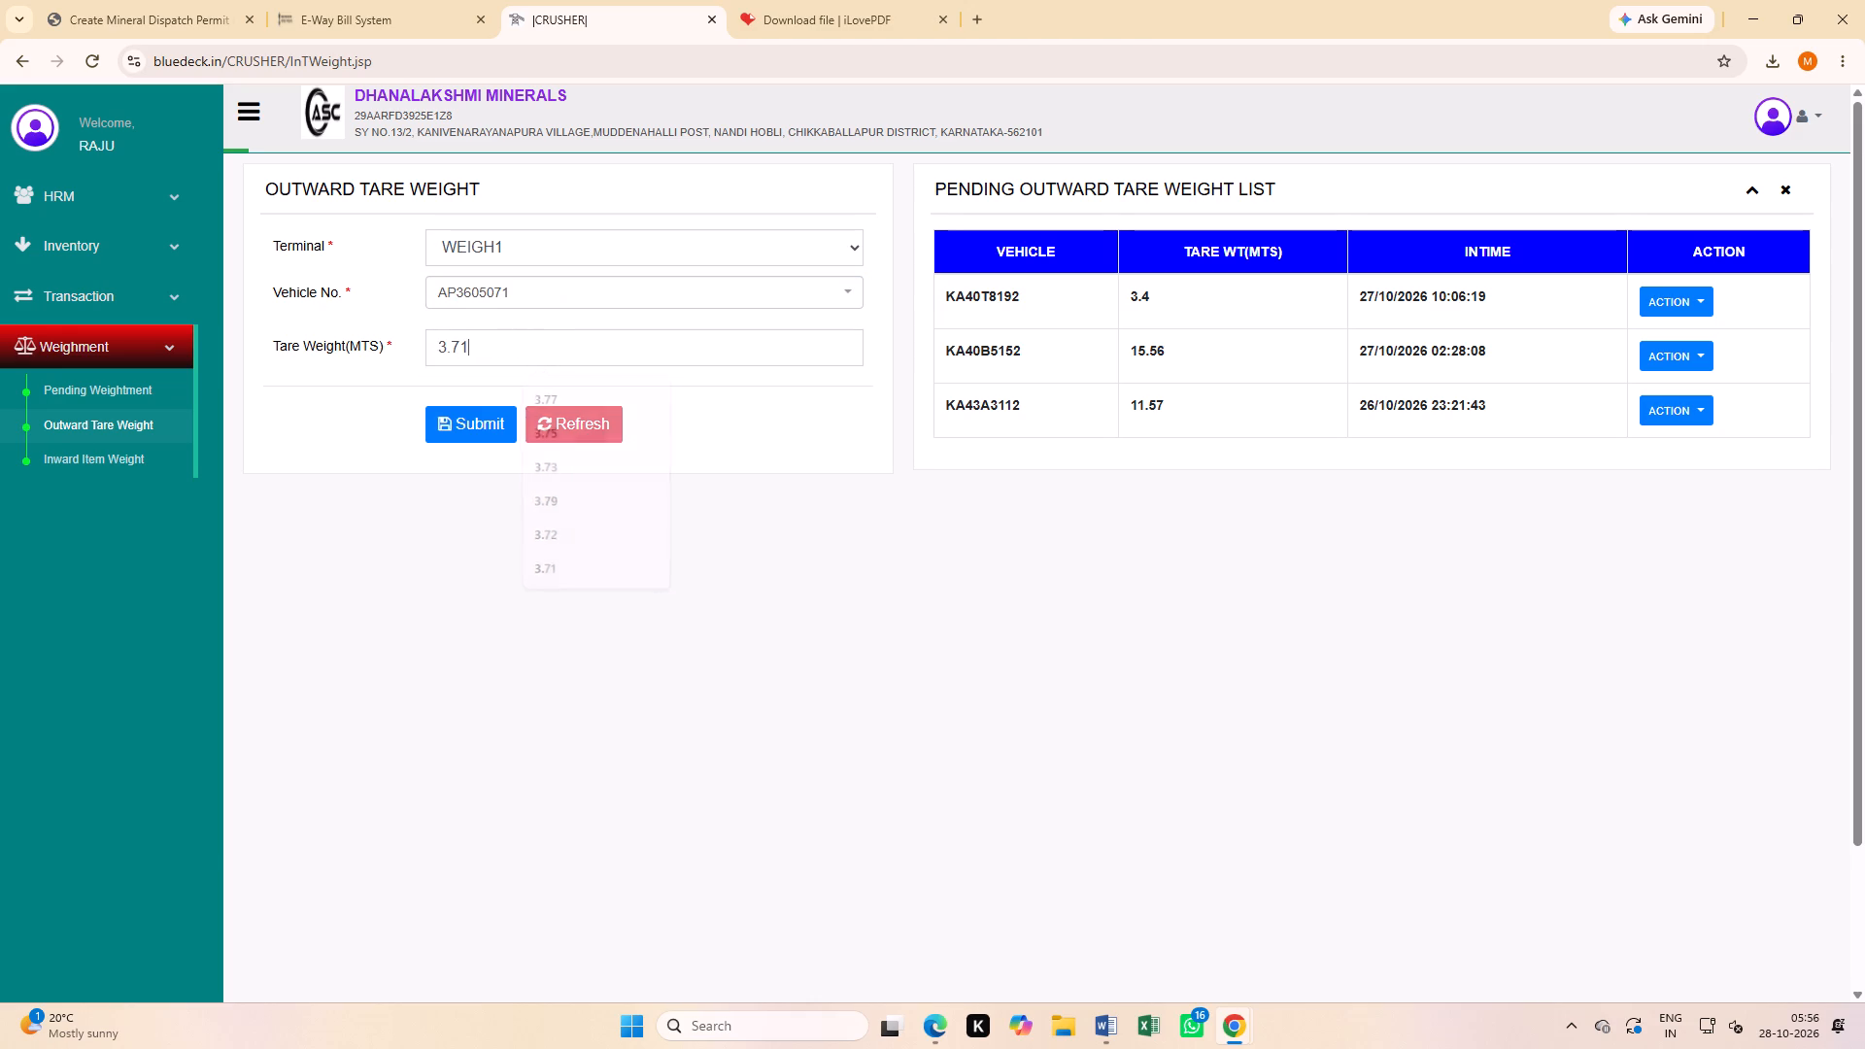
{"action": "left_click", "coordinate": [472, 428]}
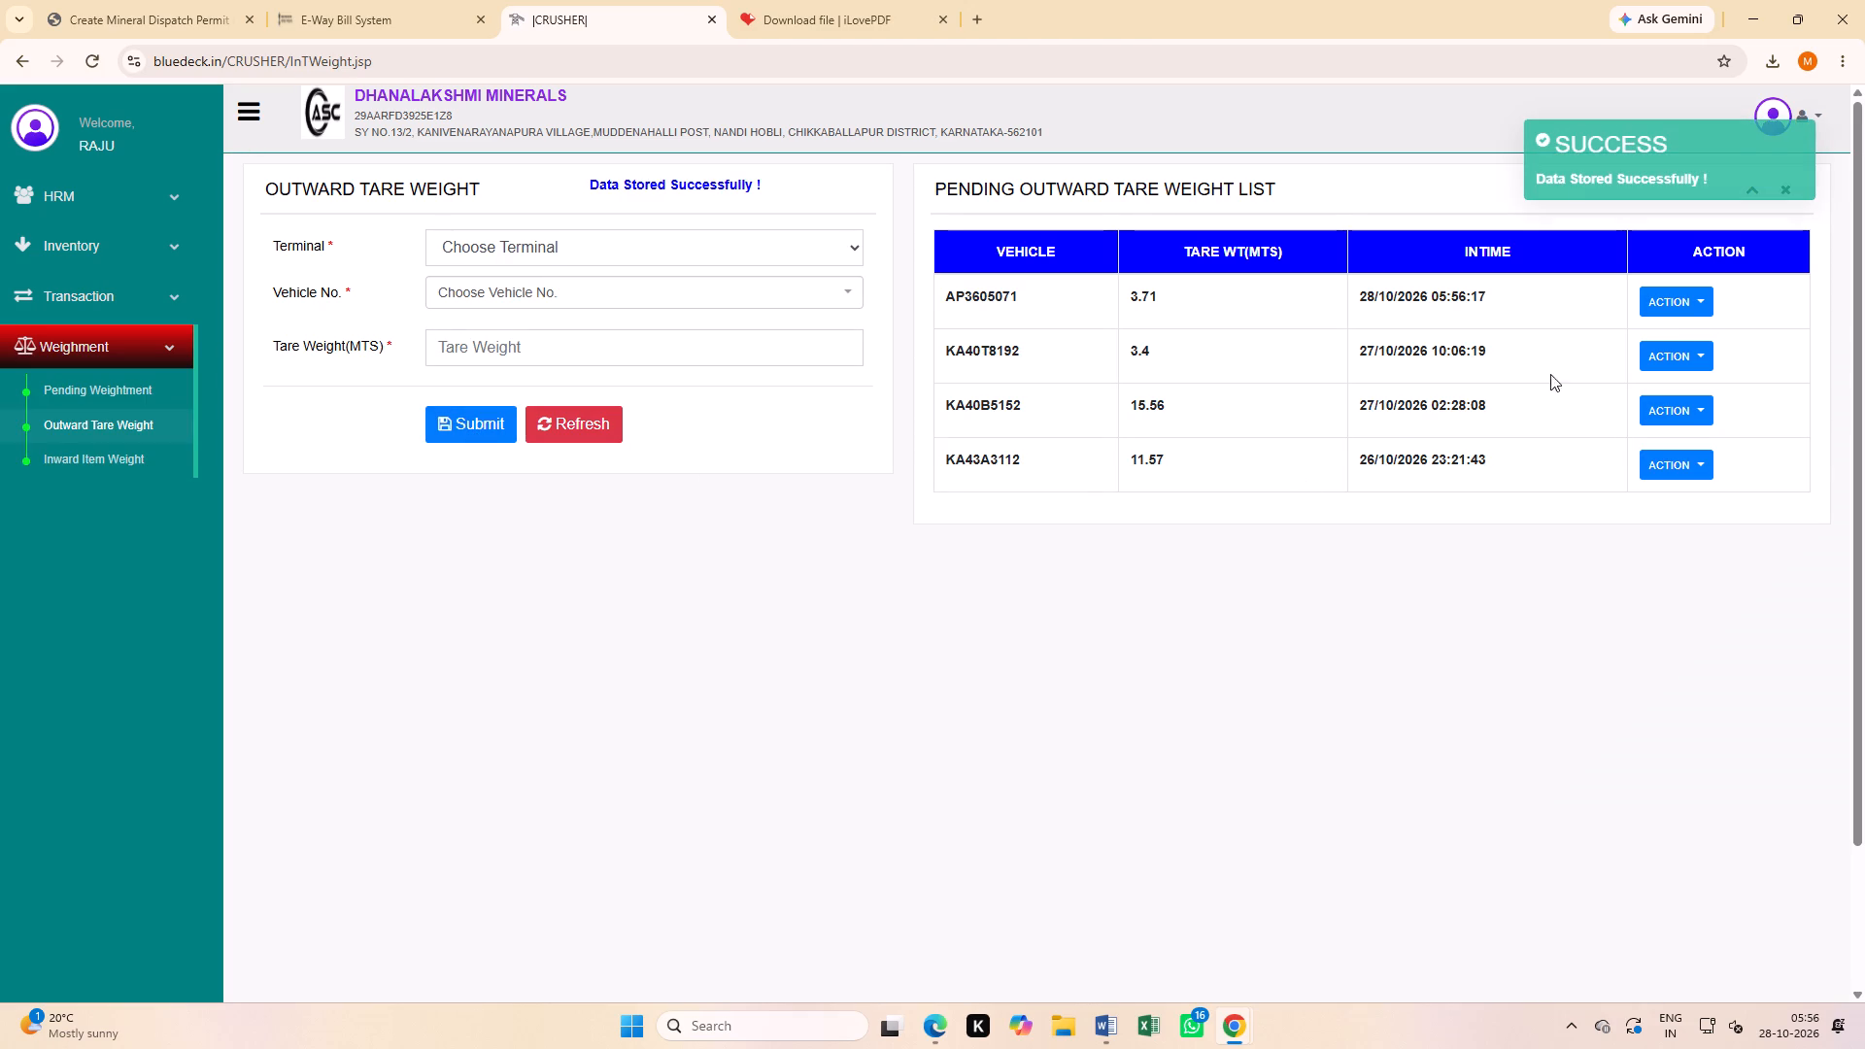
{"action": "left_click", "coordinate": [1683, 316]}
{"action": "left_click", "coordinate": [1698, 456]}
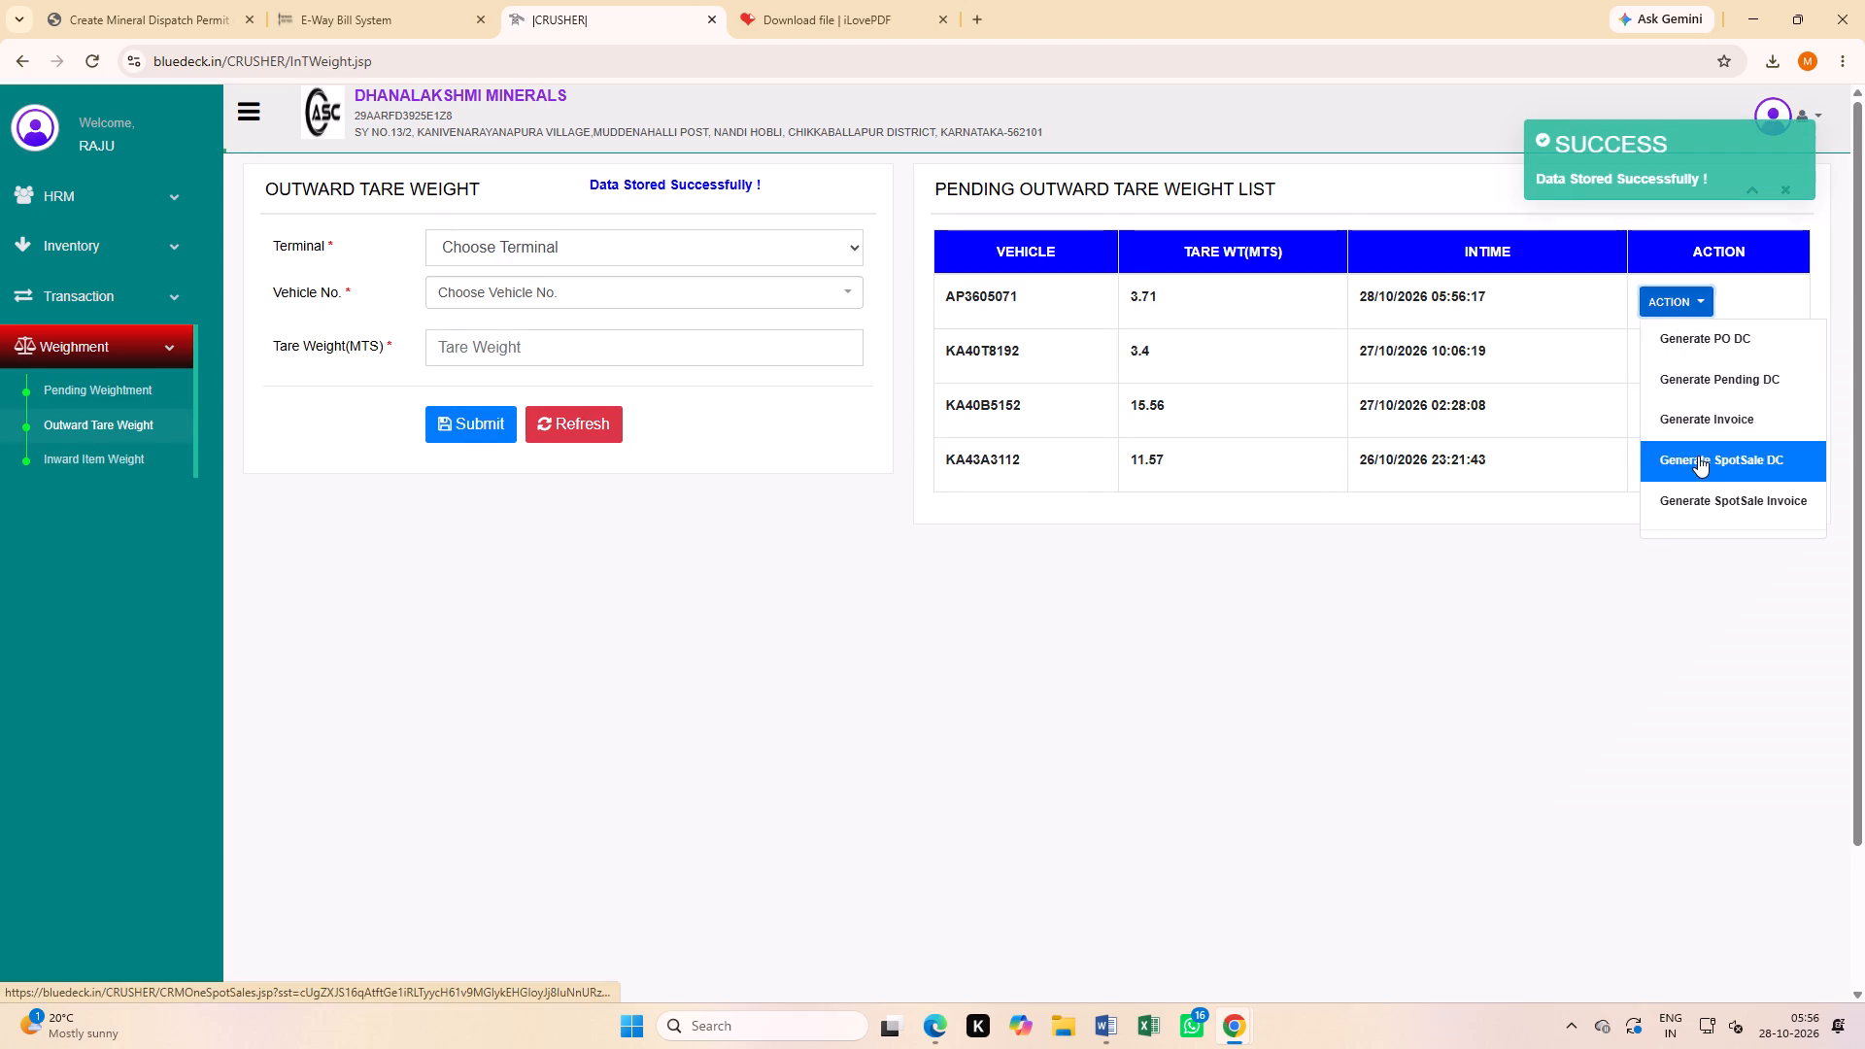
{"action": "left_click", "coordinate": [1157, 260]}
{"action": "left_click", "coordinate": [1197, 303]}
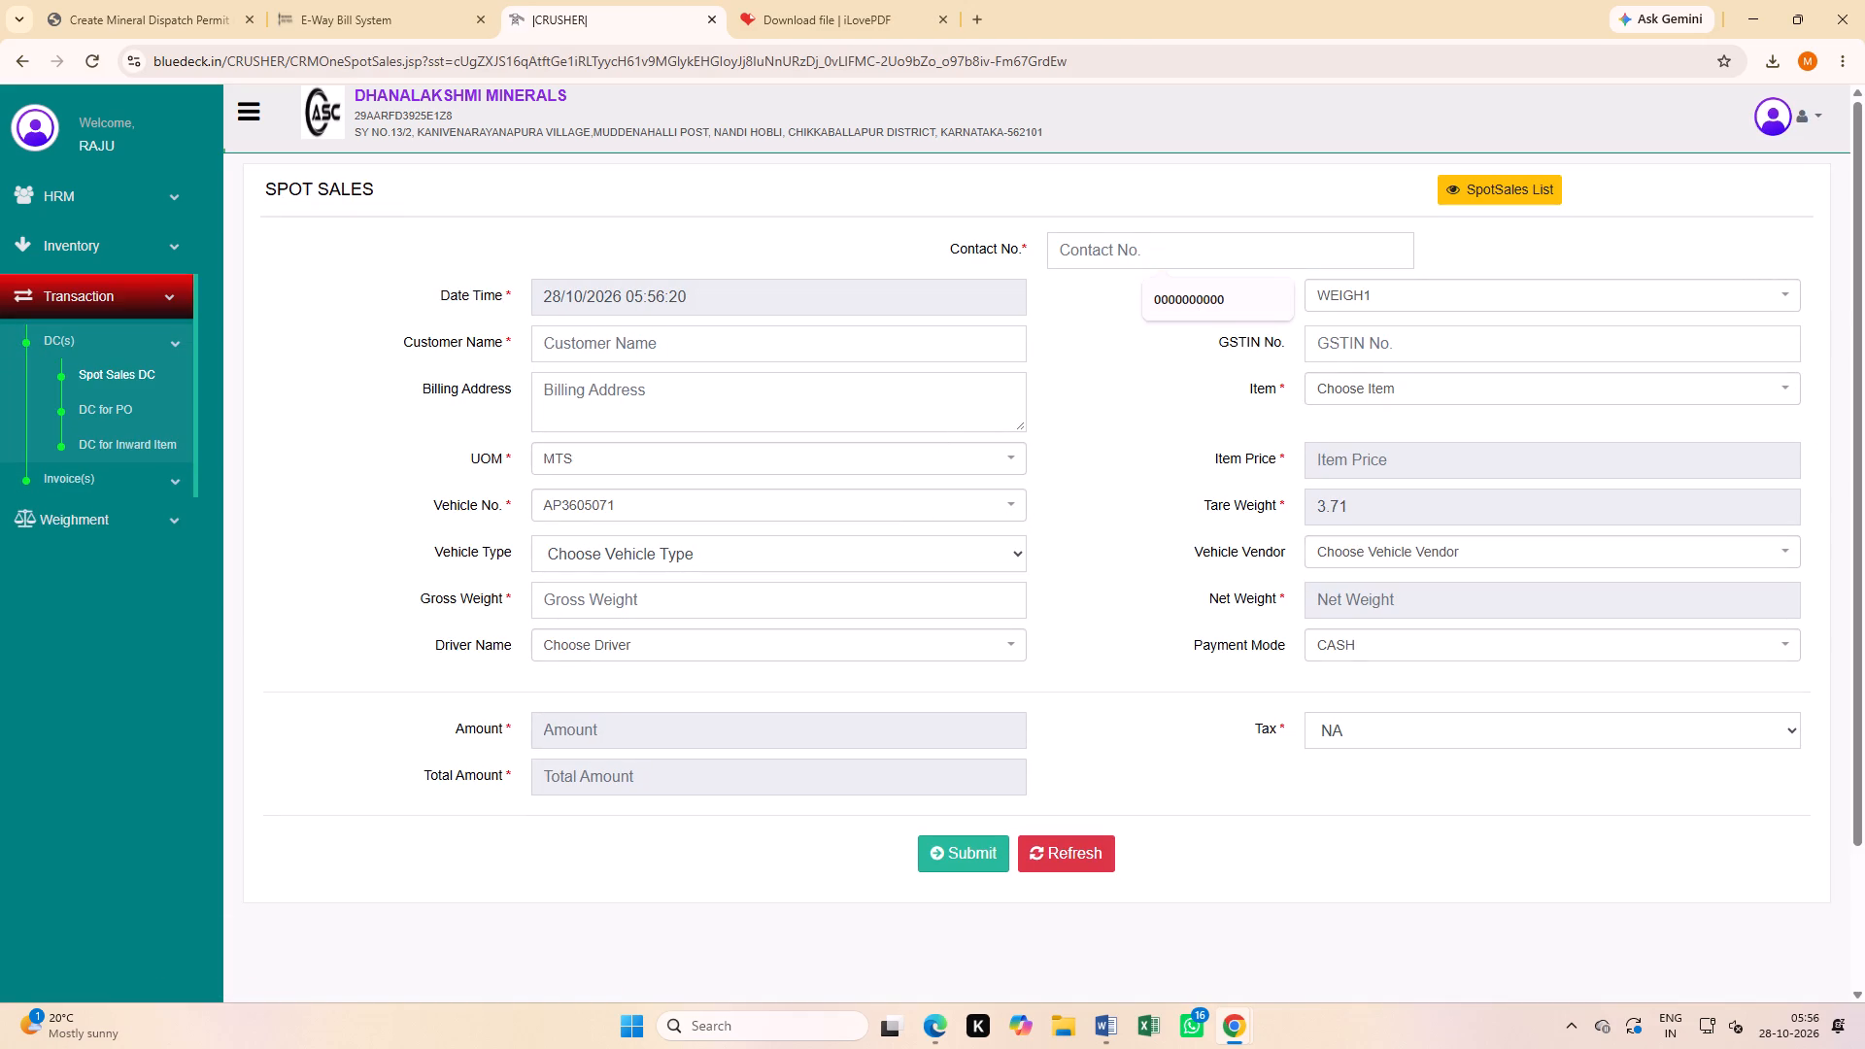
{"action": "left_click", "coordinate": [1339, 385]}
{"action": "left_click", "coordinate": [1357, 543]}
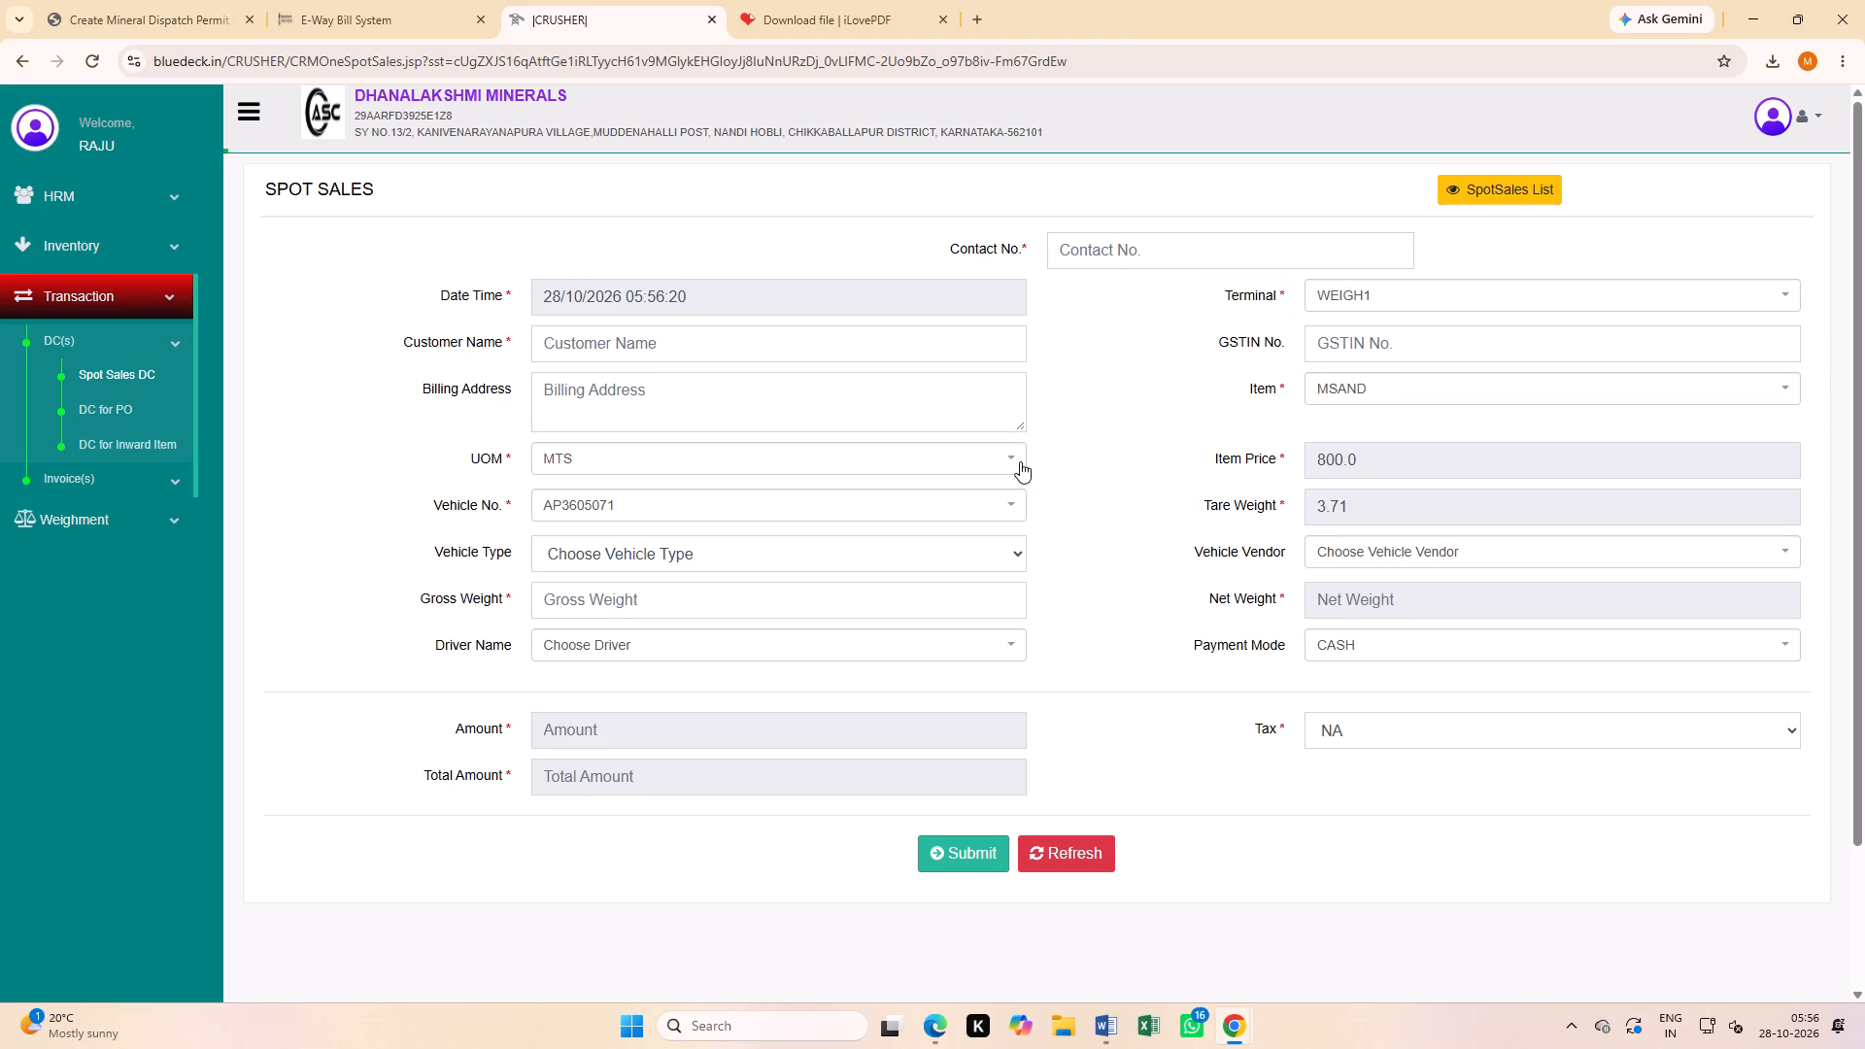
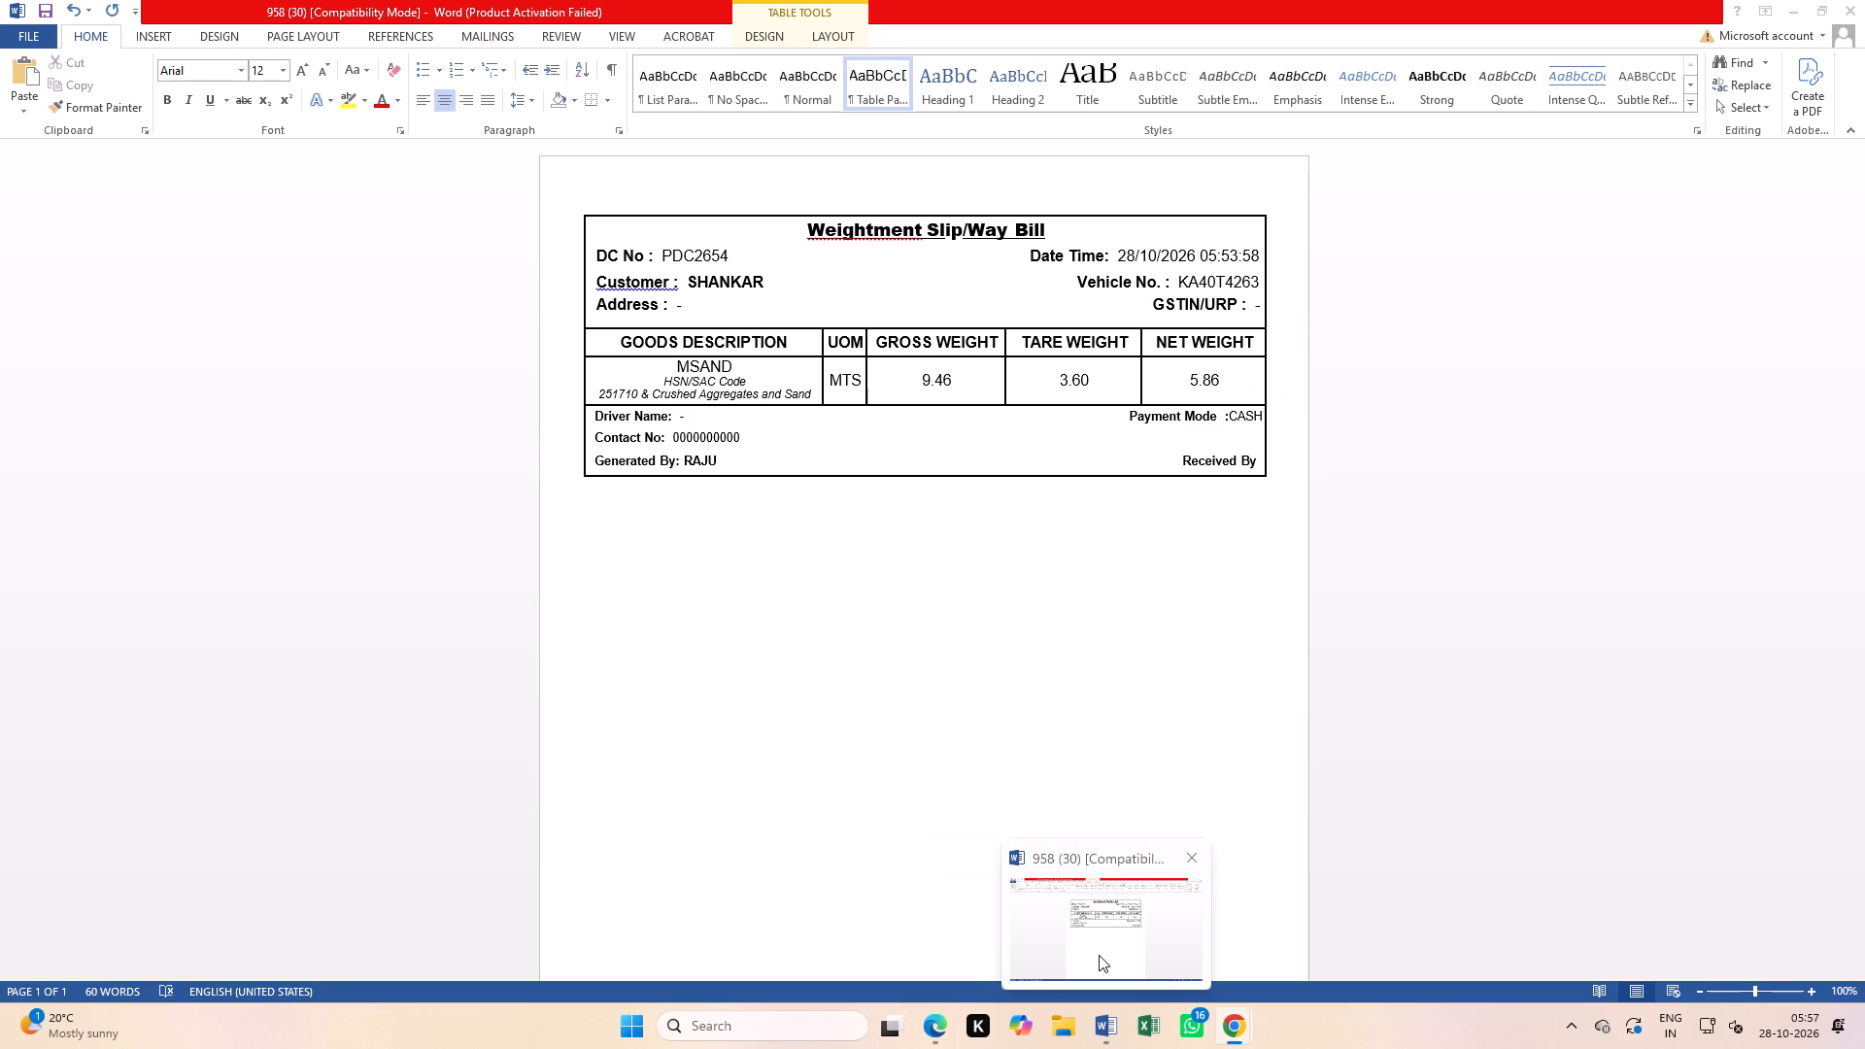
{"action": "left_click", "coordinate": [1099, 955]}
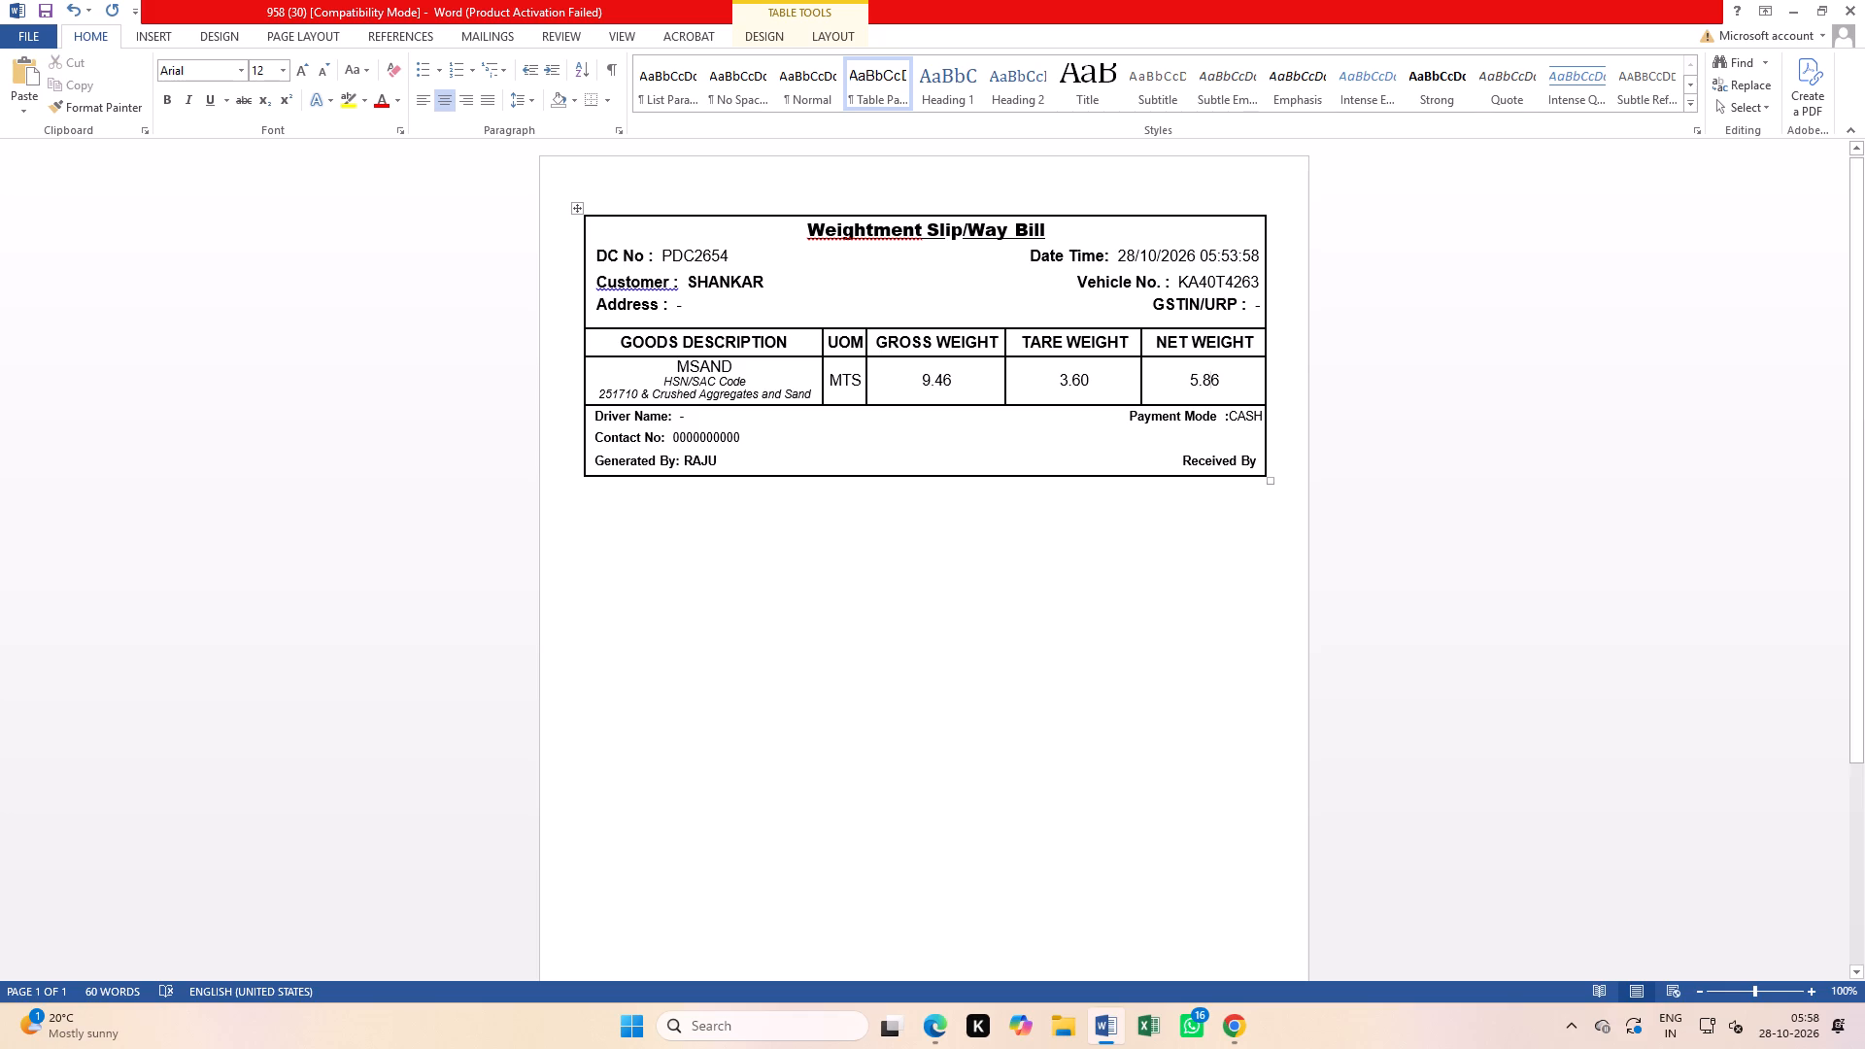
{"action": "left_click_drag", "start_coordinate": [1186, 376], "coordinate": [1228, 384]}
{"action": "type", "text": "6.40"}
{"action": "left_click_drag", "start_coordinate": [914, 381], "coordinate": [951, 387]}
{"action": "type", "text": "10"}
{"action": "type", "text": ".0"}
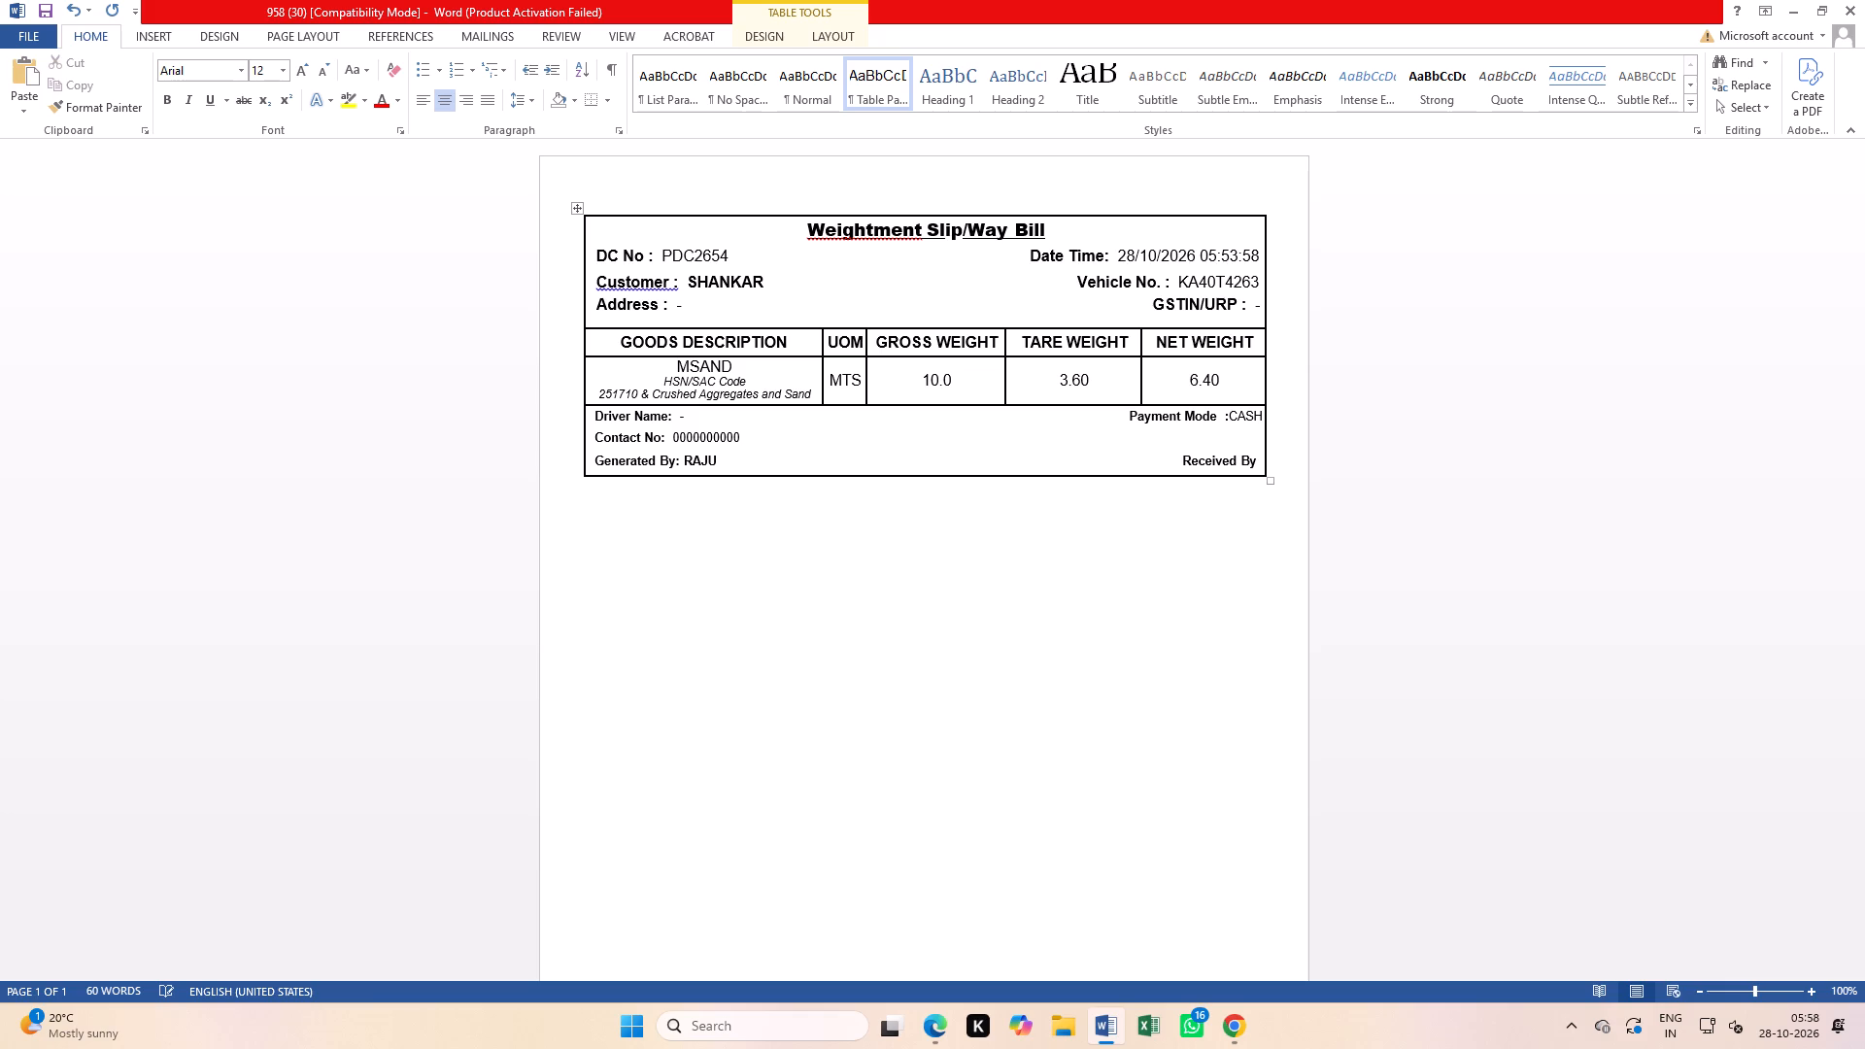
{"action": "key", "text": "0"}
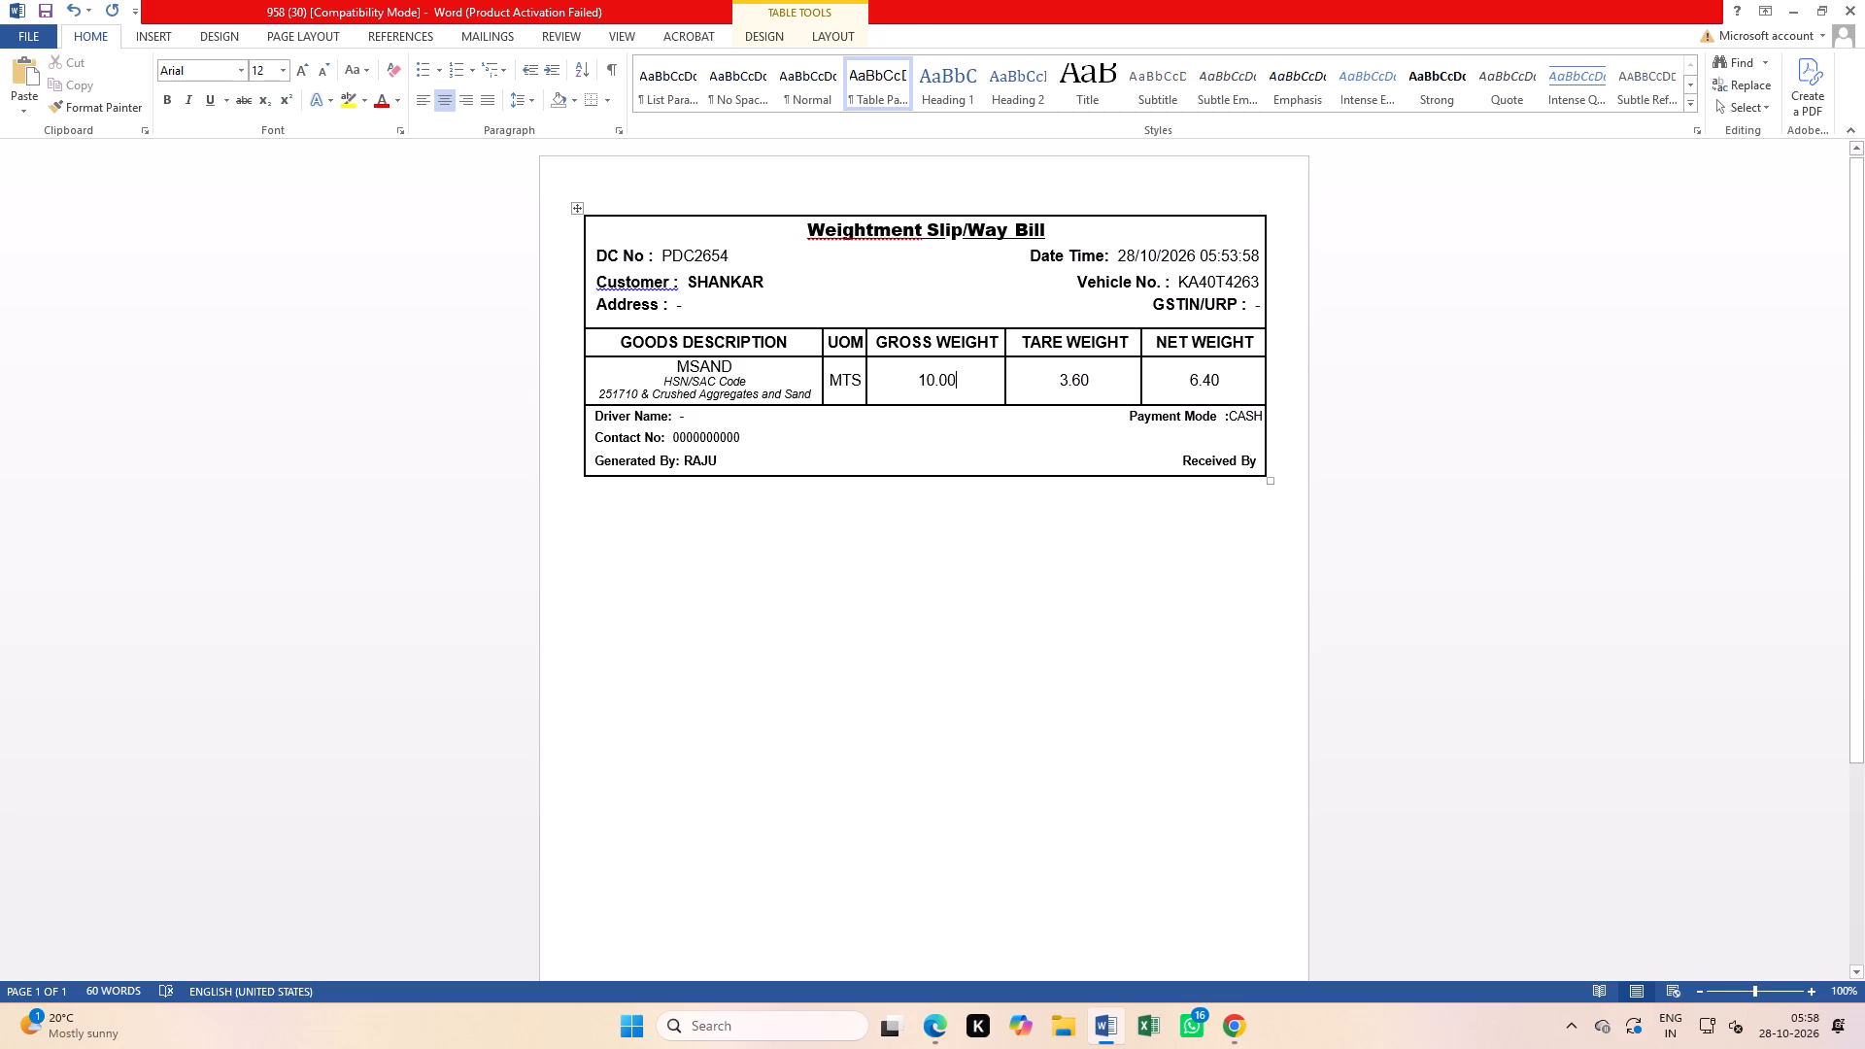
{"action": "left_click", "coordinate": [1010, 598]}
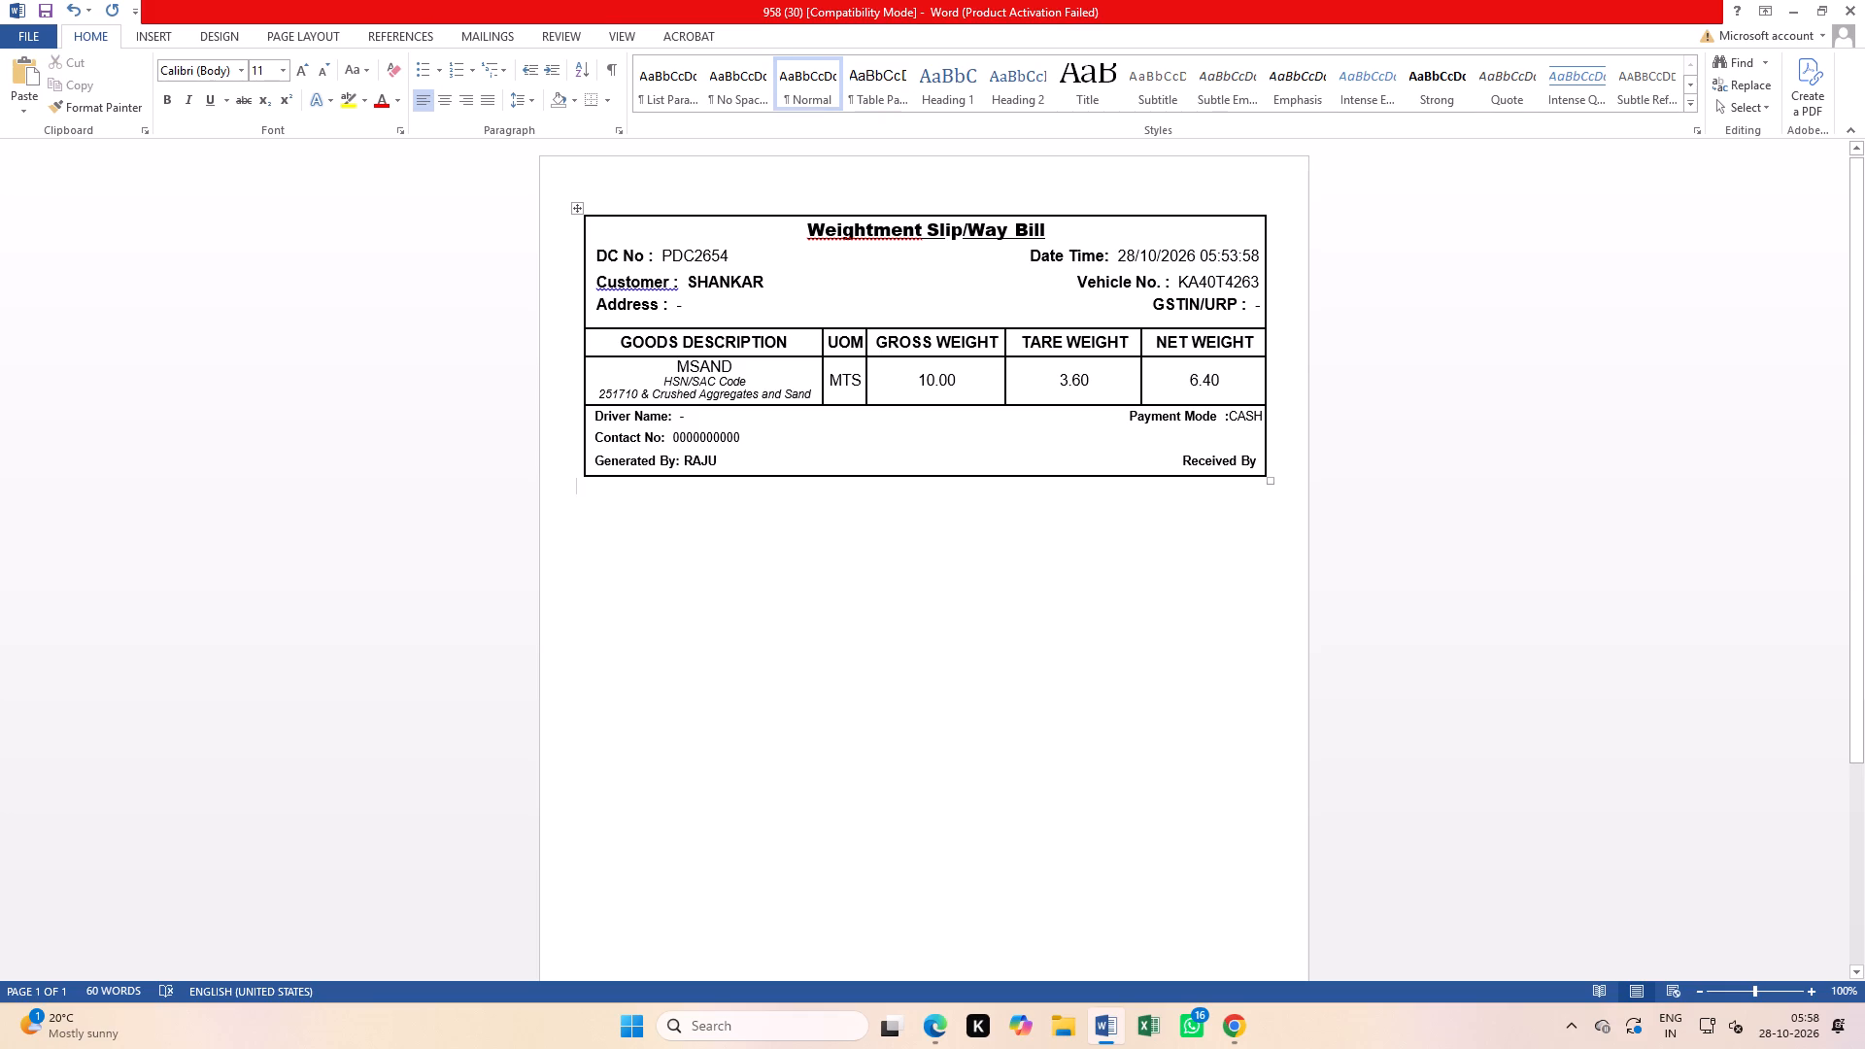
Delete the name after "Generated By:" on the weighment slip, leaving the label in place.
{"action": "left_click", "coordinate": [731, 466]}
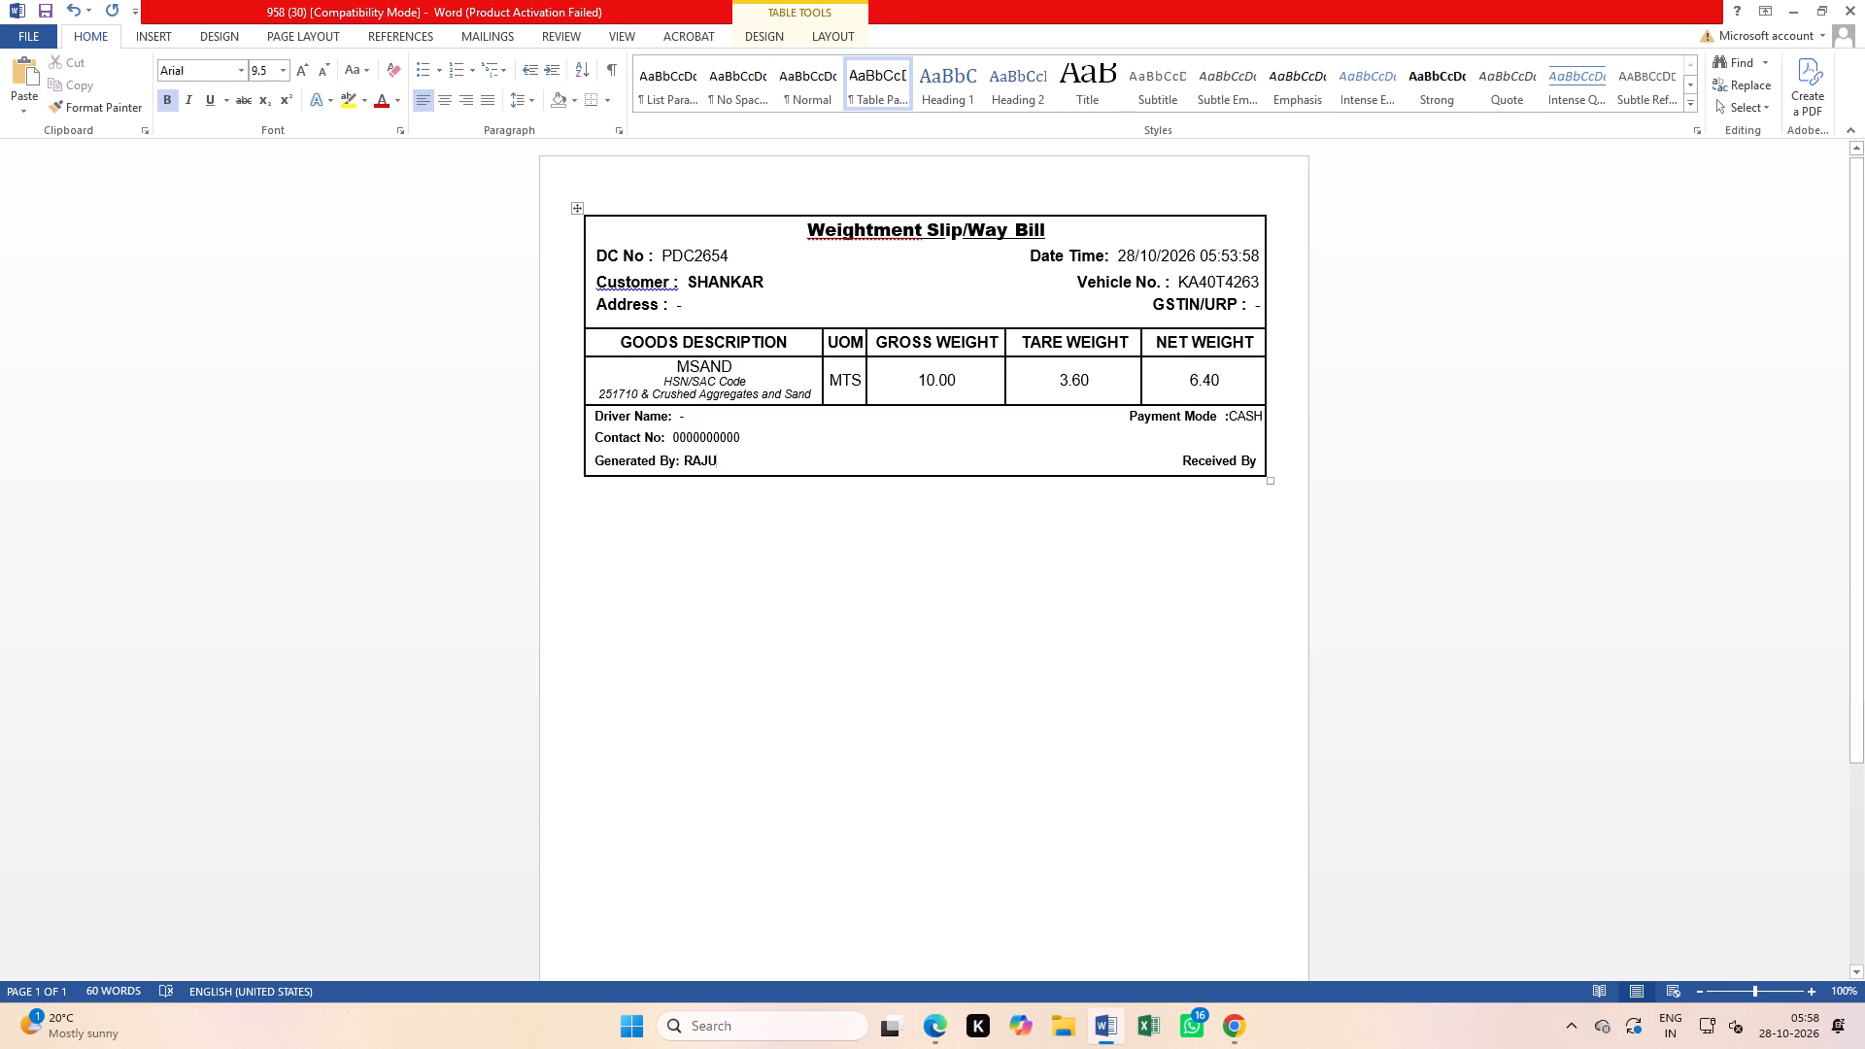
{"action": "key", "text": "BackSpace"}
{"action": "key", "text": "BackSpace"}
{"action": "key", "text": "BackSpace"}
{"action": "key", "text": "BackSpace"}
Print one copy of the edited weighment slip on the Canon LBP6030 printer, accepting the small margins.
{"action": "key", "text": "ctrl+p"}
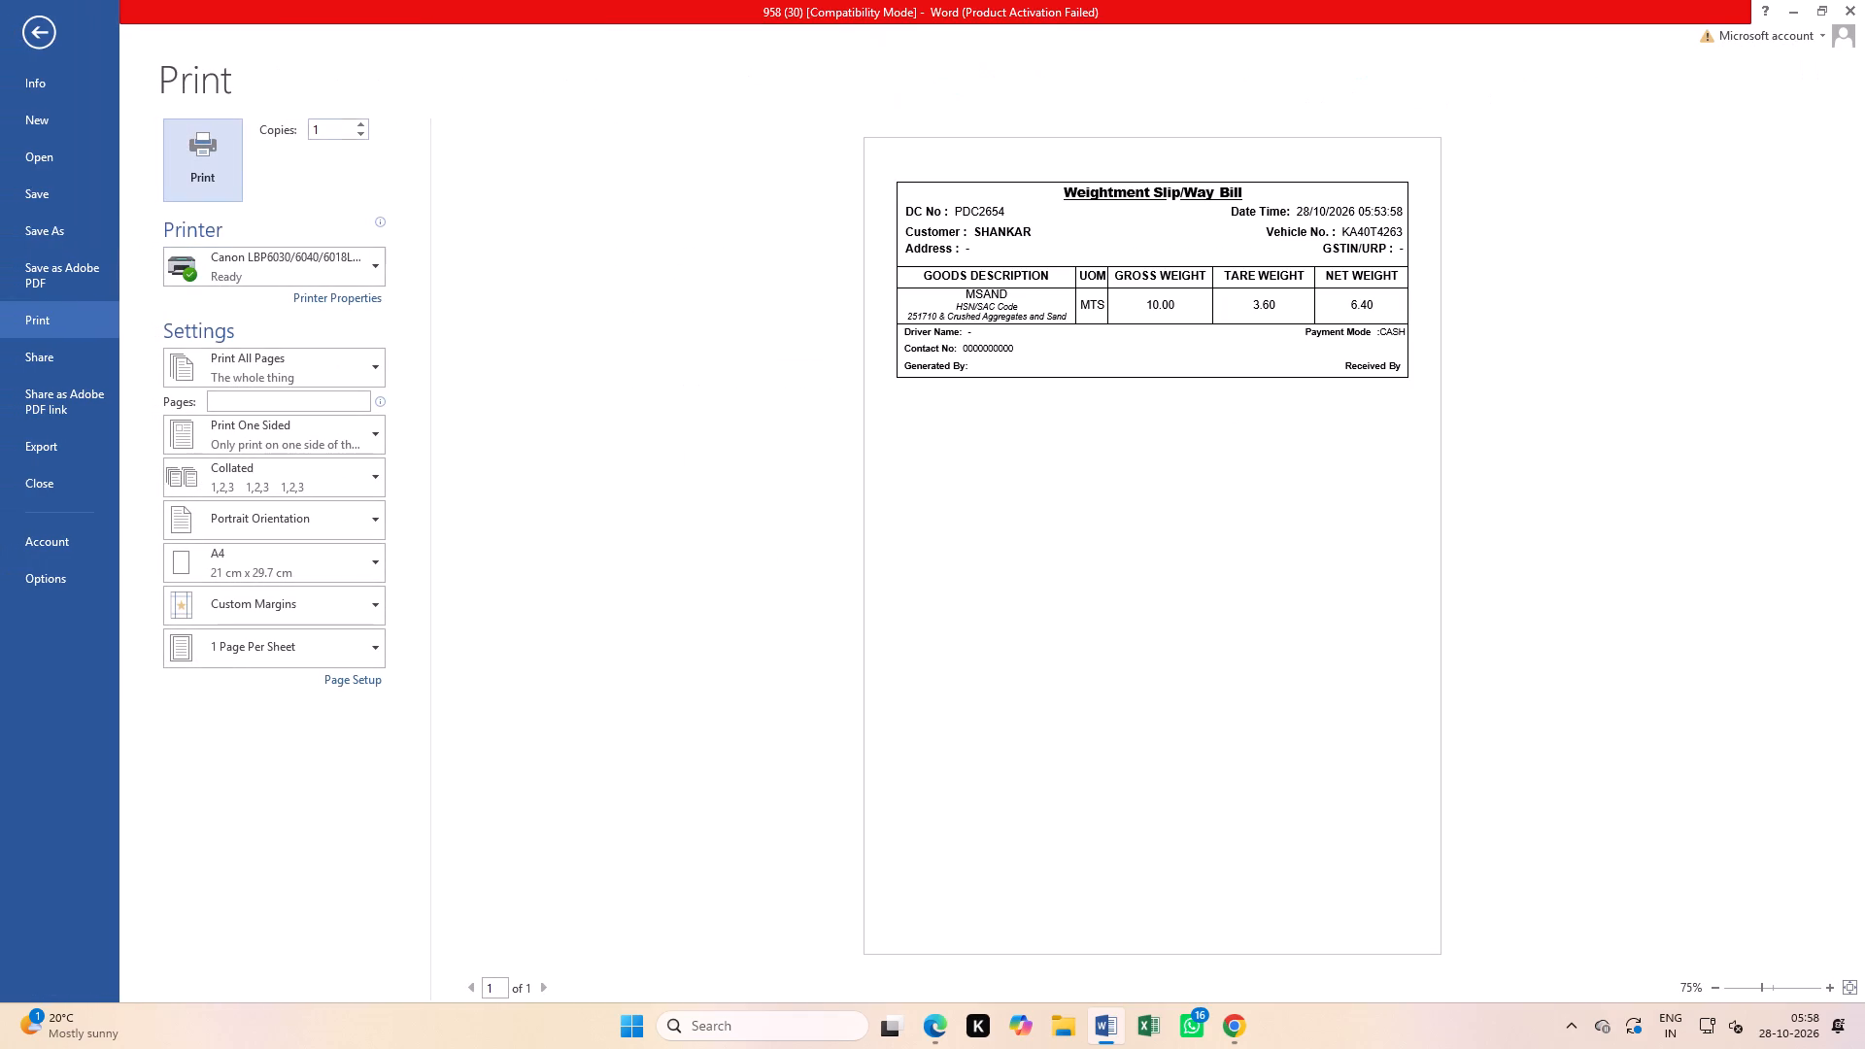
{"action": "left_click", "coordinate": [213, 158]}
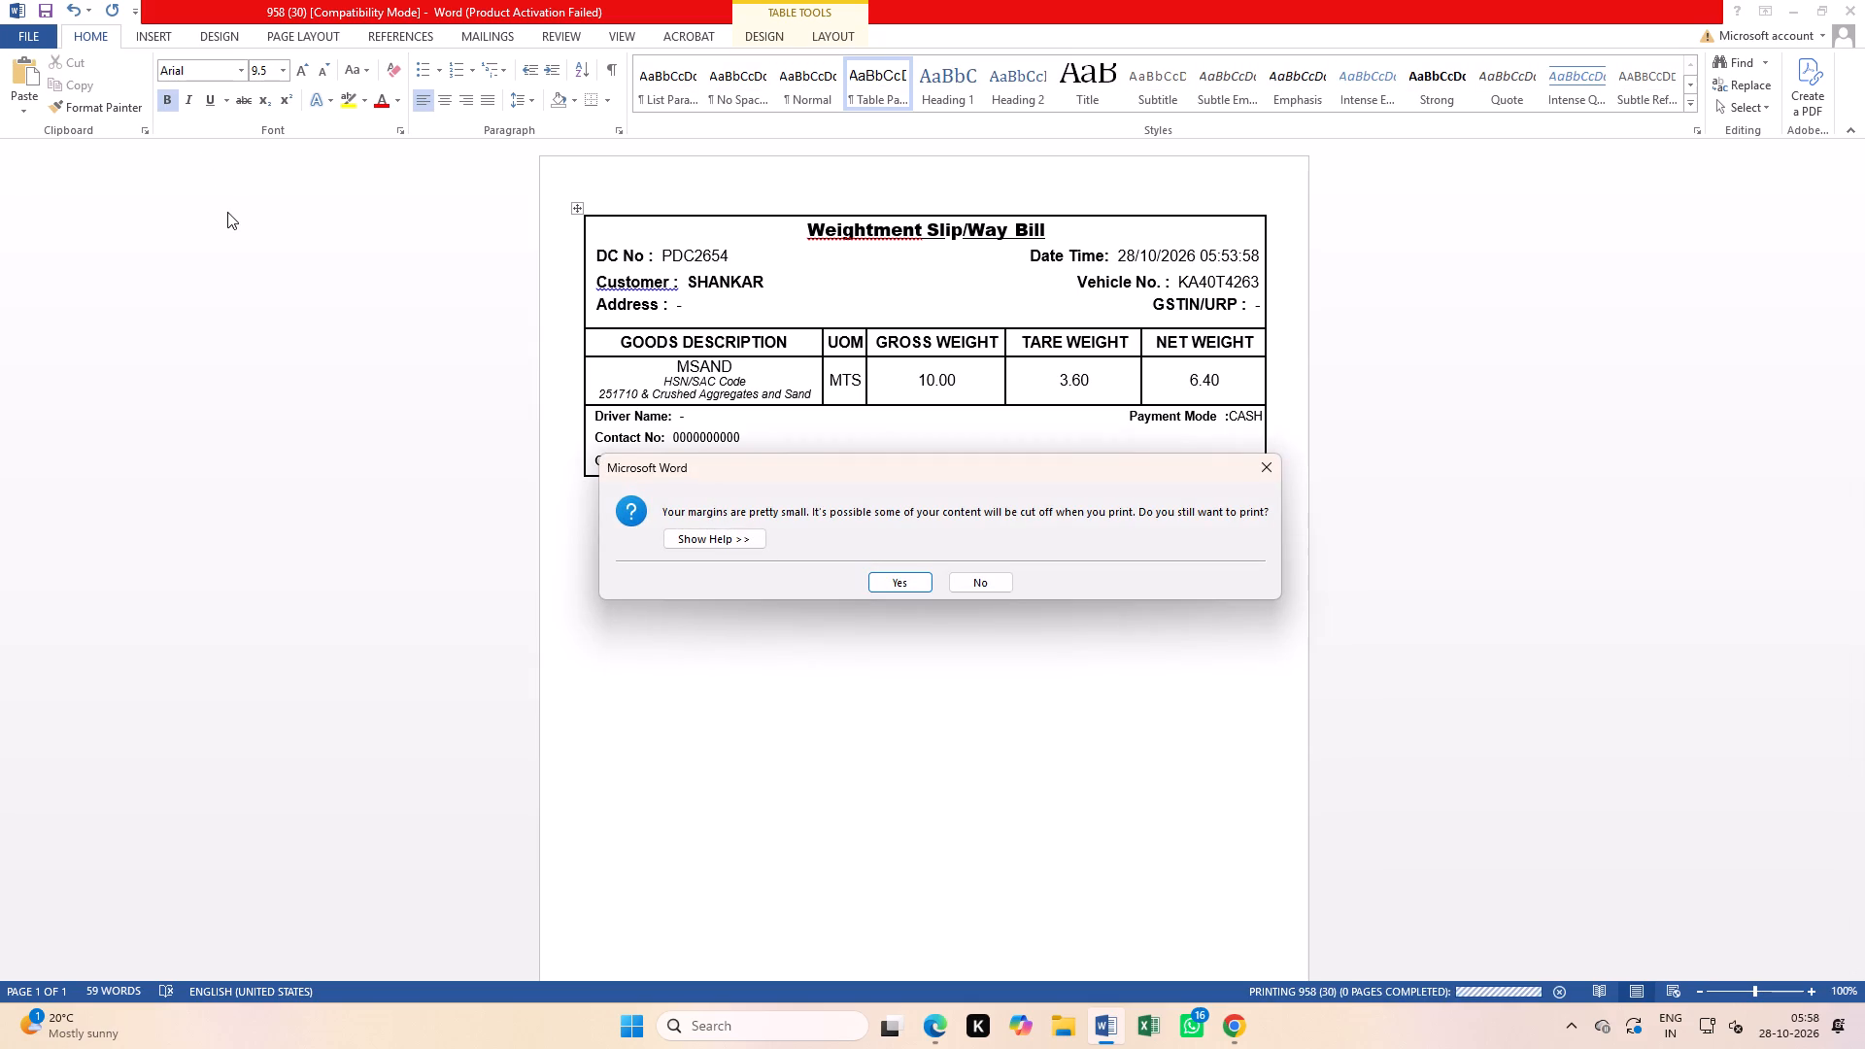
{"action": "left_click", "coordinate": [883, 583]}
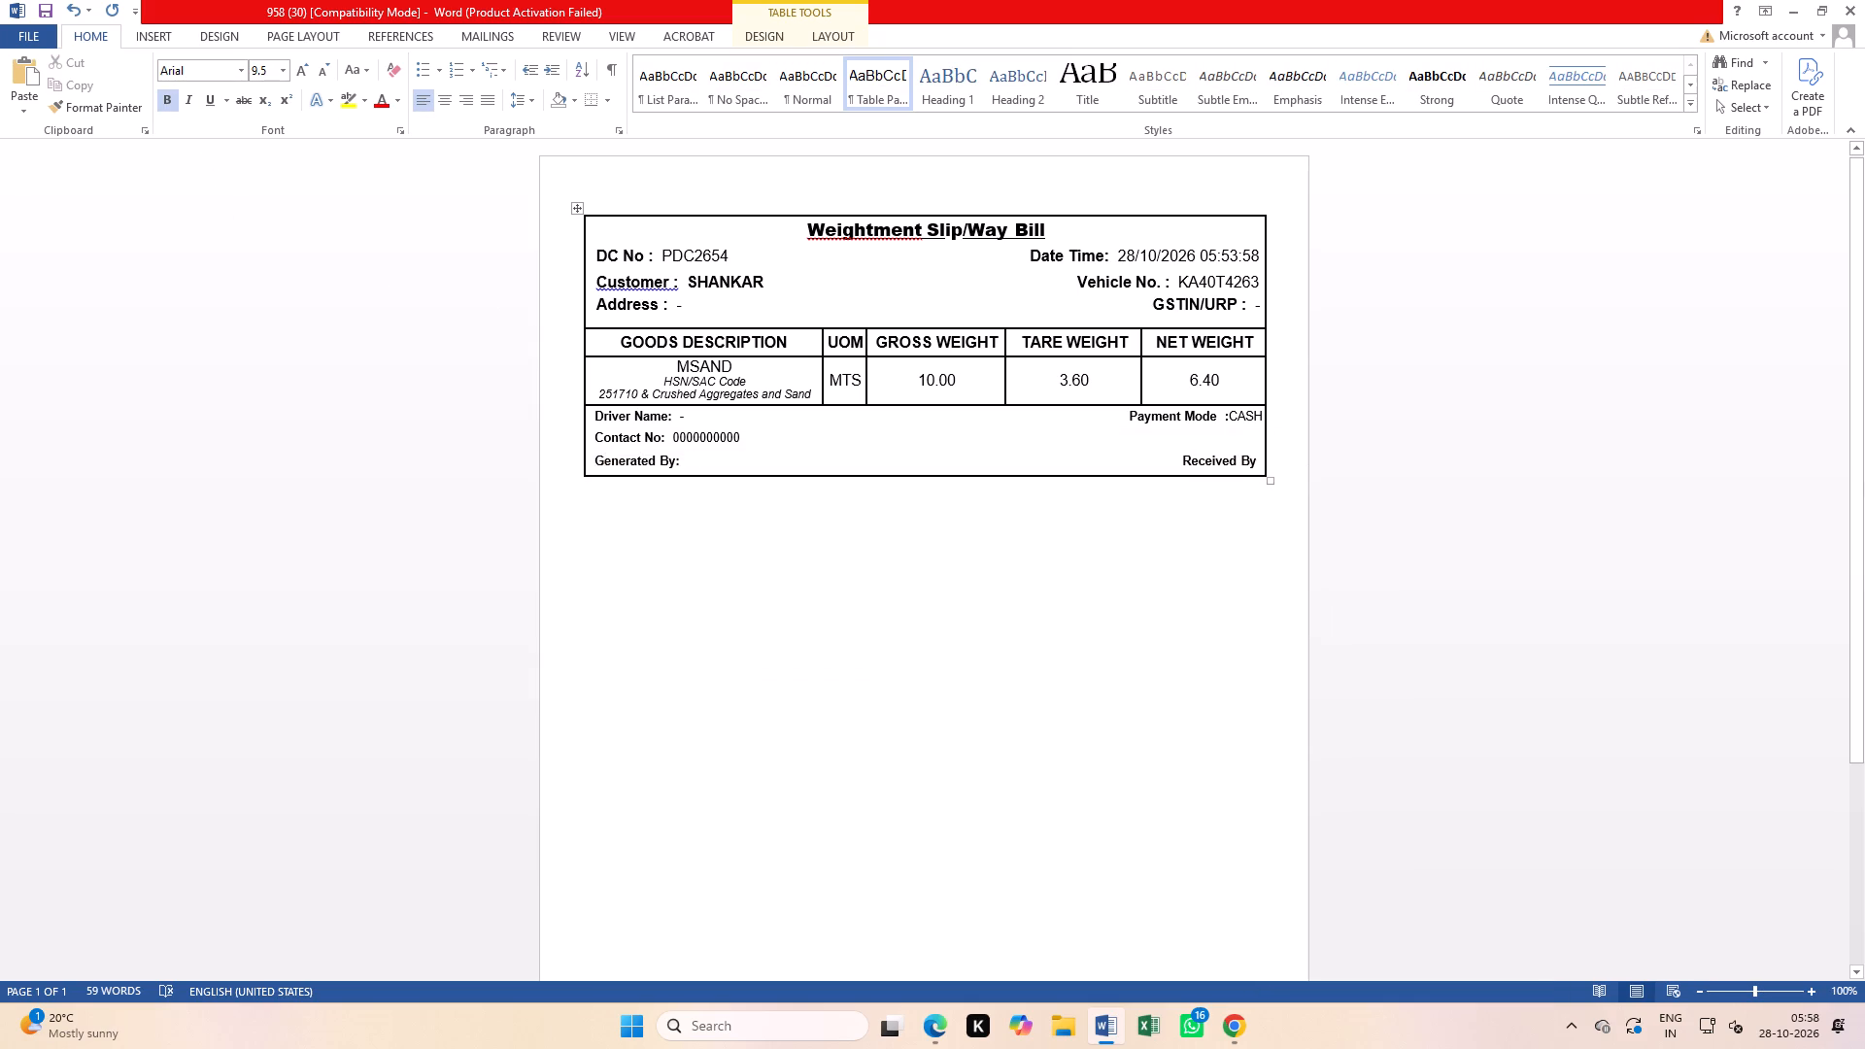
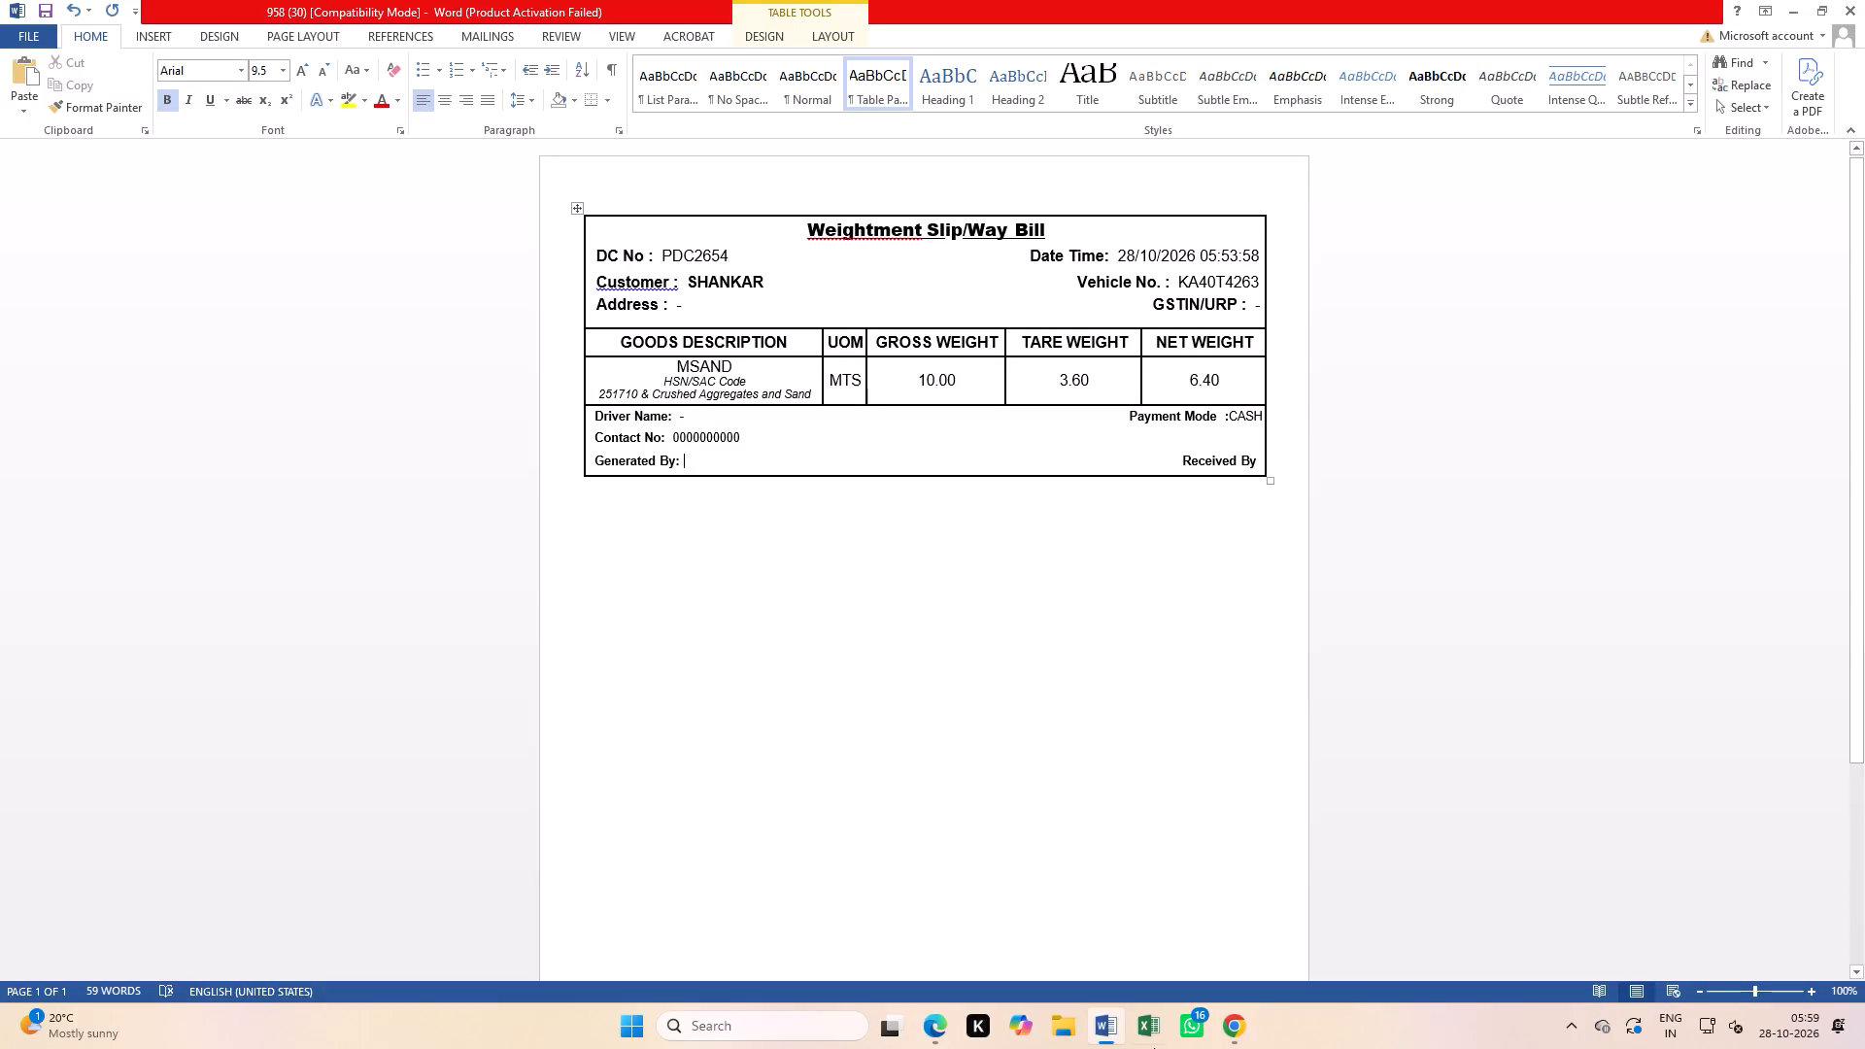
{"action": "left_click", "coordinate": [1236, 1032]}
{"action": "left_click", "coordinate": [967, 921]}
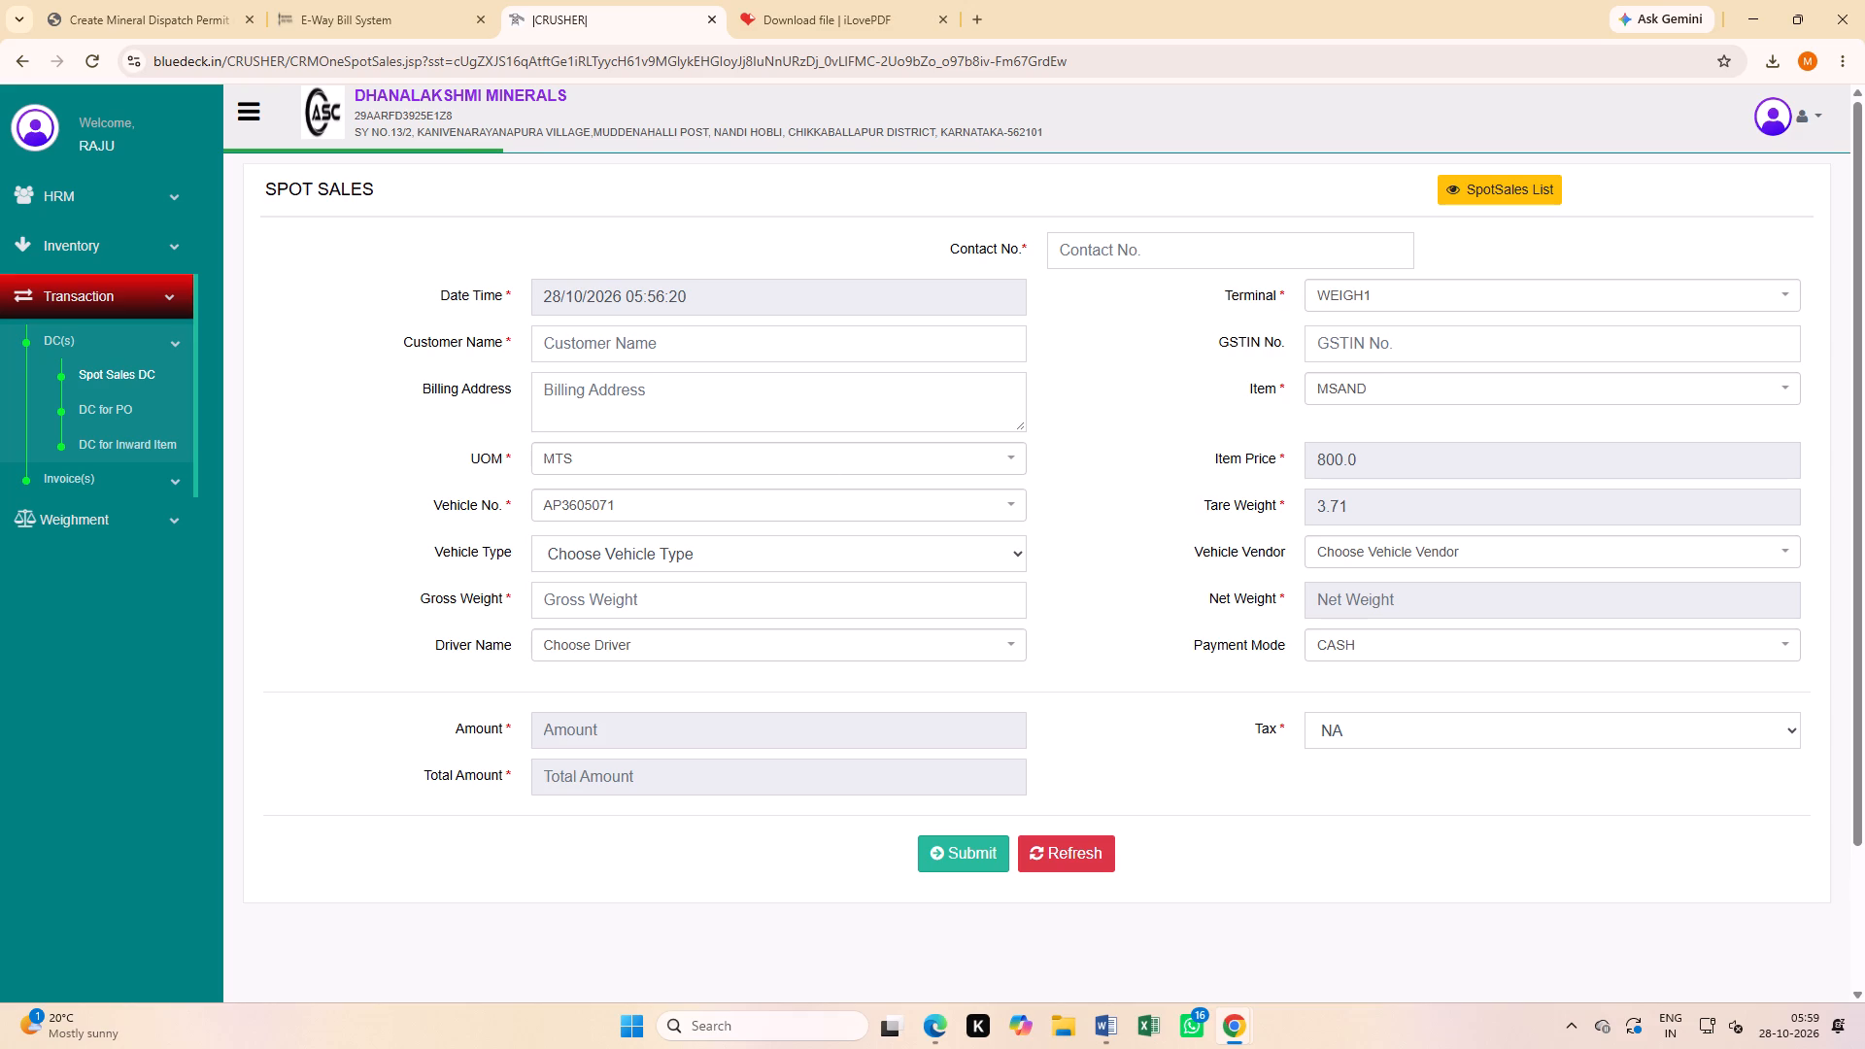
{"action": "left_click", "coordinate": [1175, 560]}
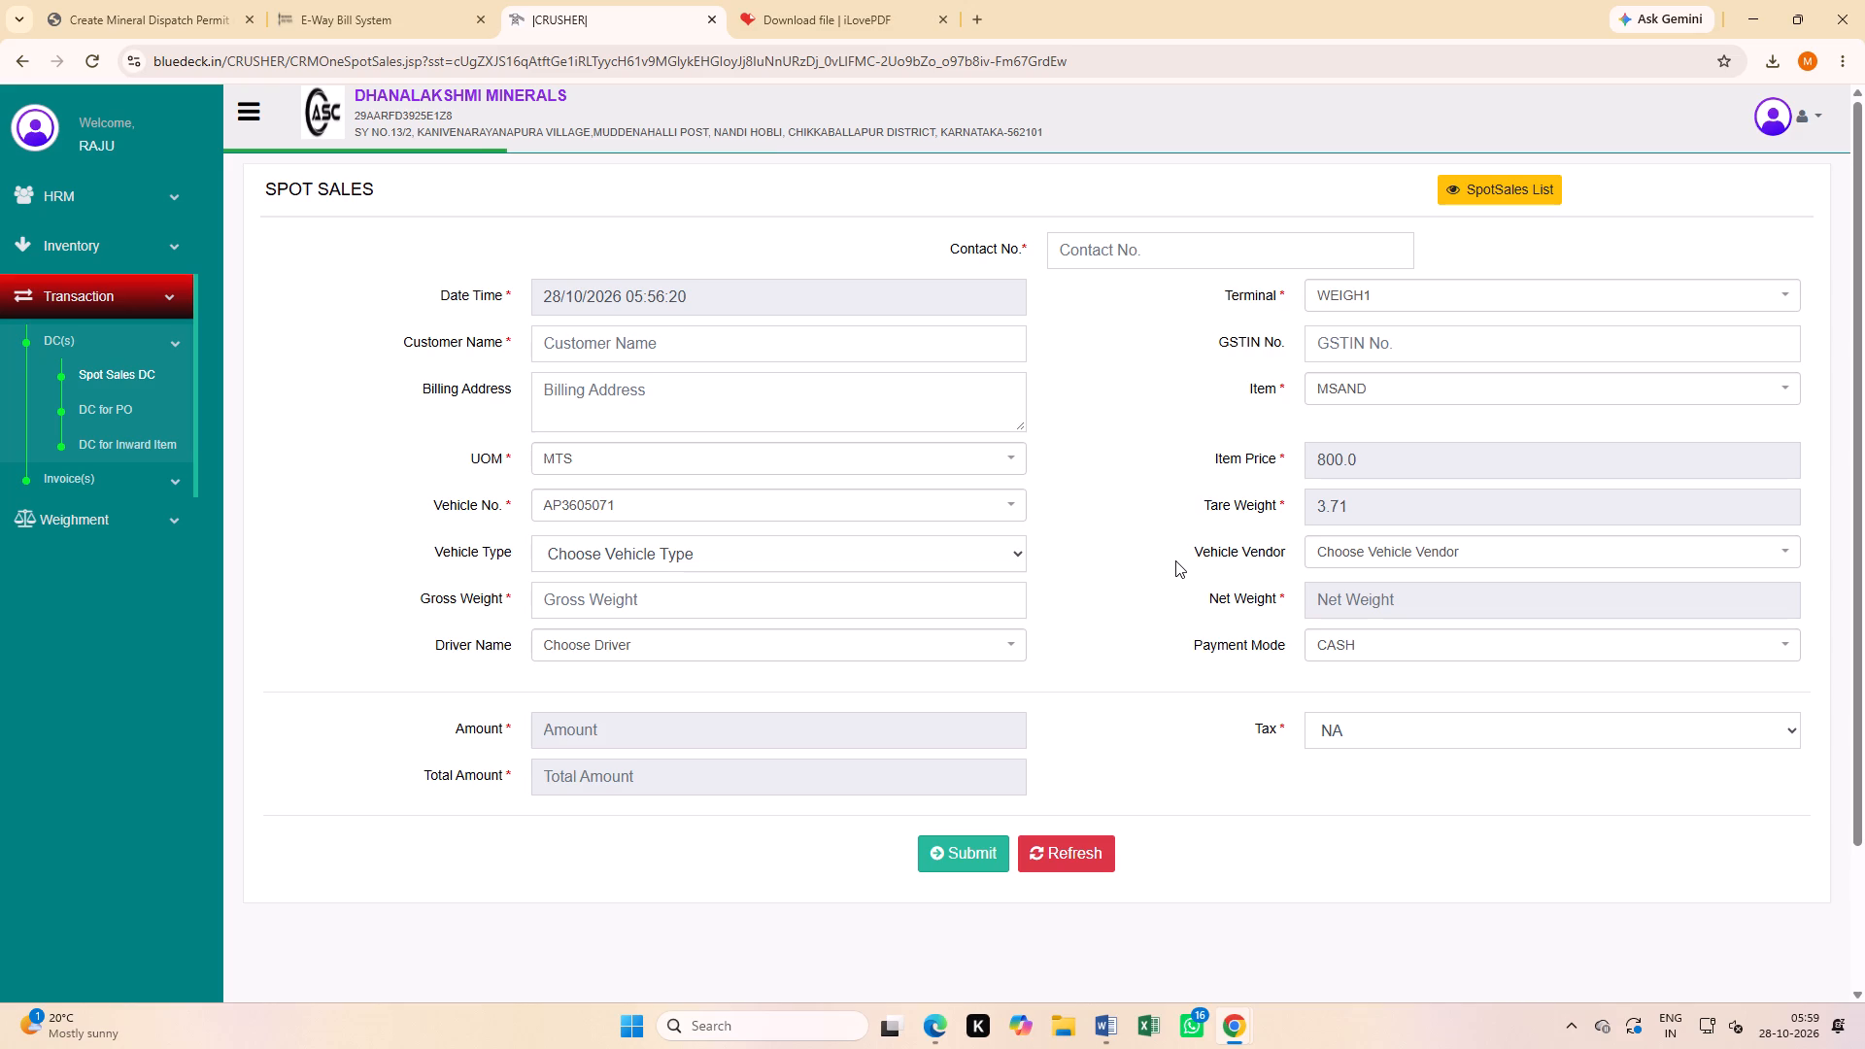
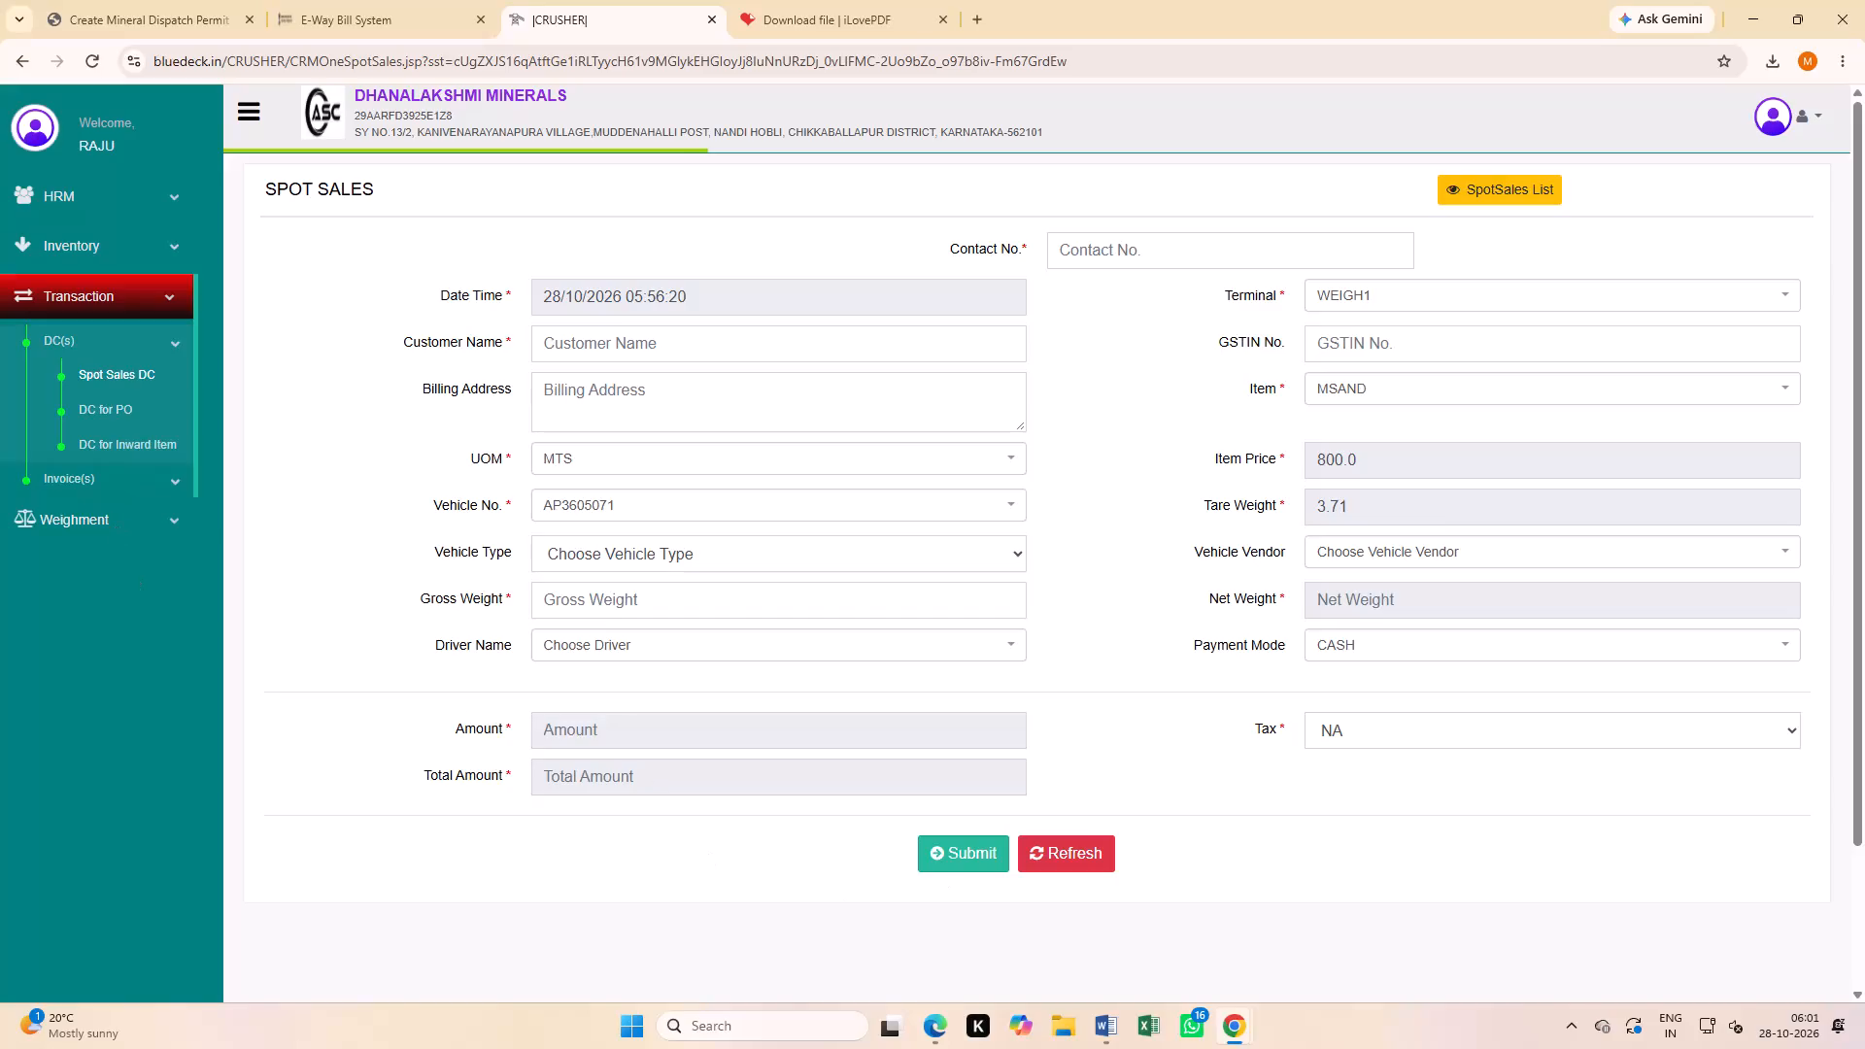
{"action": "left_click", "coordinate": [111, 514]}
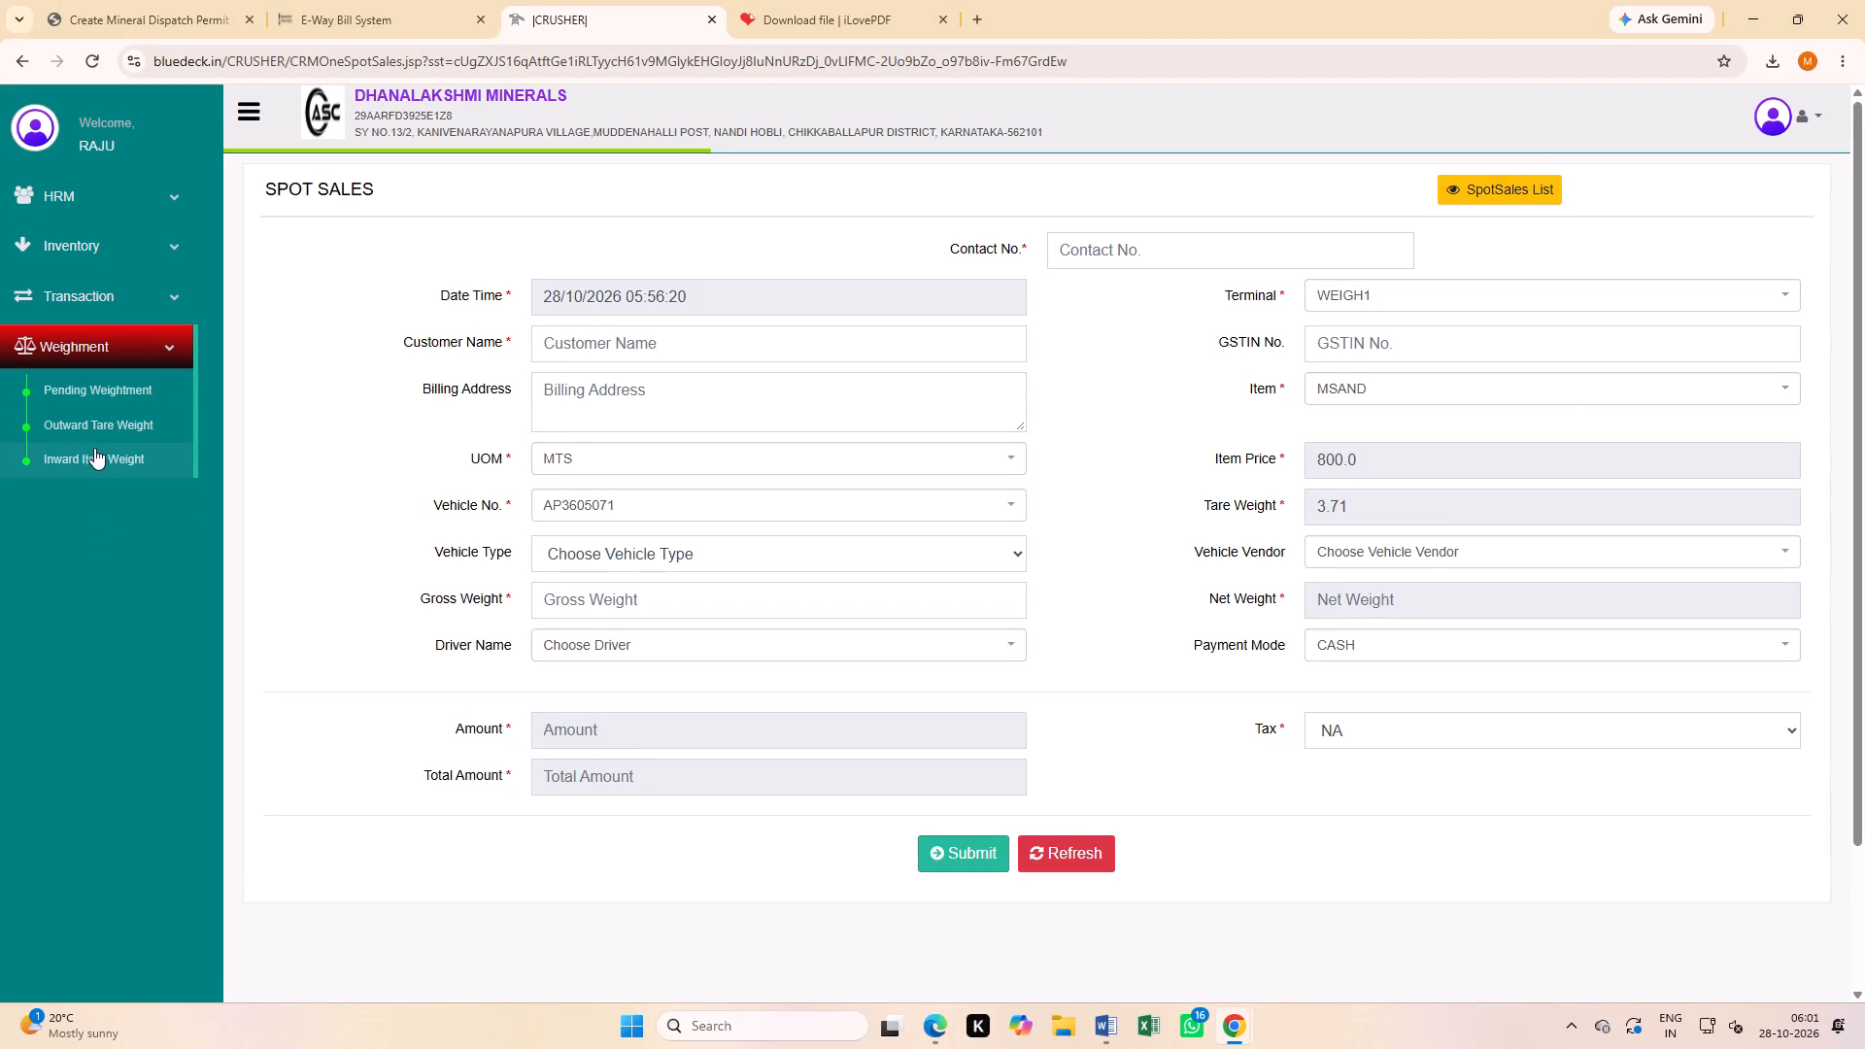
{"action": "left_click", "coordinate": [94, 430]}
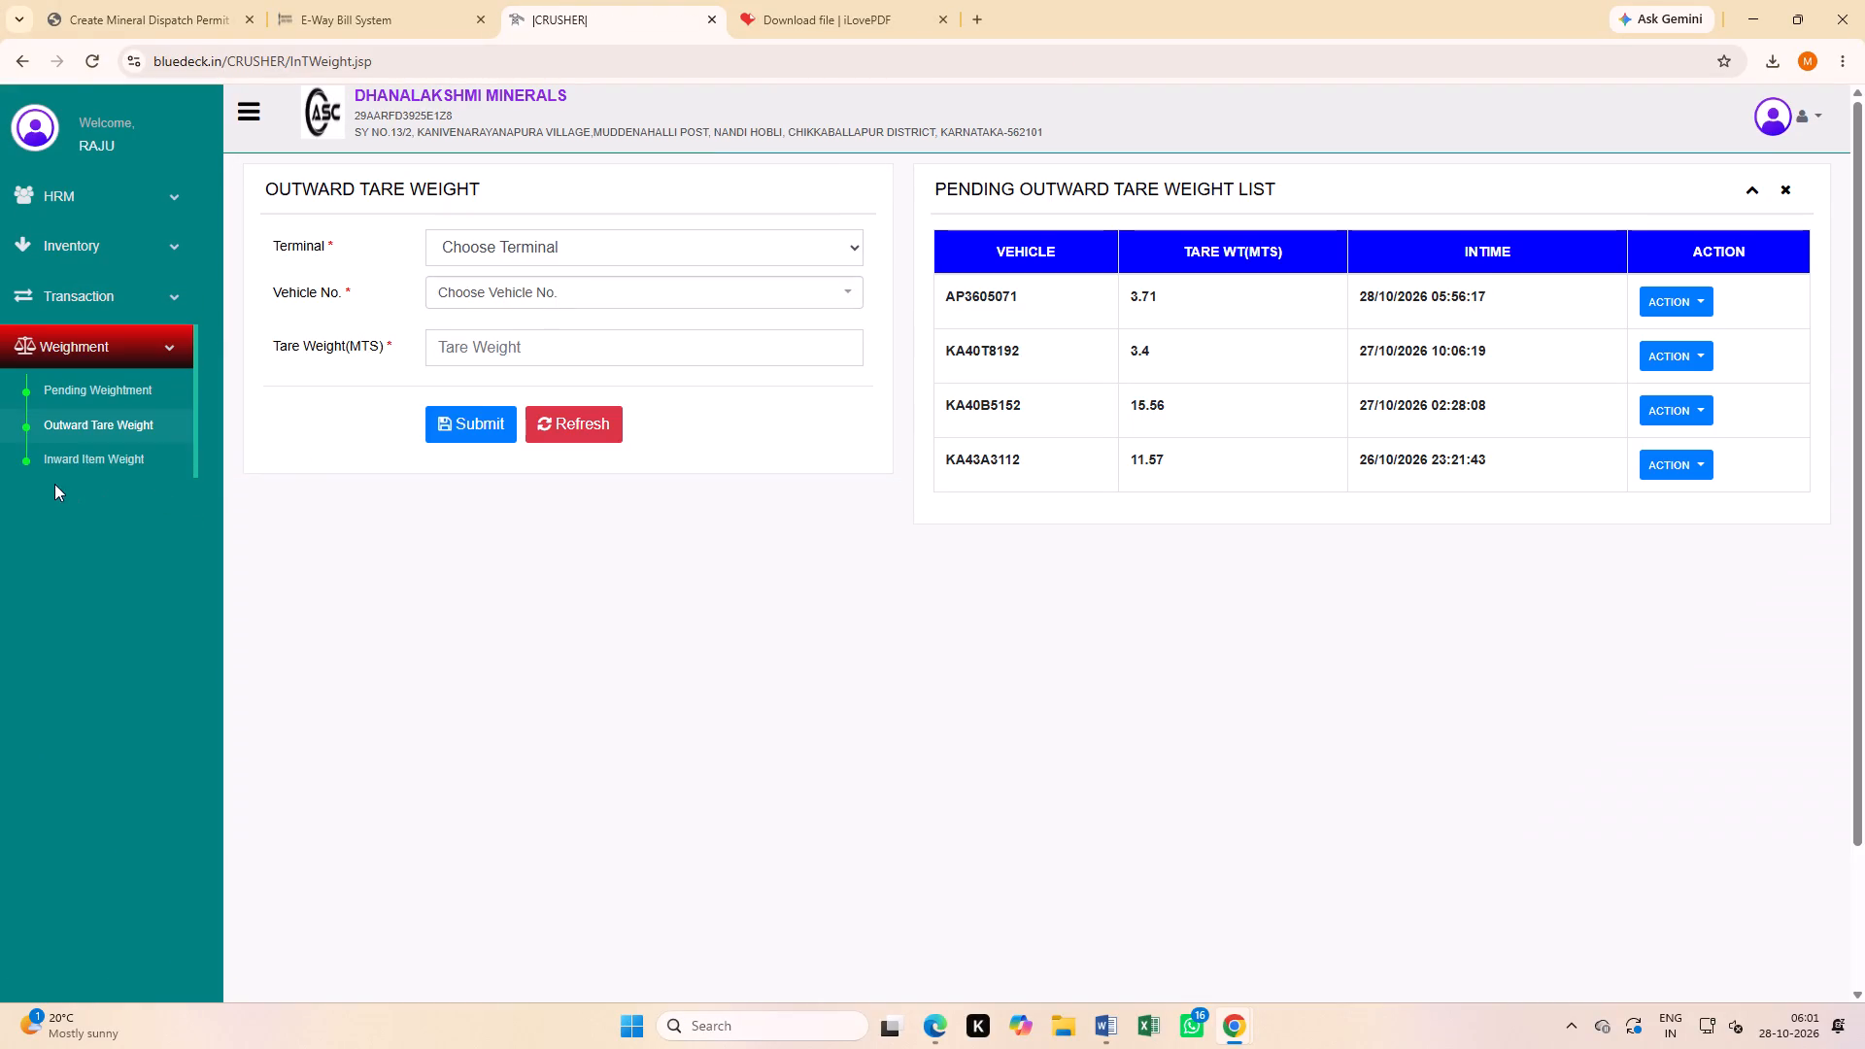
{"action": "left_click", "coordinate": [480, 250]}
{"action": "left_click", "coordinate": [490, 302]}
{"action": "left_click", "coordinate": [482, 290]}
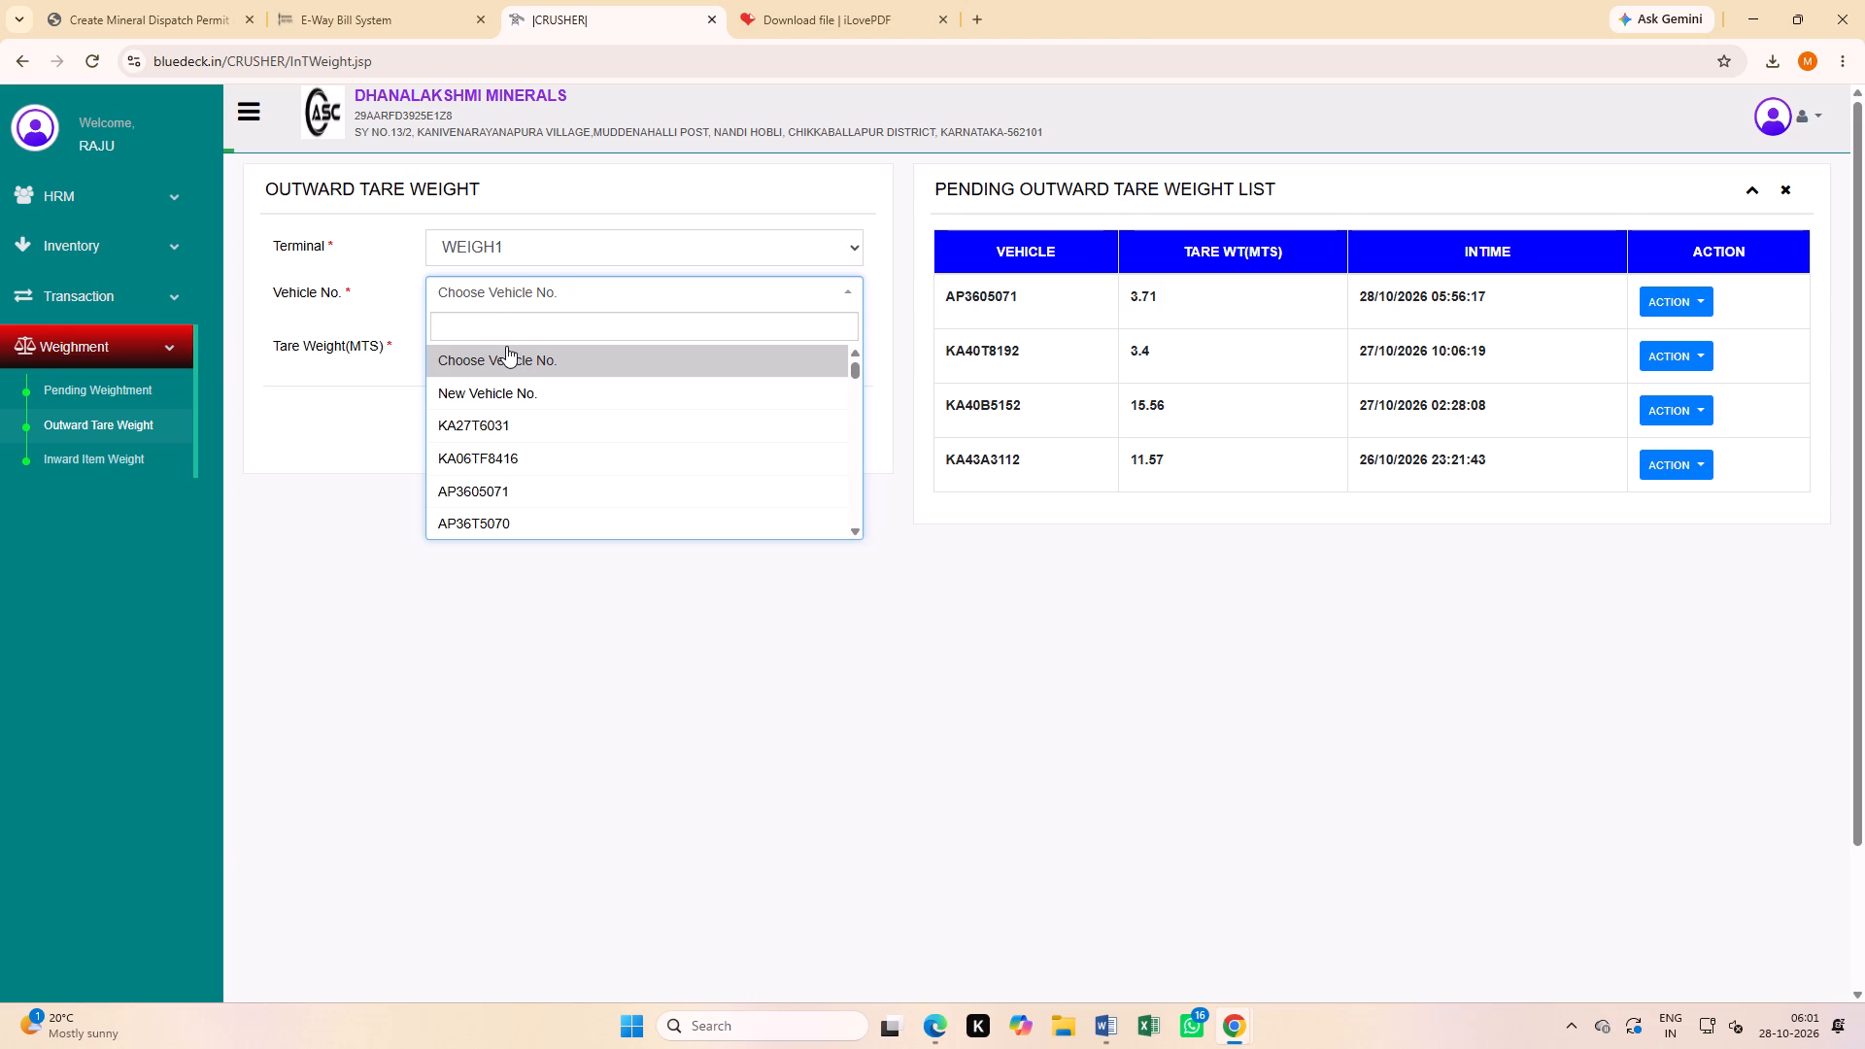
{"action": "type", "text": "0302"}
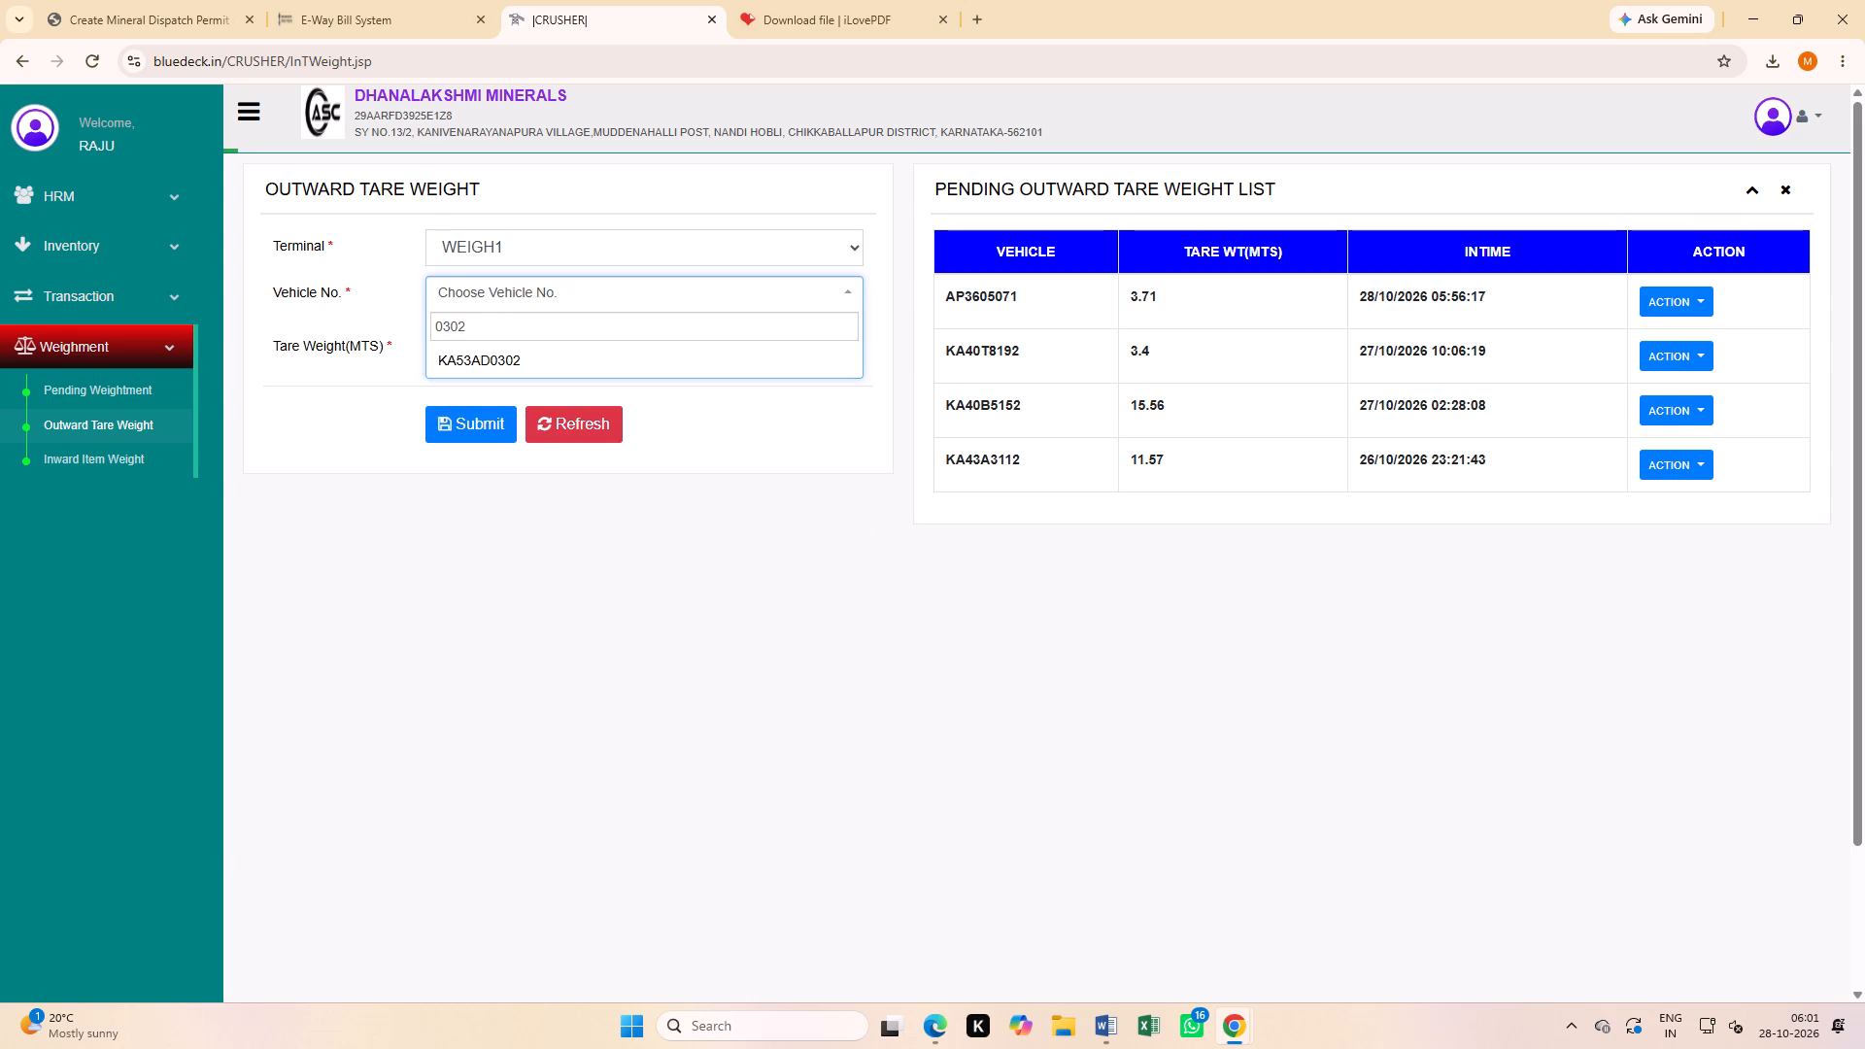
{"action": "left_click", "coordinate": [515, 362]}
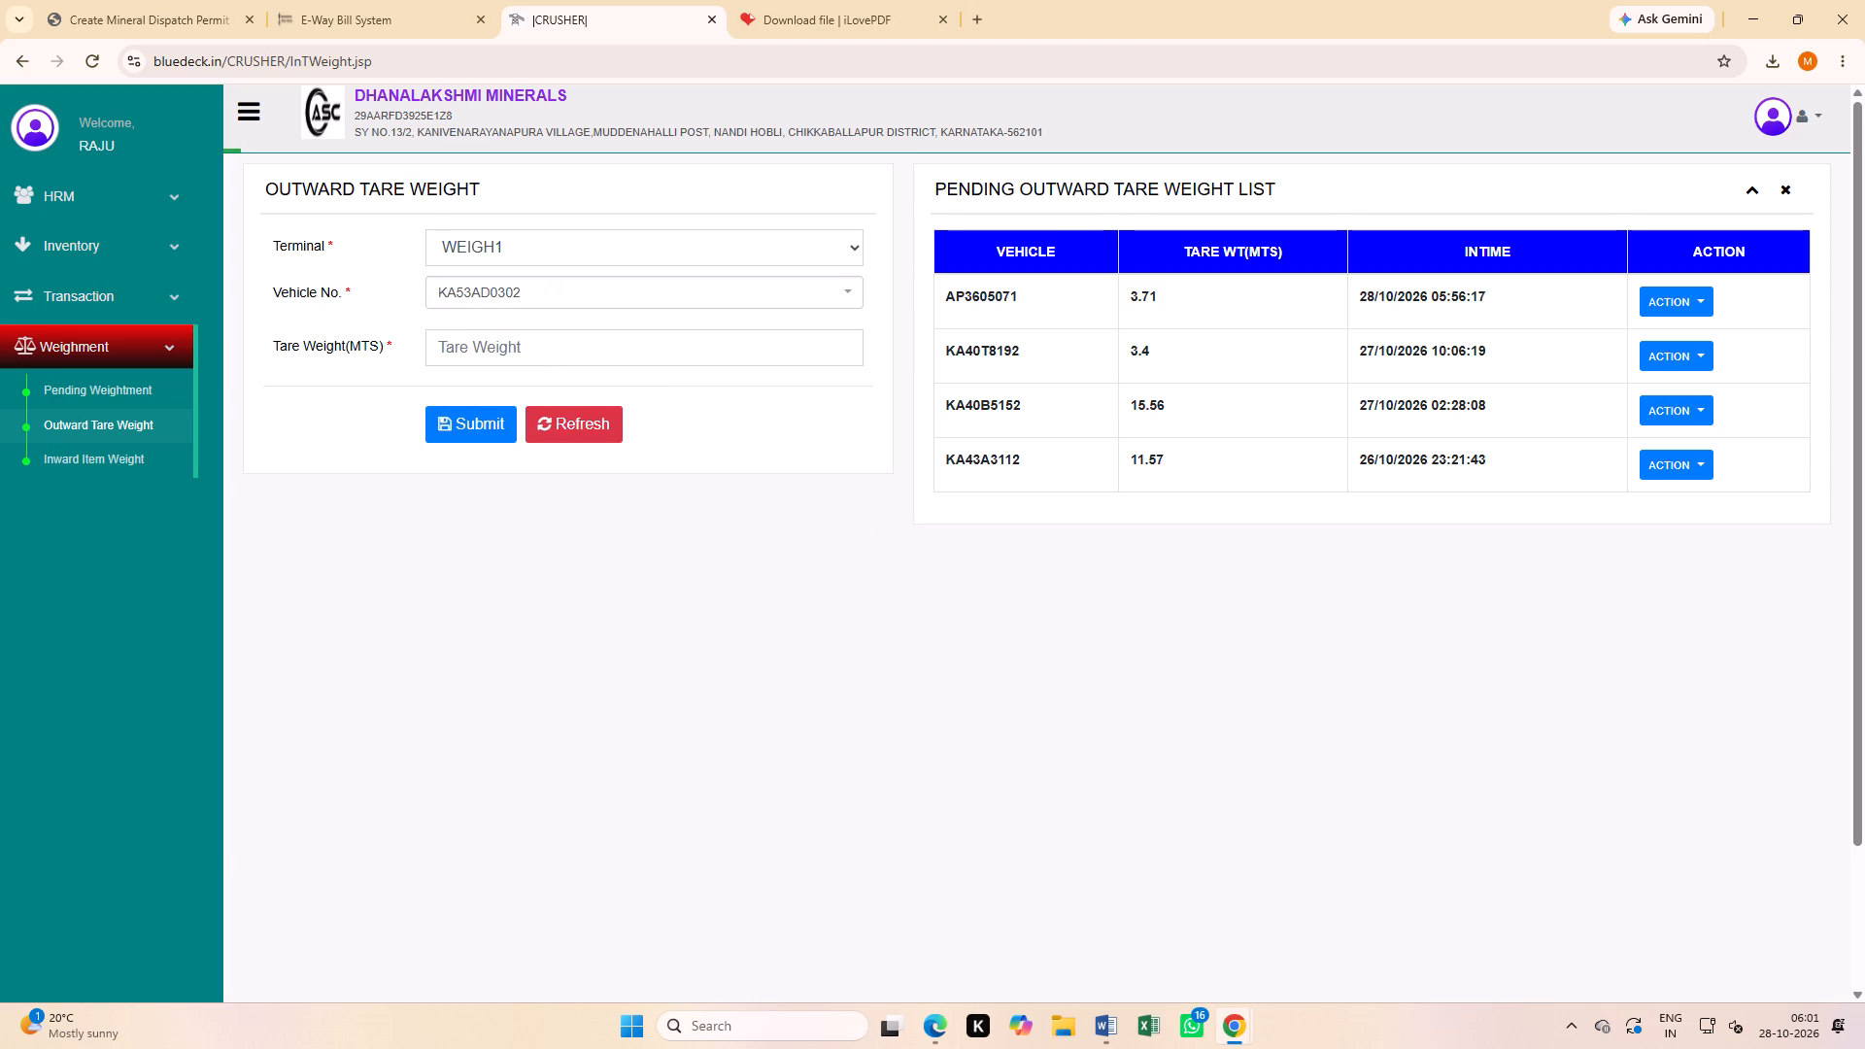
{"action": "left_click", "coordinate": [509, 344]}
{"action": "type", "text": "15.42"}
{"action": "left_click", "coordinate": [495, 423]}
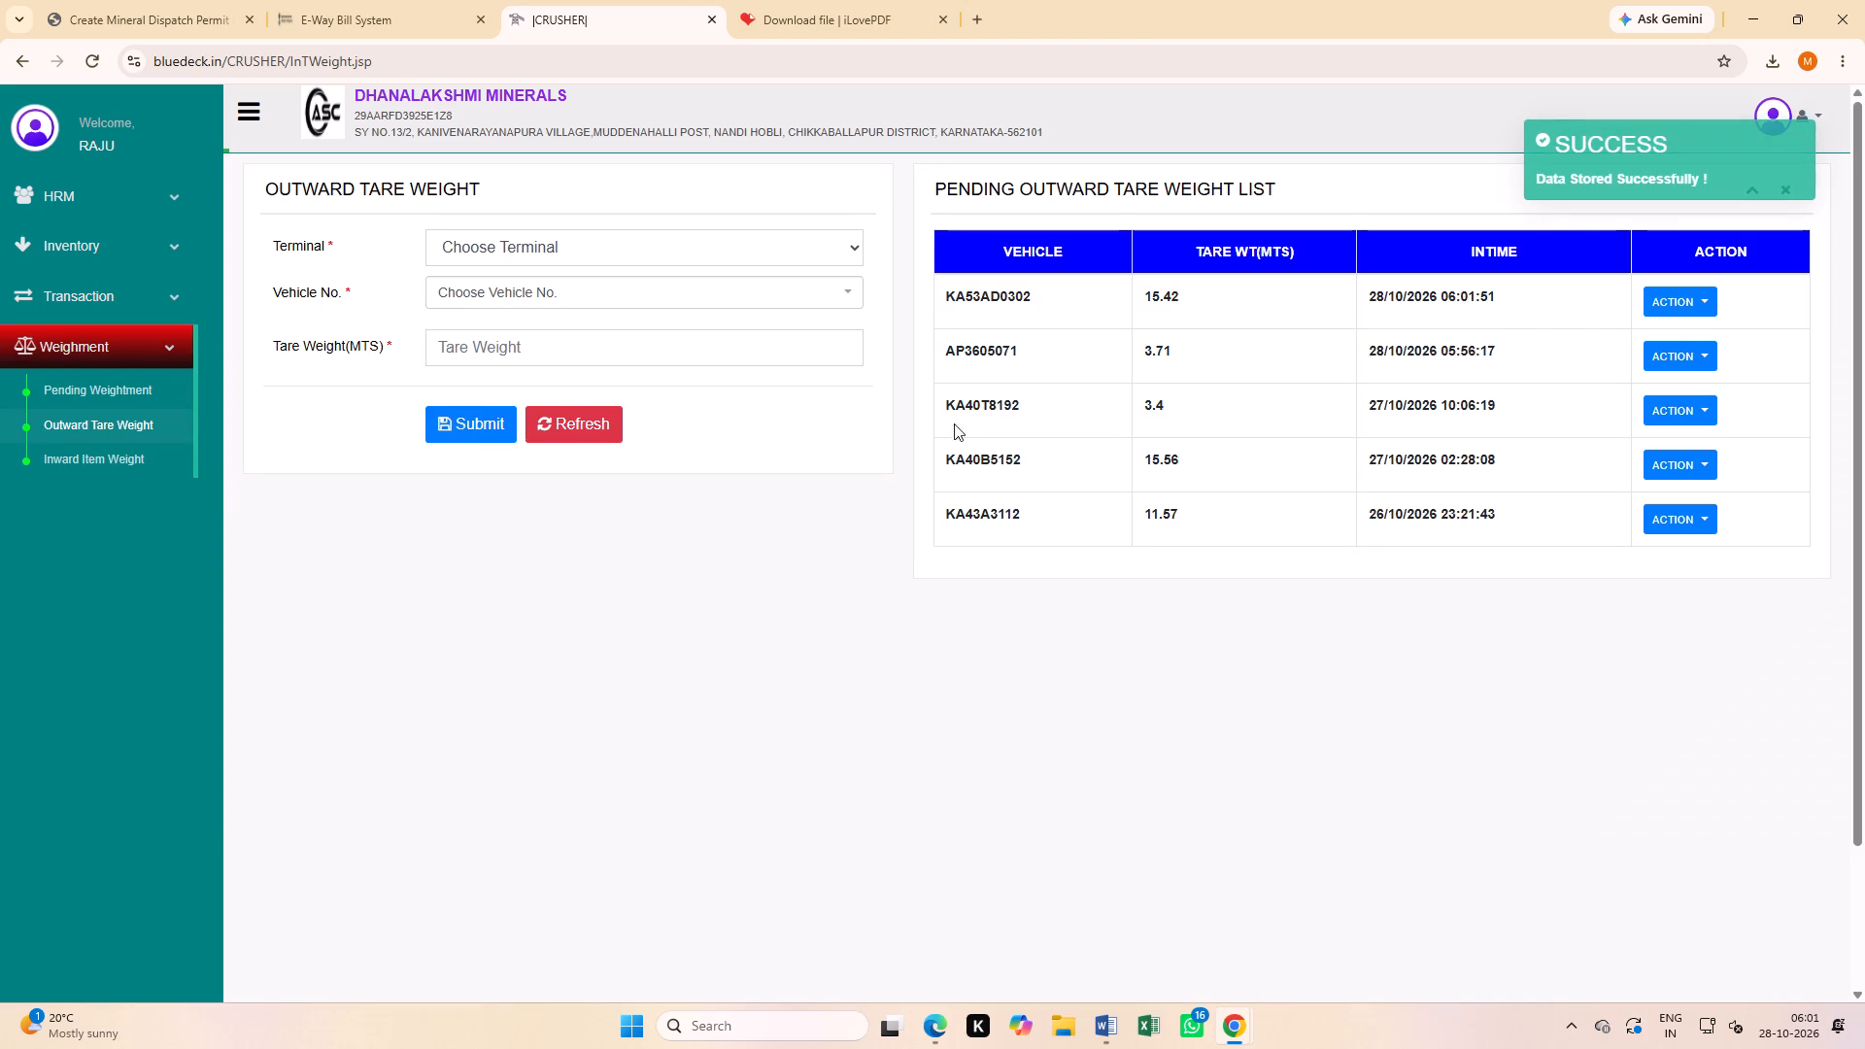
{"action": "left_click", "coordinate": [1645, 303]}
{"action": "left_click", "coordinate": [1672, 368]}
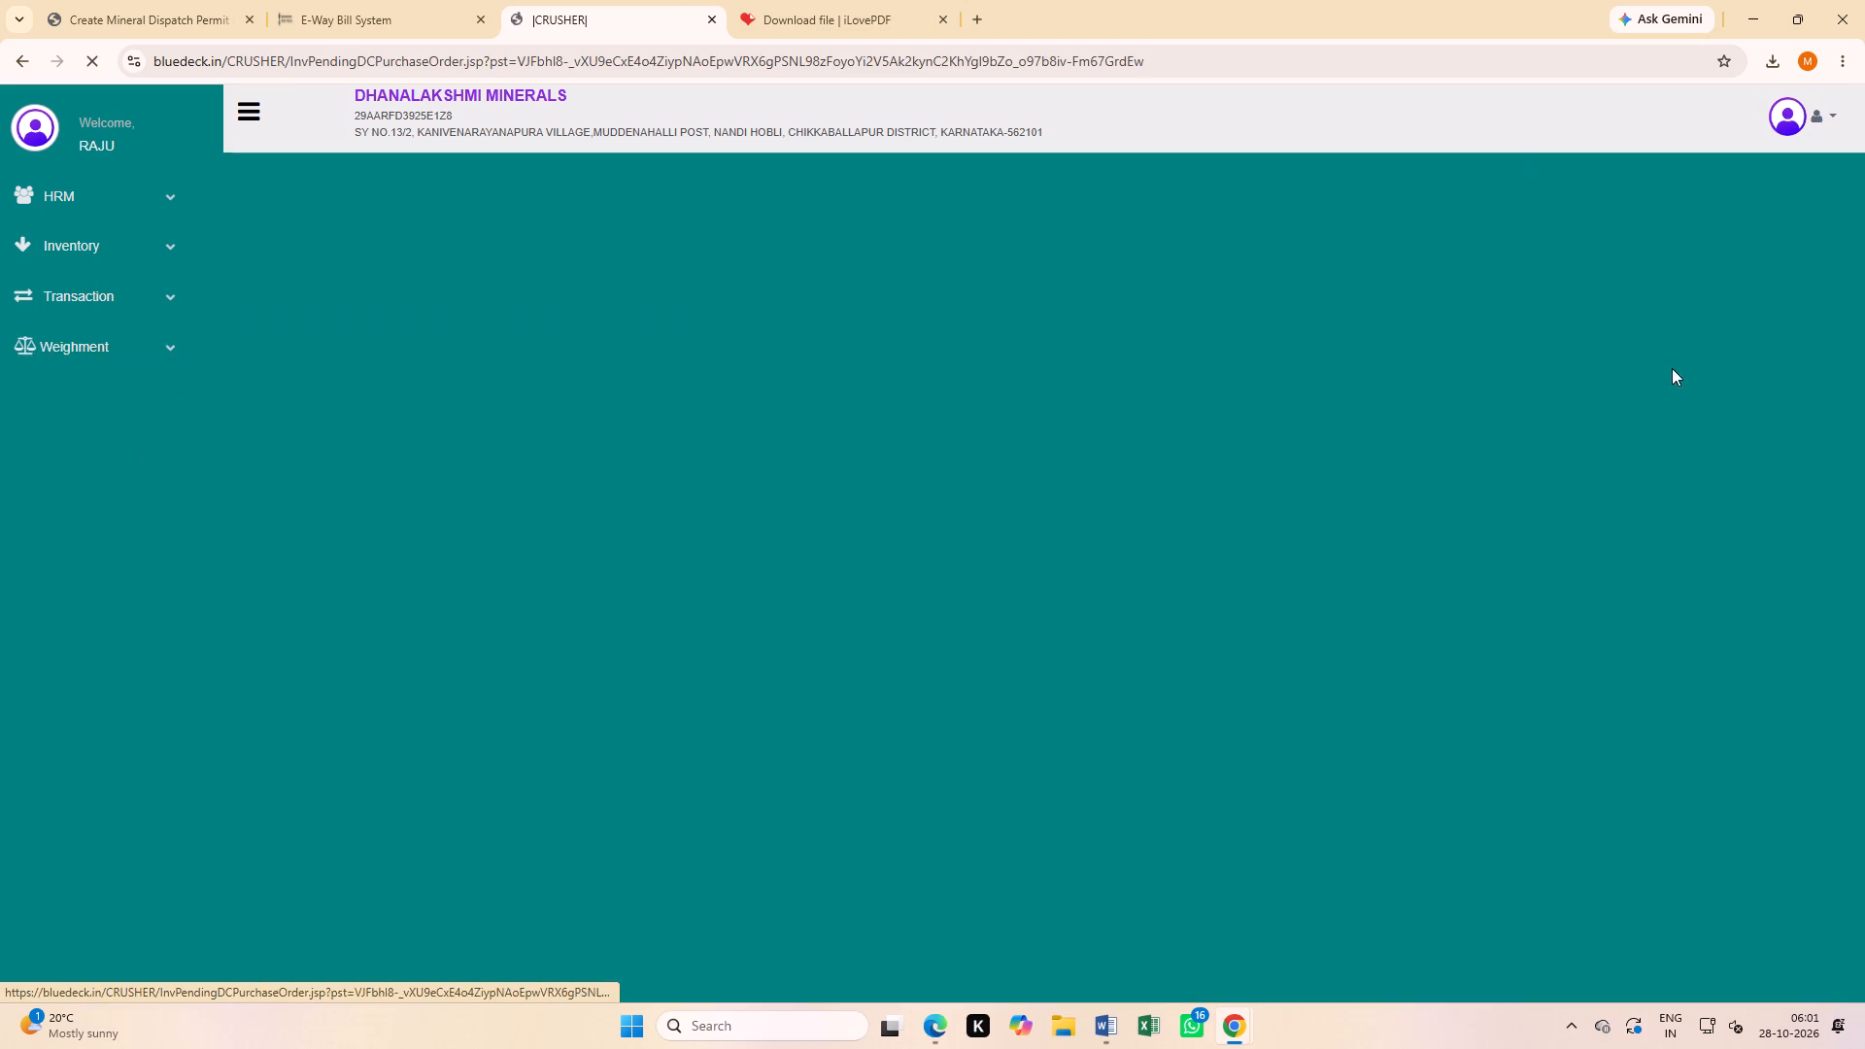
{"action": "left_click", "coordinate": [769, 283]}
{"action": "type", "text": "SRI"}
{"action": "left_click", "coordinate": [718, 354]}
{"action": "left_click", "coordinate": [1153, 354]}
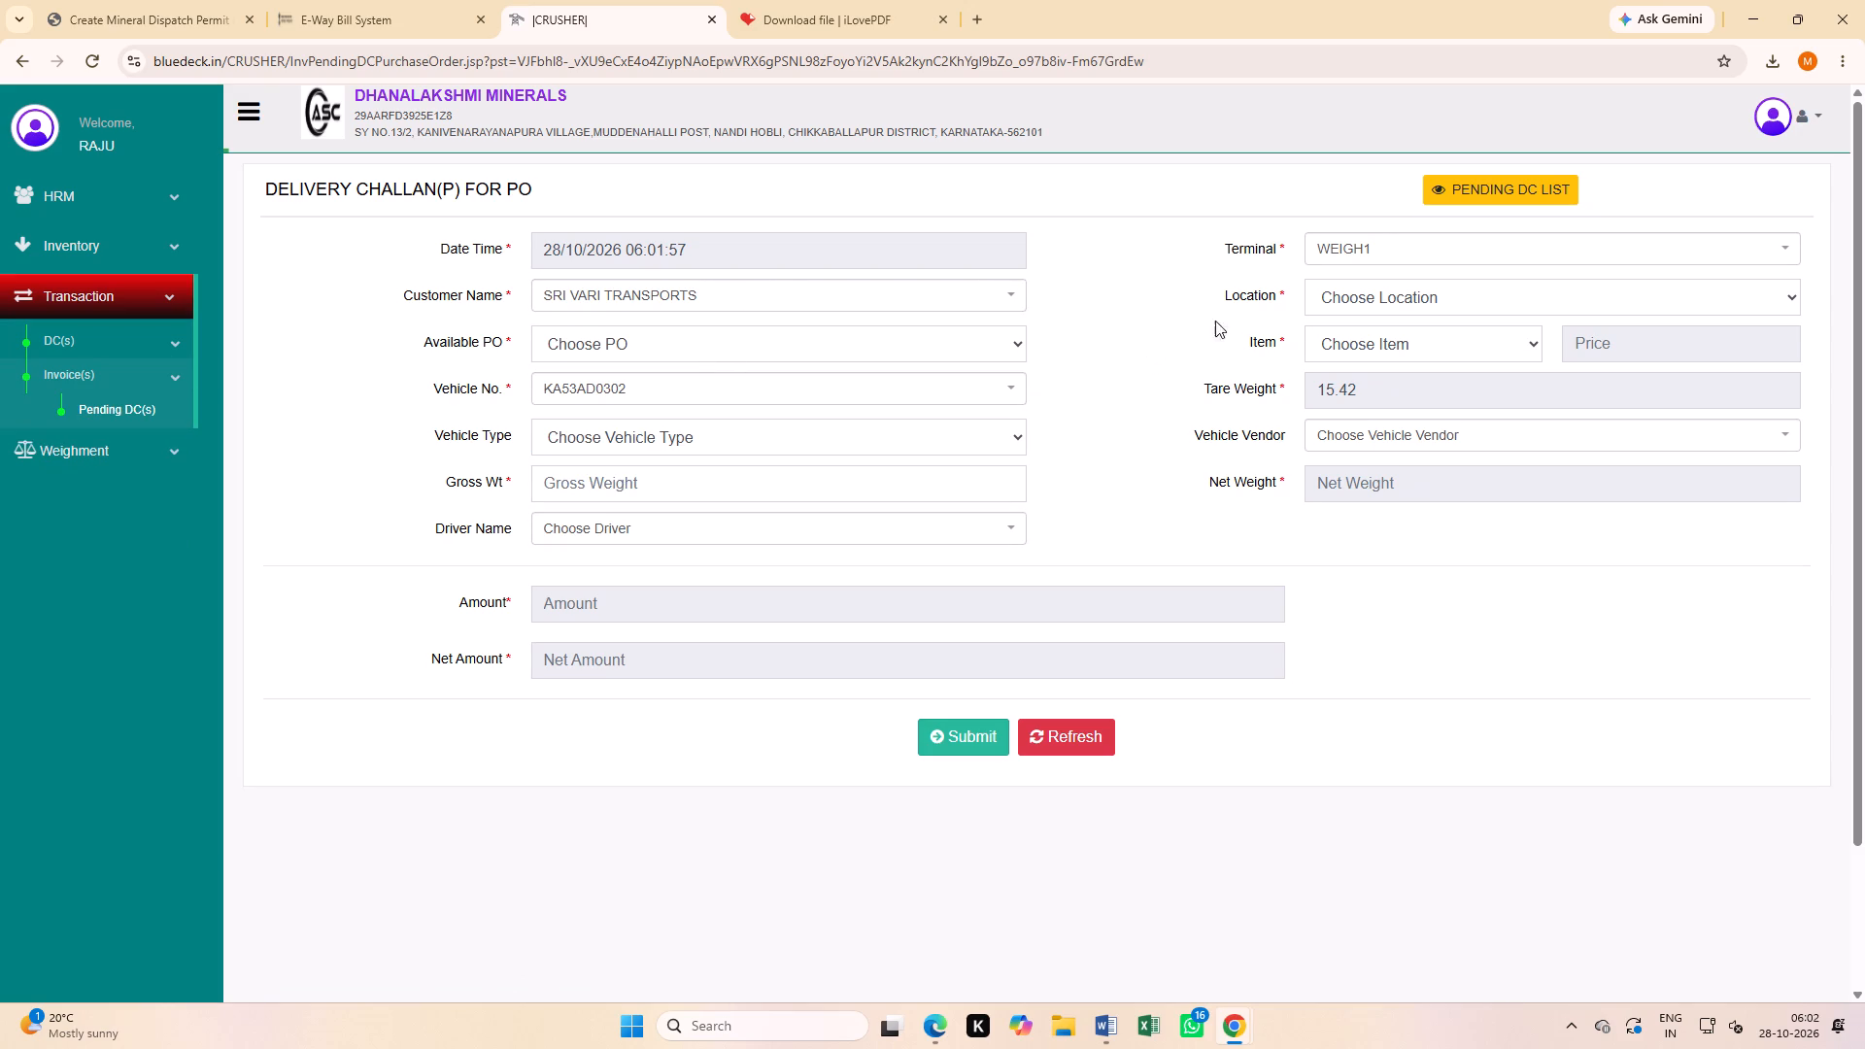
Set the challan's location to LAKKUR, available PO to APR-26 and item to 20MM.
{"action": "left_click", "coordinate": [1332, 299]}
{"action": "left_click", "coordinate": [1334, 353]}
{"action": "left_click", "coordinate": [620, 349]}
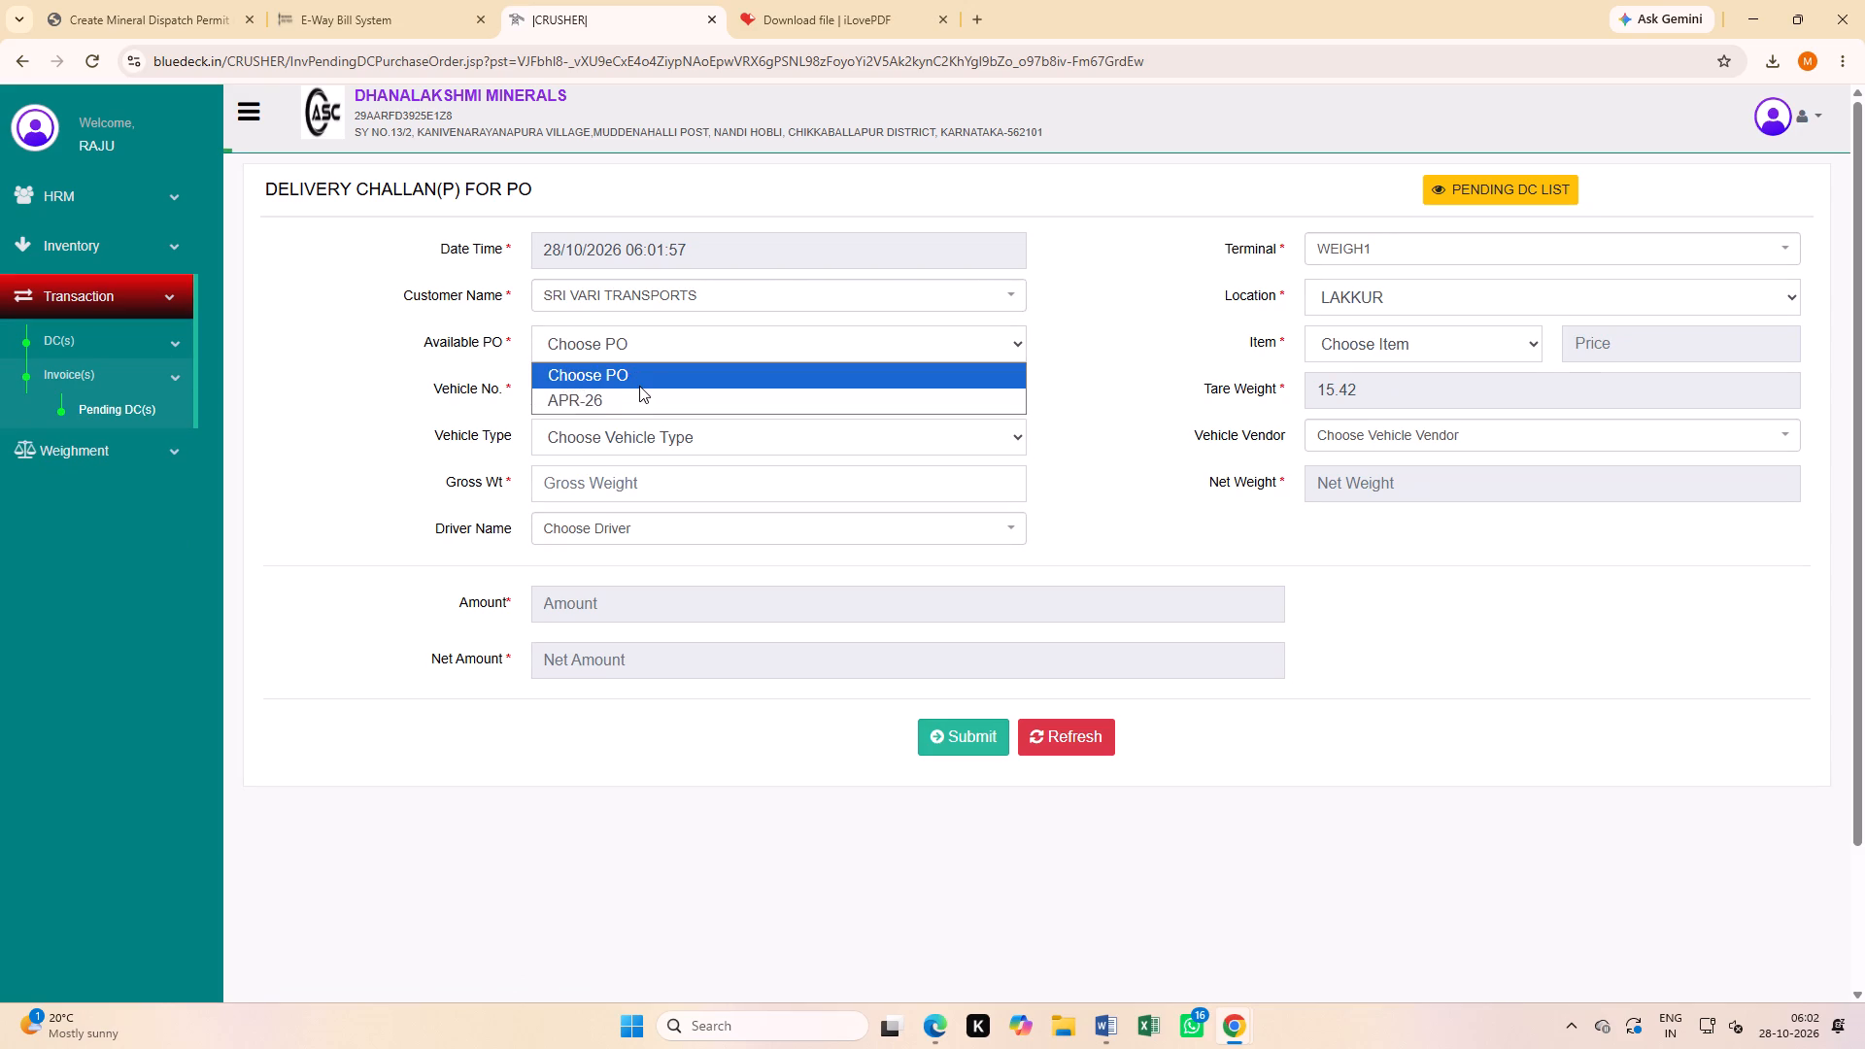
{"action": "left_click", "coordinate": [639, 386]}
{"action": "left_click", "coordinate": [637, 355]}
{"action": "left_click", "coordinate": [639, 391]}
{"action": "left_click", "coordinate": [1116, 365]}
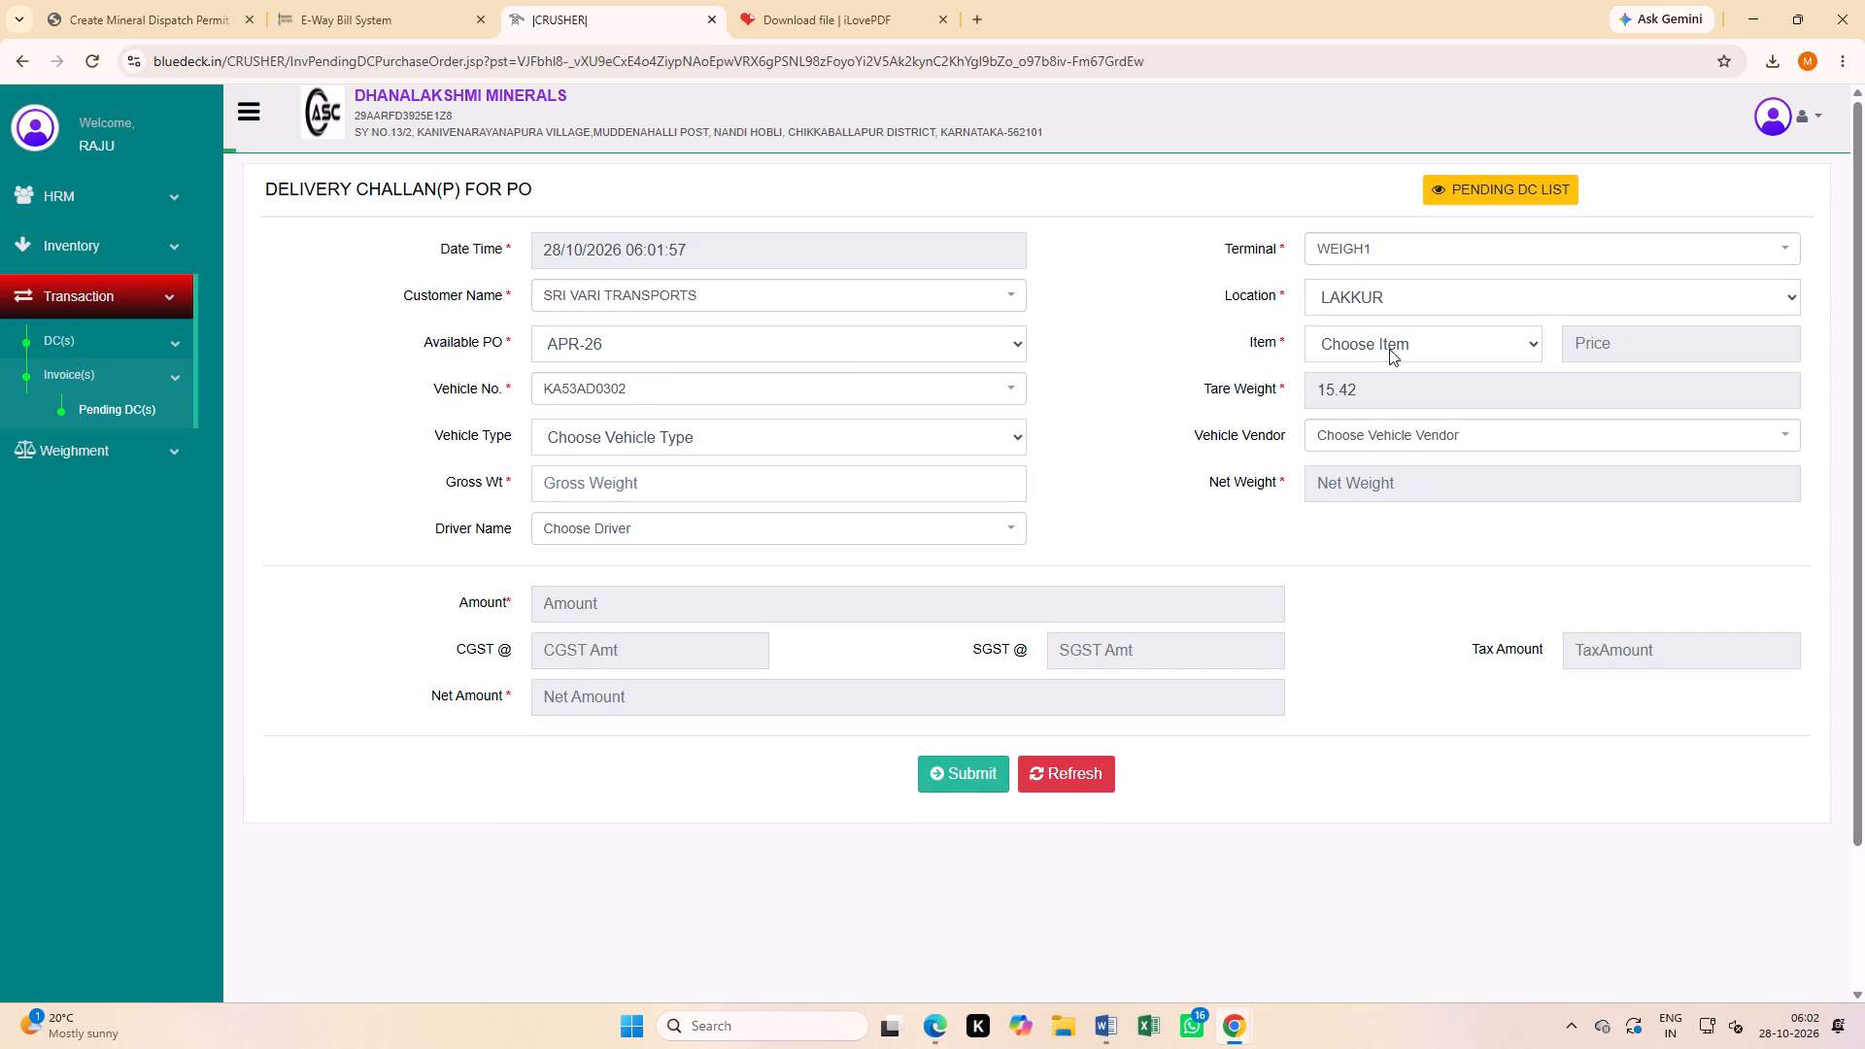
{"action": "left_click", "coordinate": [1399, 349]}
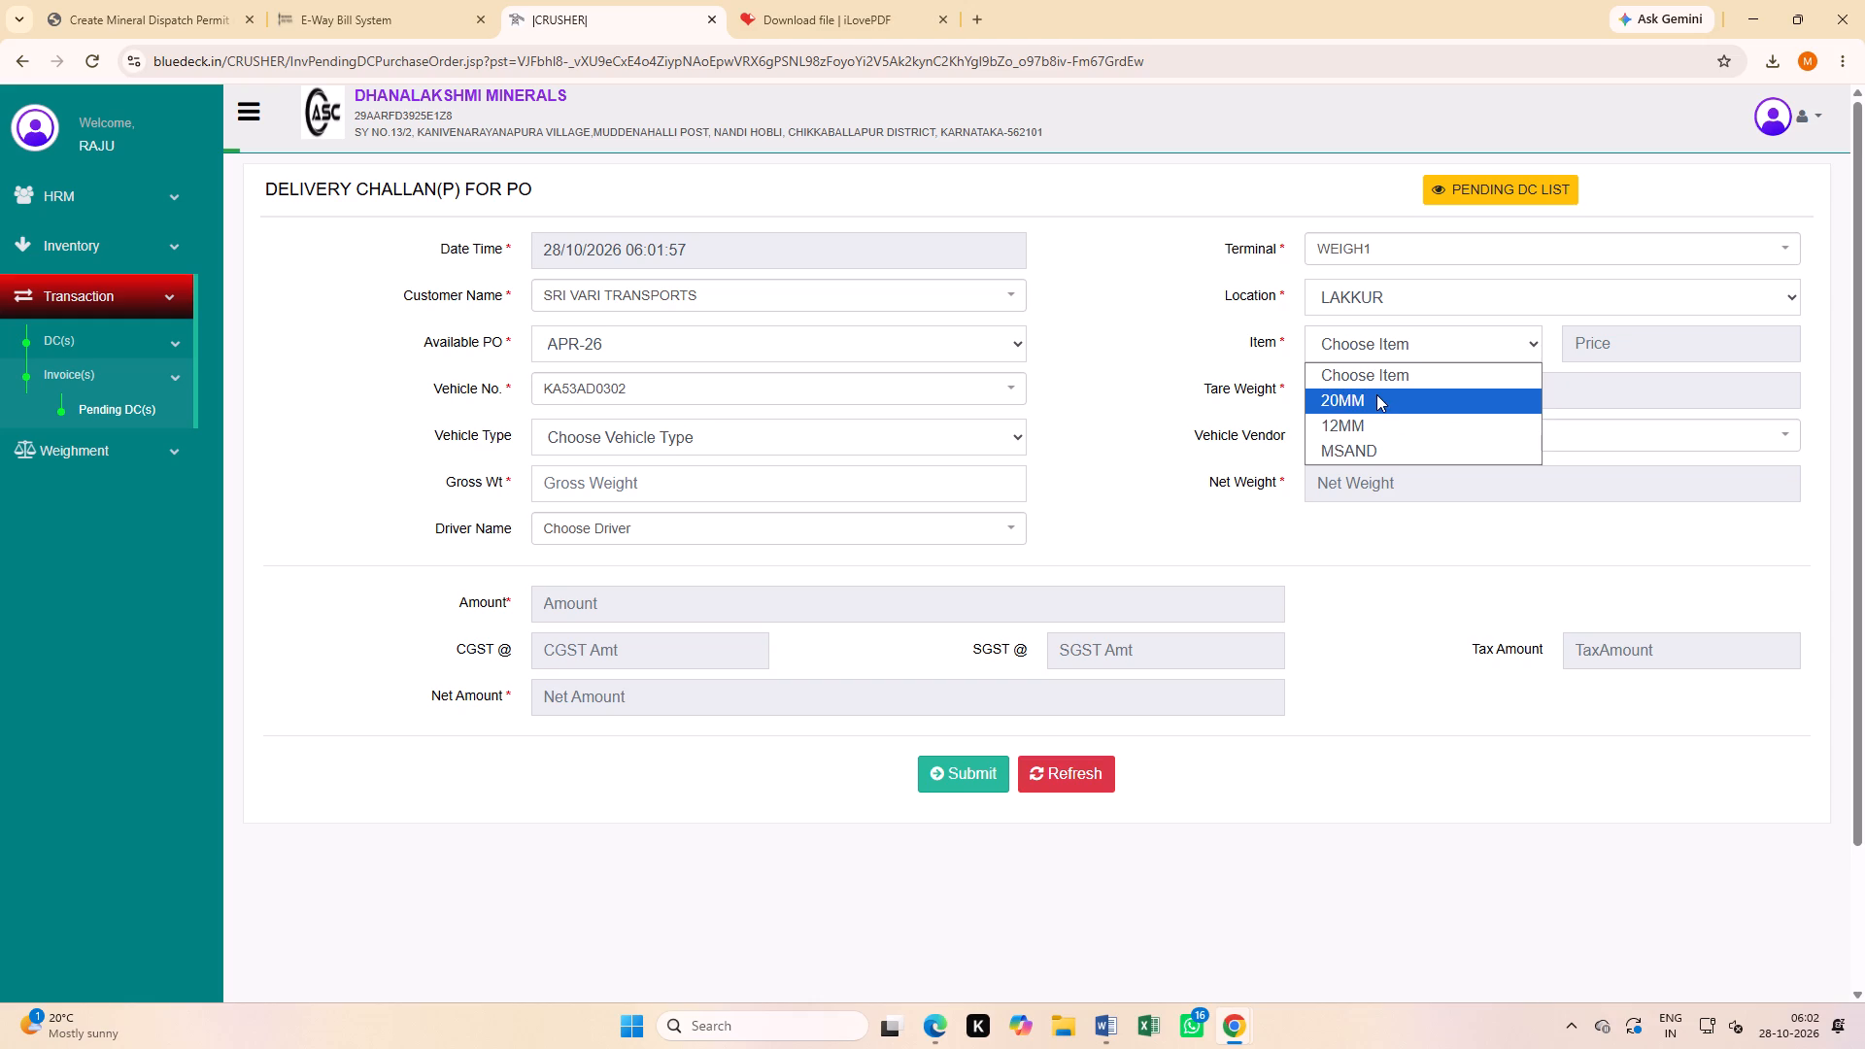
{"action": "left_click", "coordinate": [1376, 394]}
{"action": "left_click", "coordinate": [708, 477]}
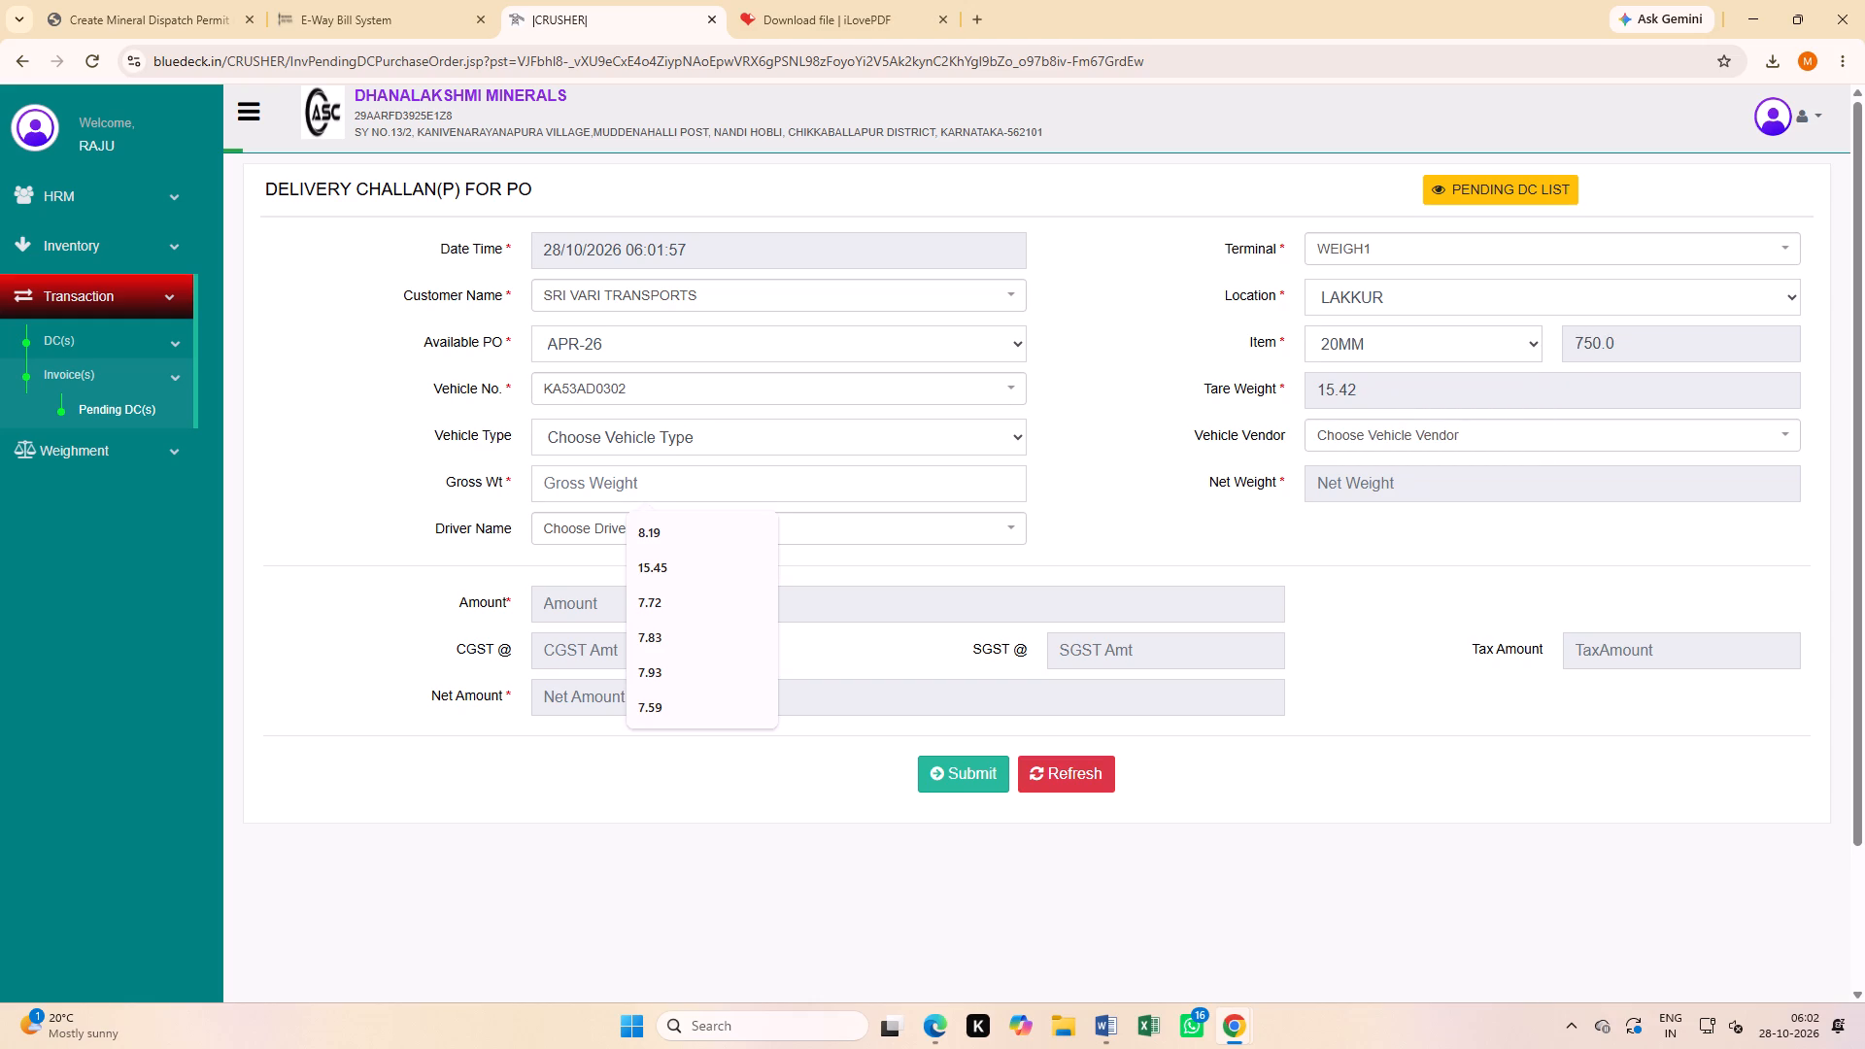
{"action": "type", "text": "50."}
{"action": "type", "text": "46"}
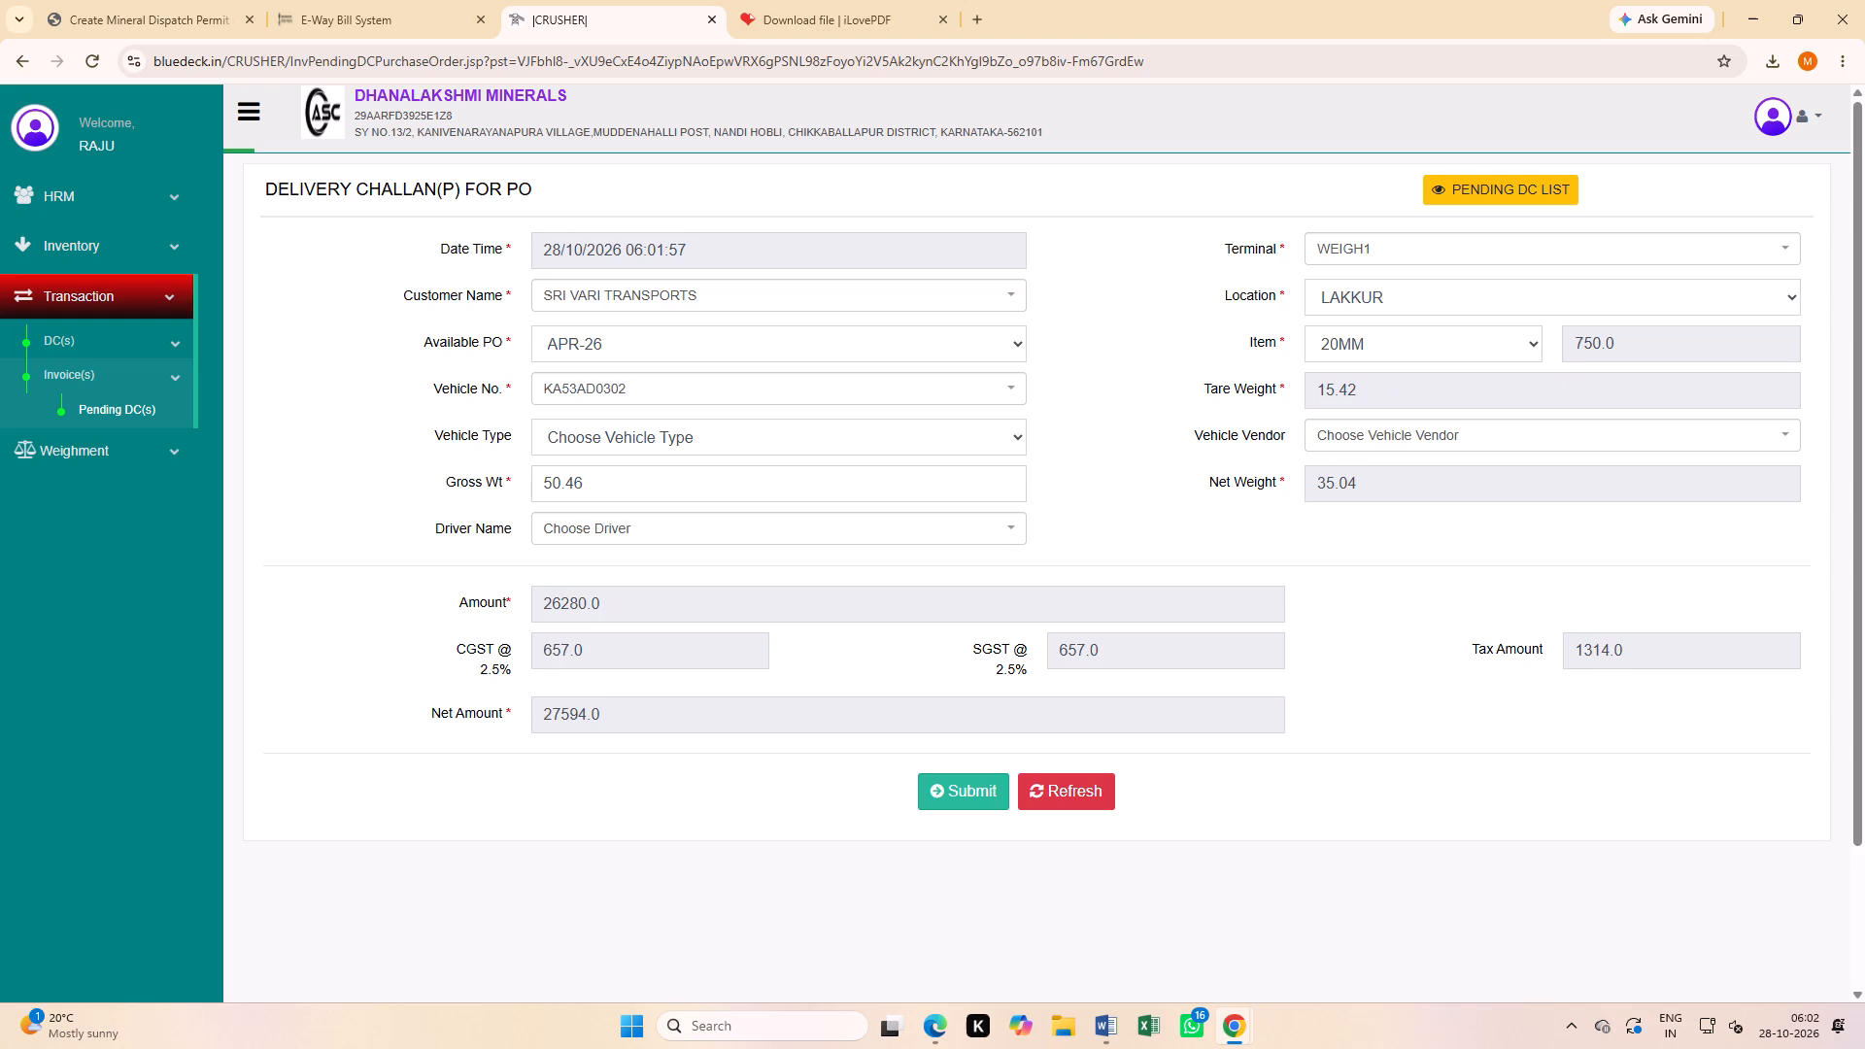
{"action": "left_click", "coordinate": [958, 786]}
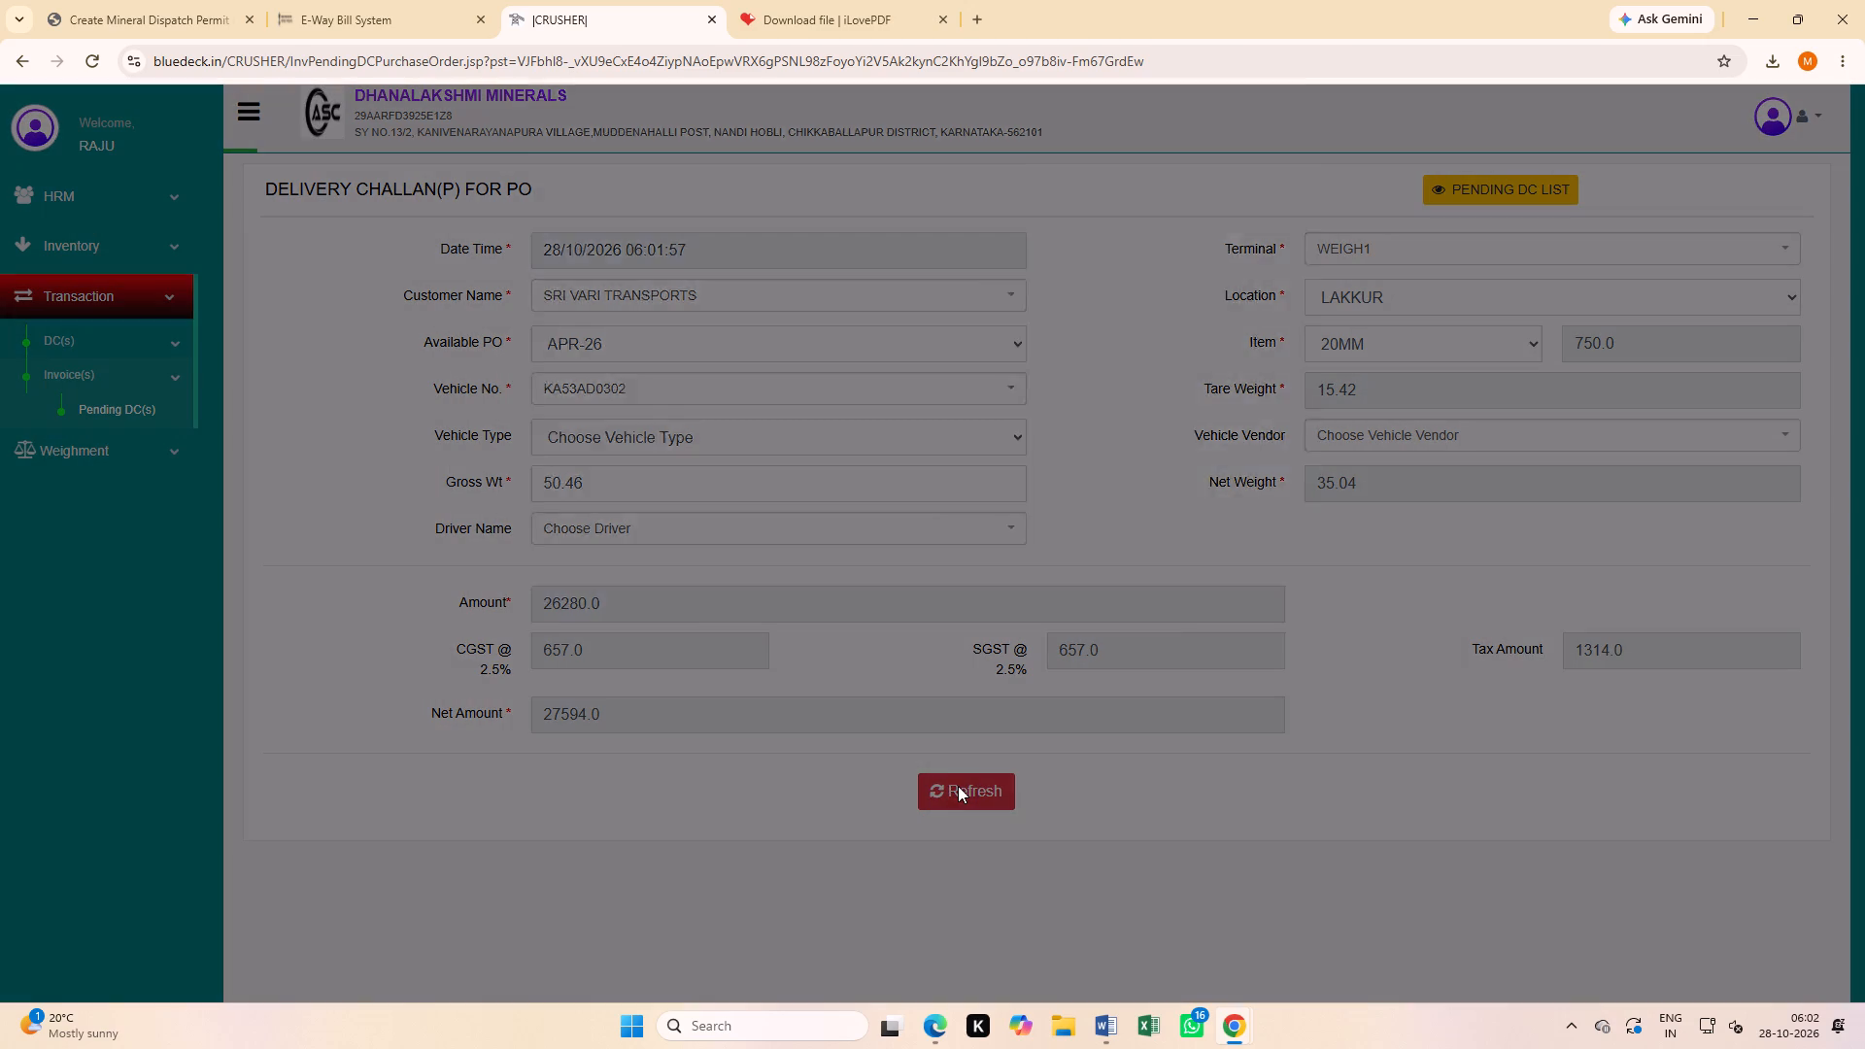
{"action": "left_click", "coordinate": [907, 578]}
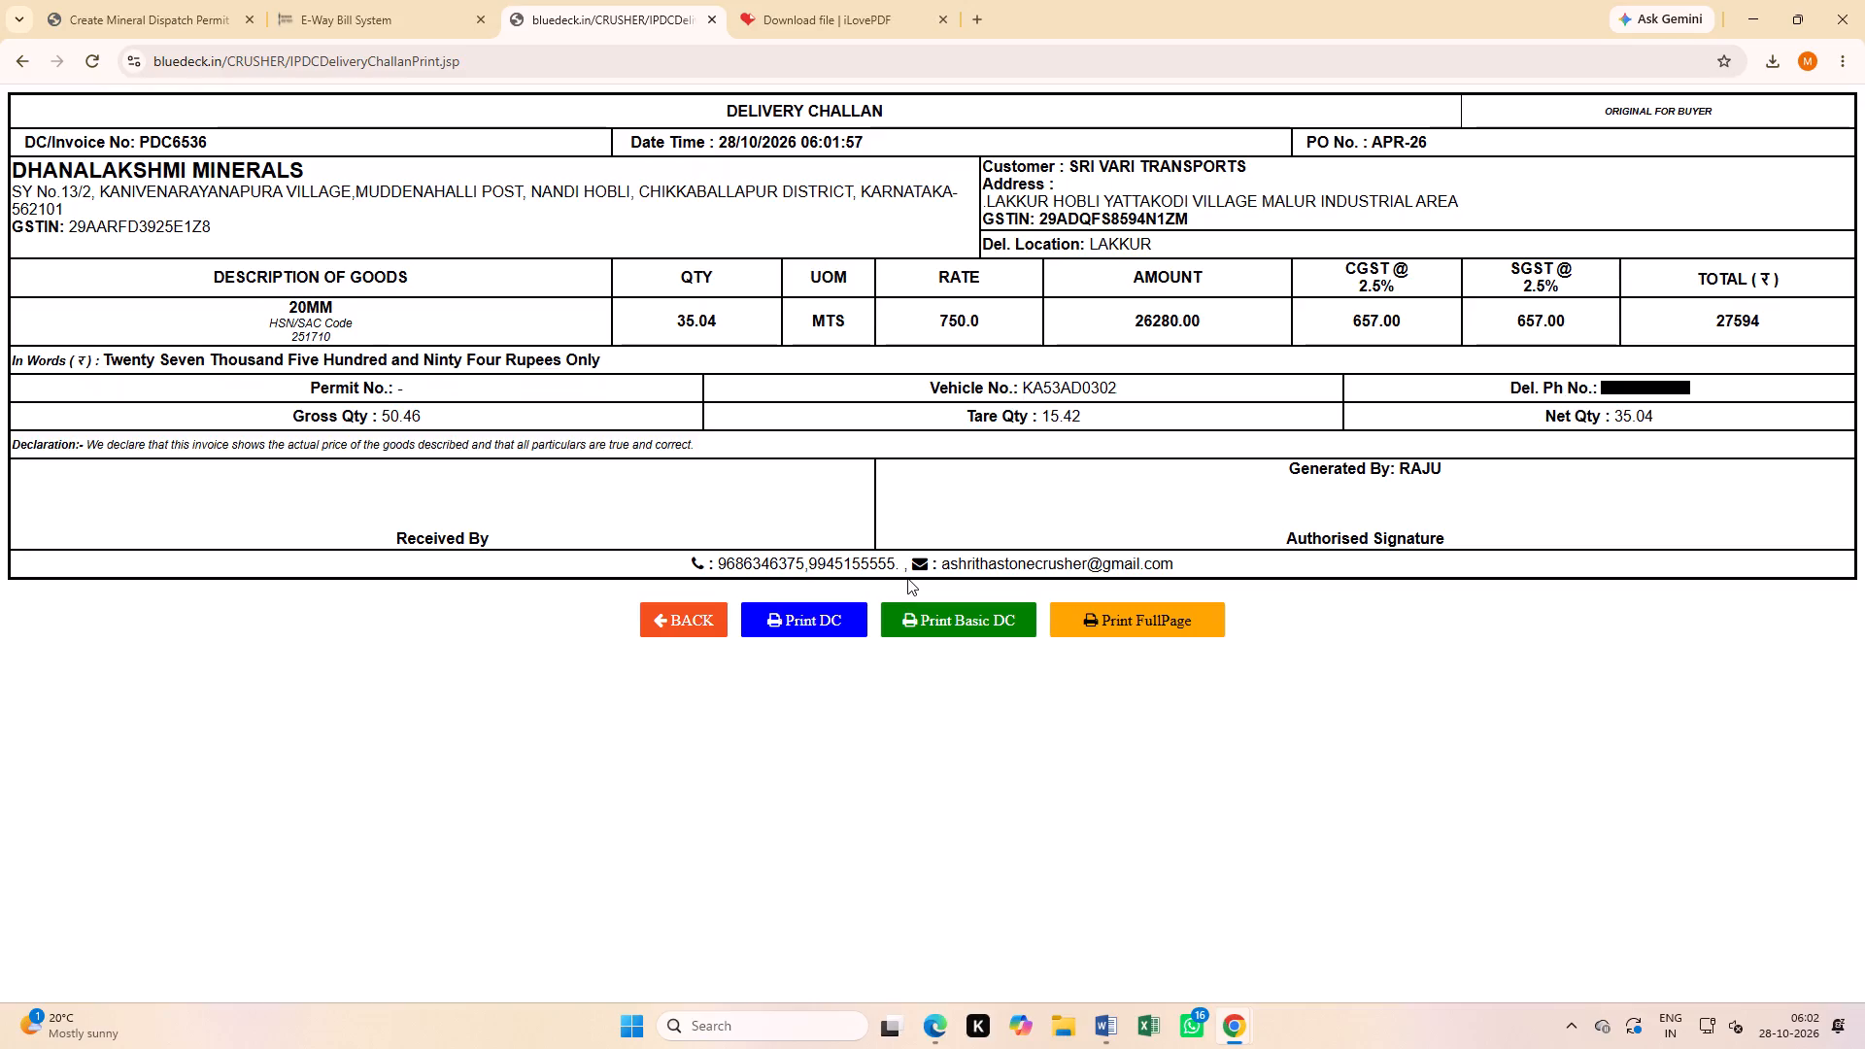
{"action": "left_click", "coordinate": [963, 616]}
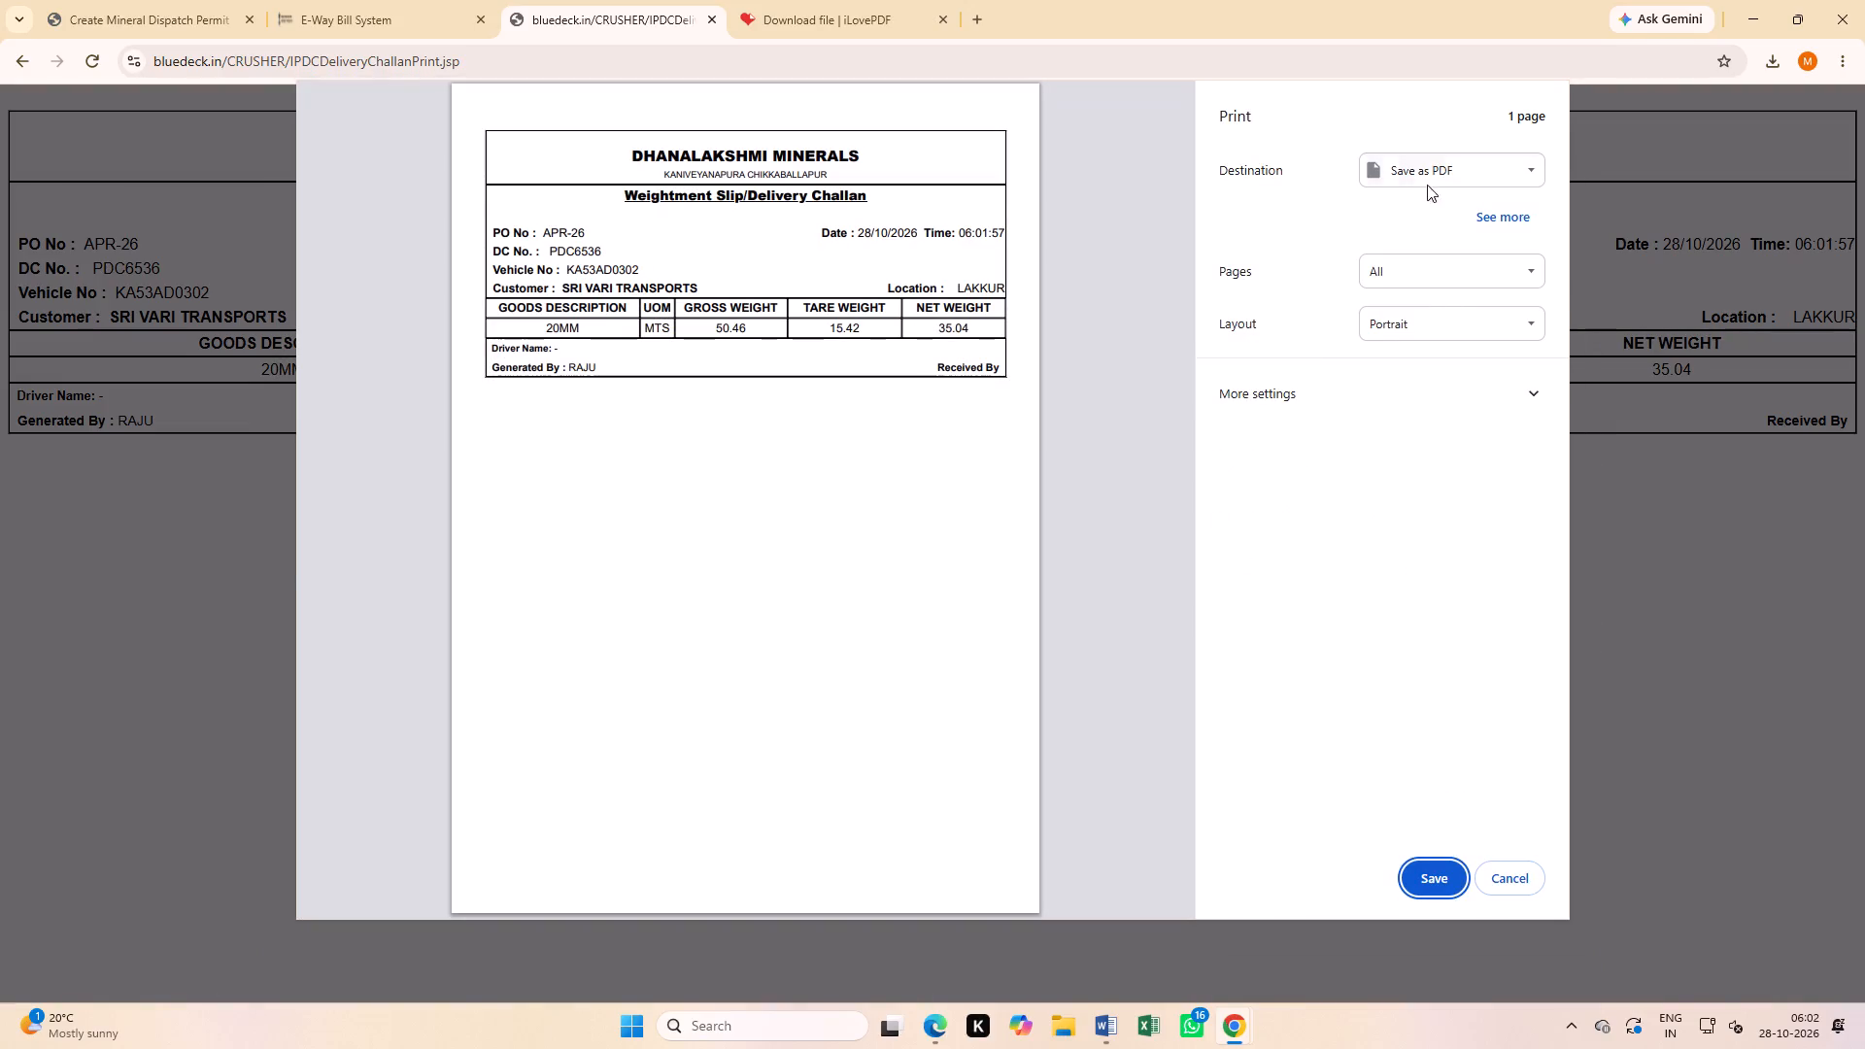
{"action": "left_click", "coordinate": [1425, 173]}
{"action": "left_click", "coordinate": [1425, 201]}
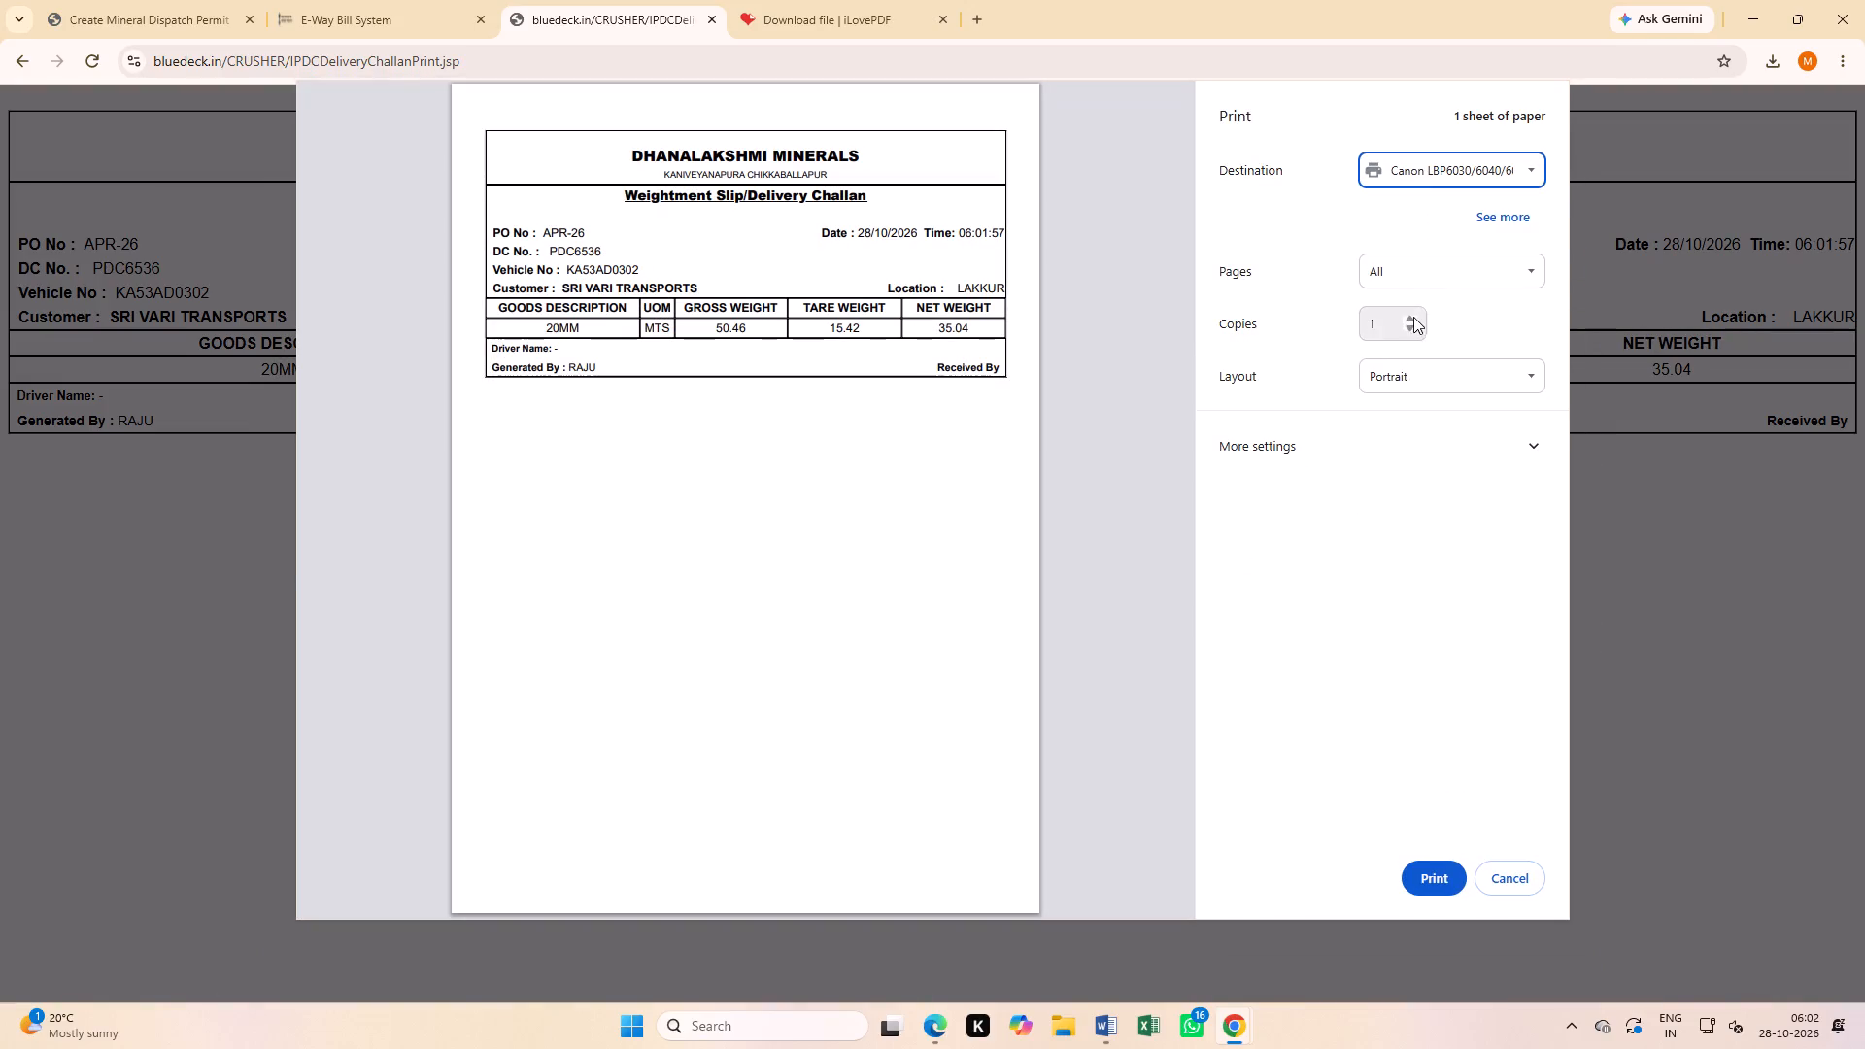
{"action": "double_click", "coordinate": [1413, 317]}
{"action": "left_click", "coordinate": [1451, 872]}
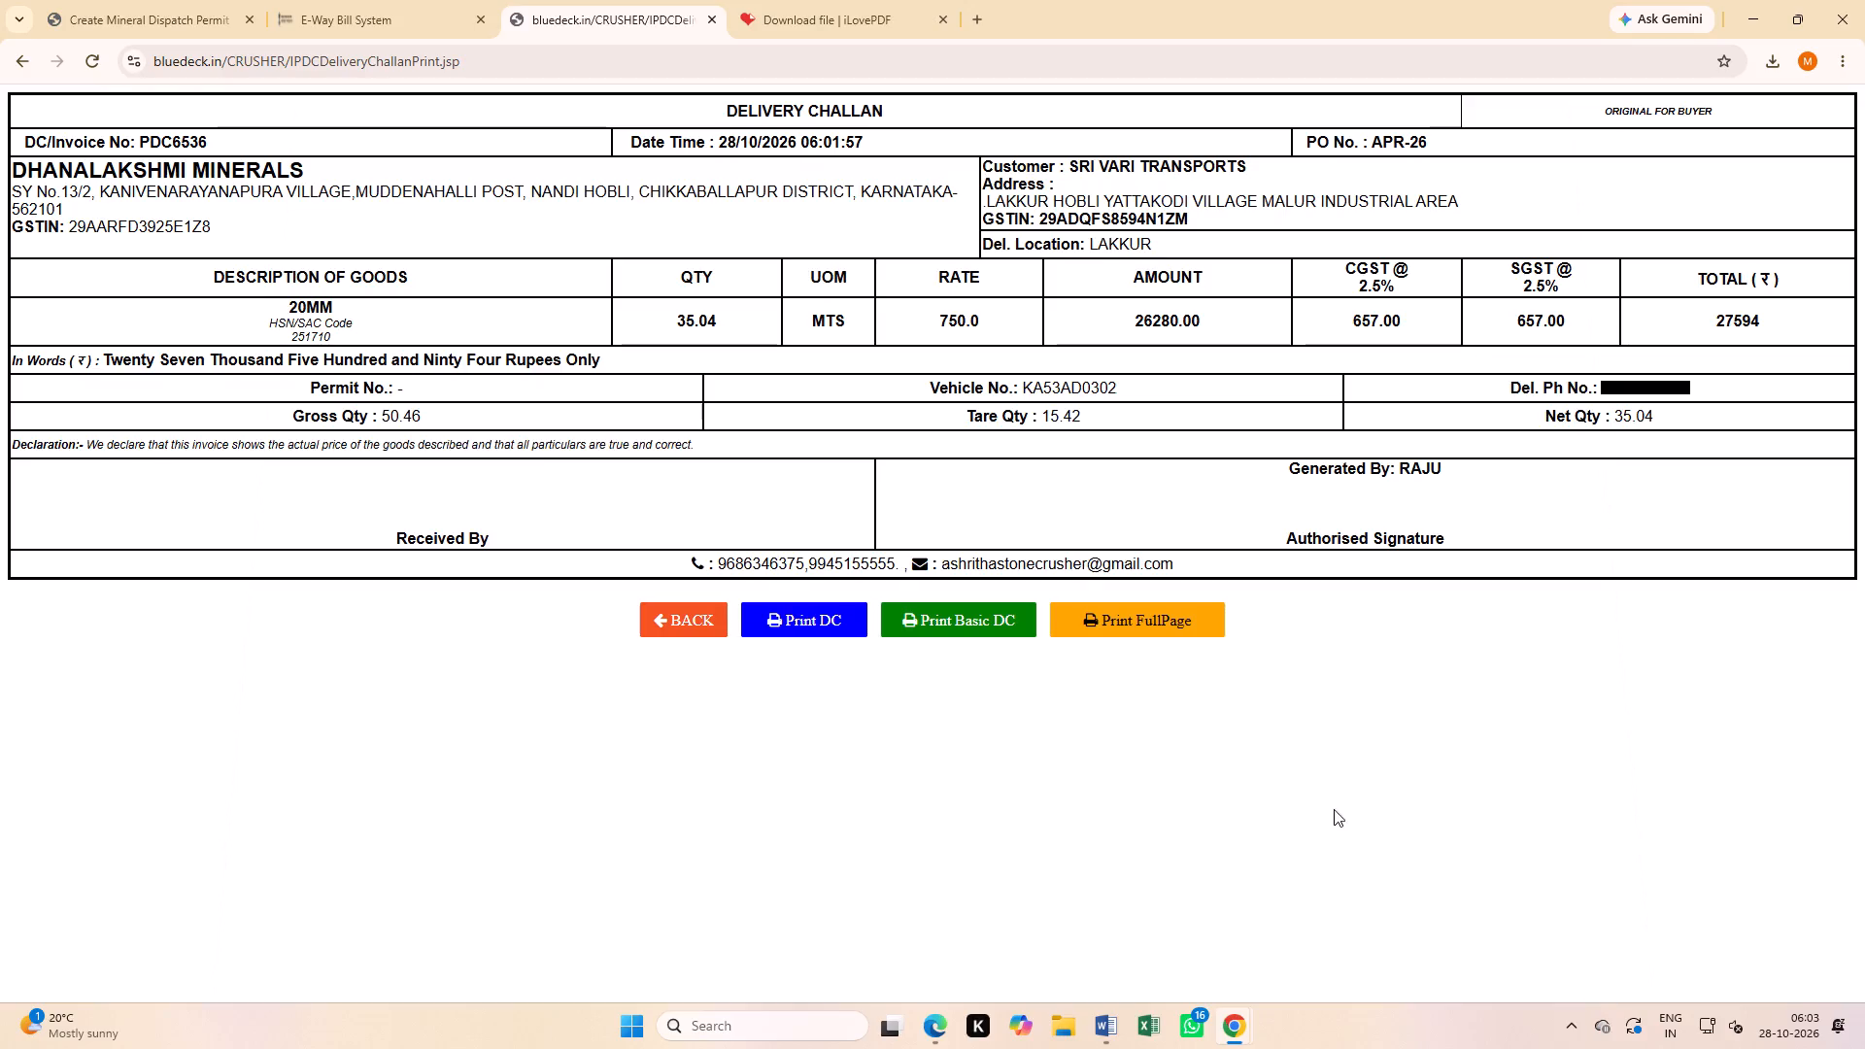
{"action": "left_click", "coordinate": [218, 5]}
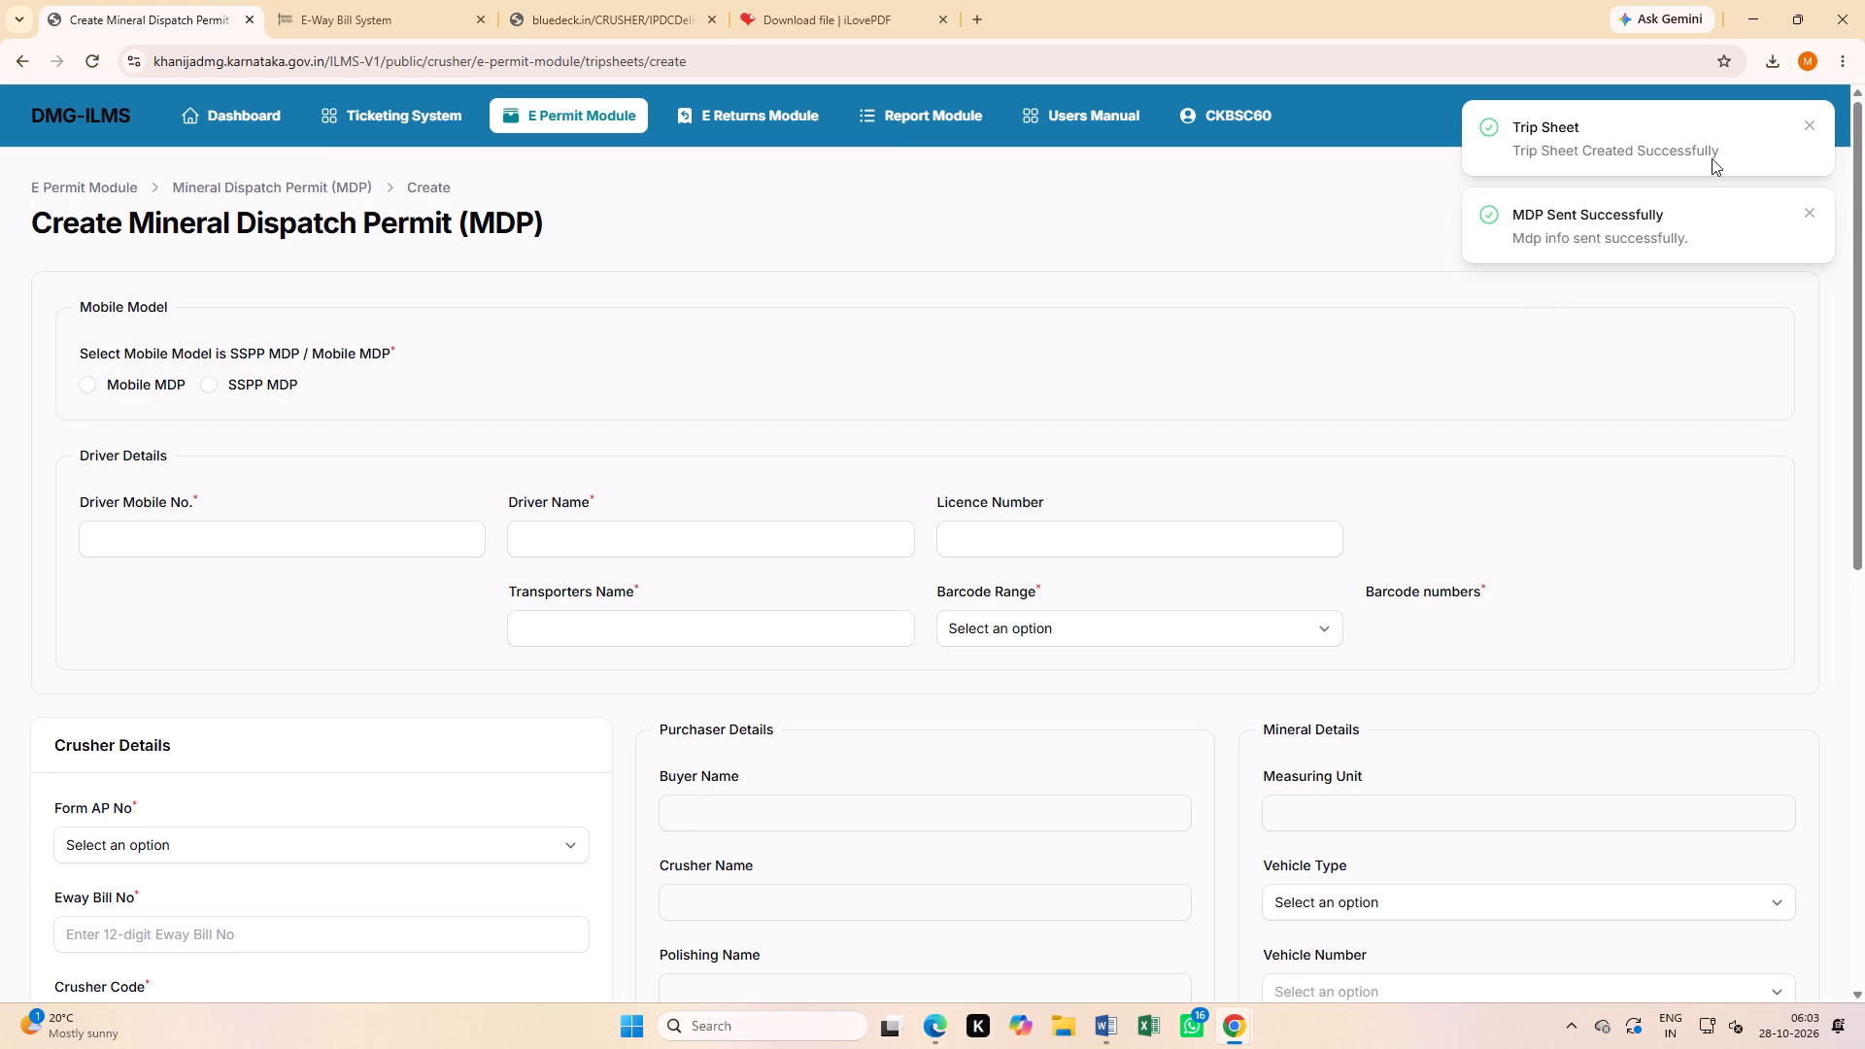
{"action": "left_click", "coordinate": [1808, 130]}
{"action": "scroll", "coordinate": [1457, 673], "scroll_direction": "down", "scroll_amount": 2}
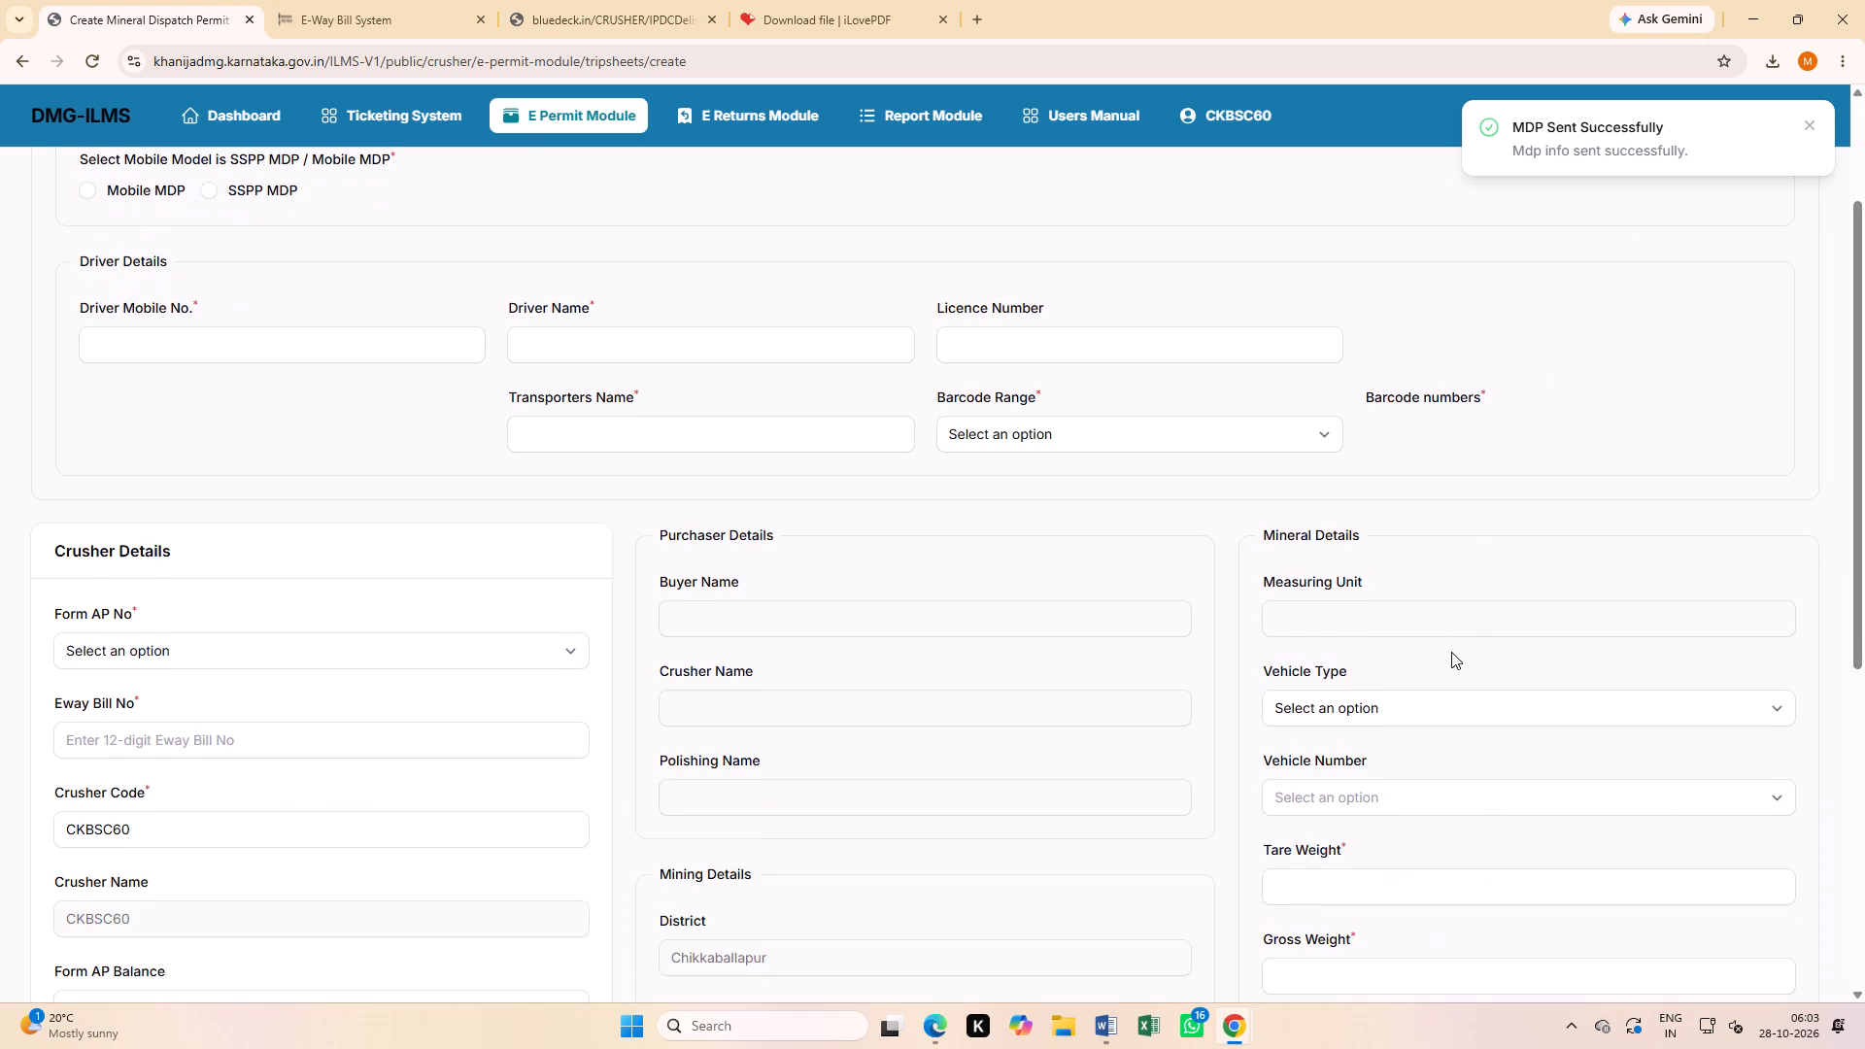
{"action": "left_click", "coordinate": [1352, 717]}
{"action": "left_click", "coordinate": [1338, 836]}
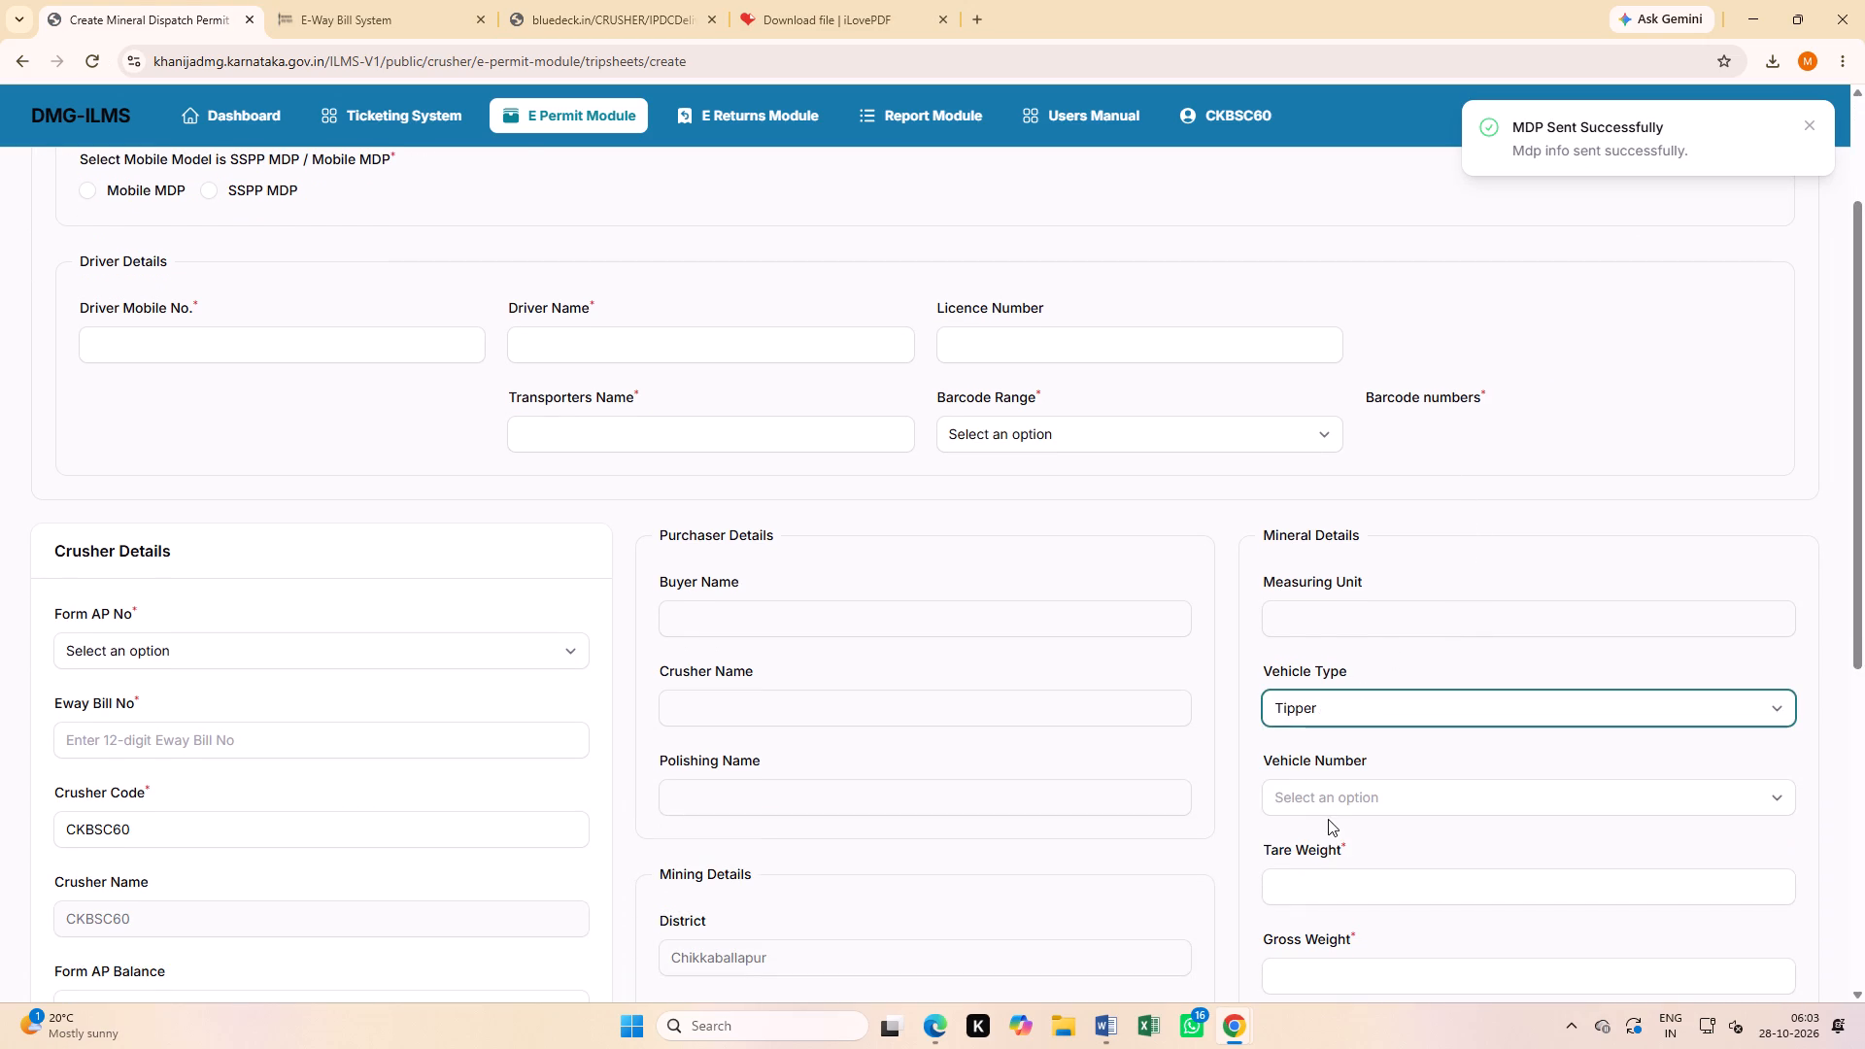
{"action": "left_click", "coordinate": [1324, 808]}
{"action": "type", "text": "0231"}
{"action": "left_click", "coordinate": [1349, 887]}
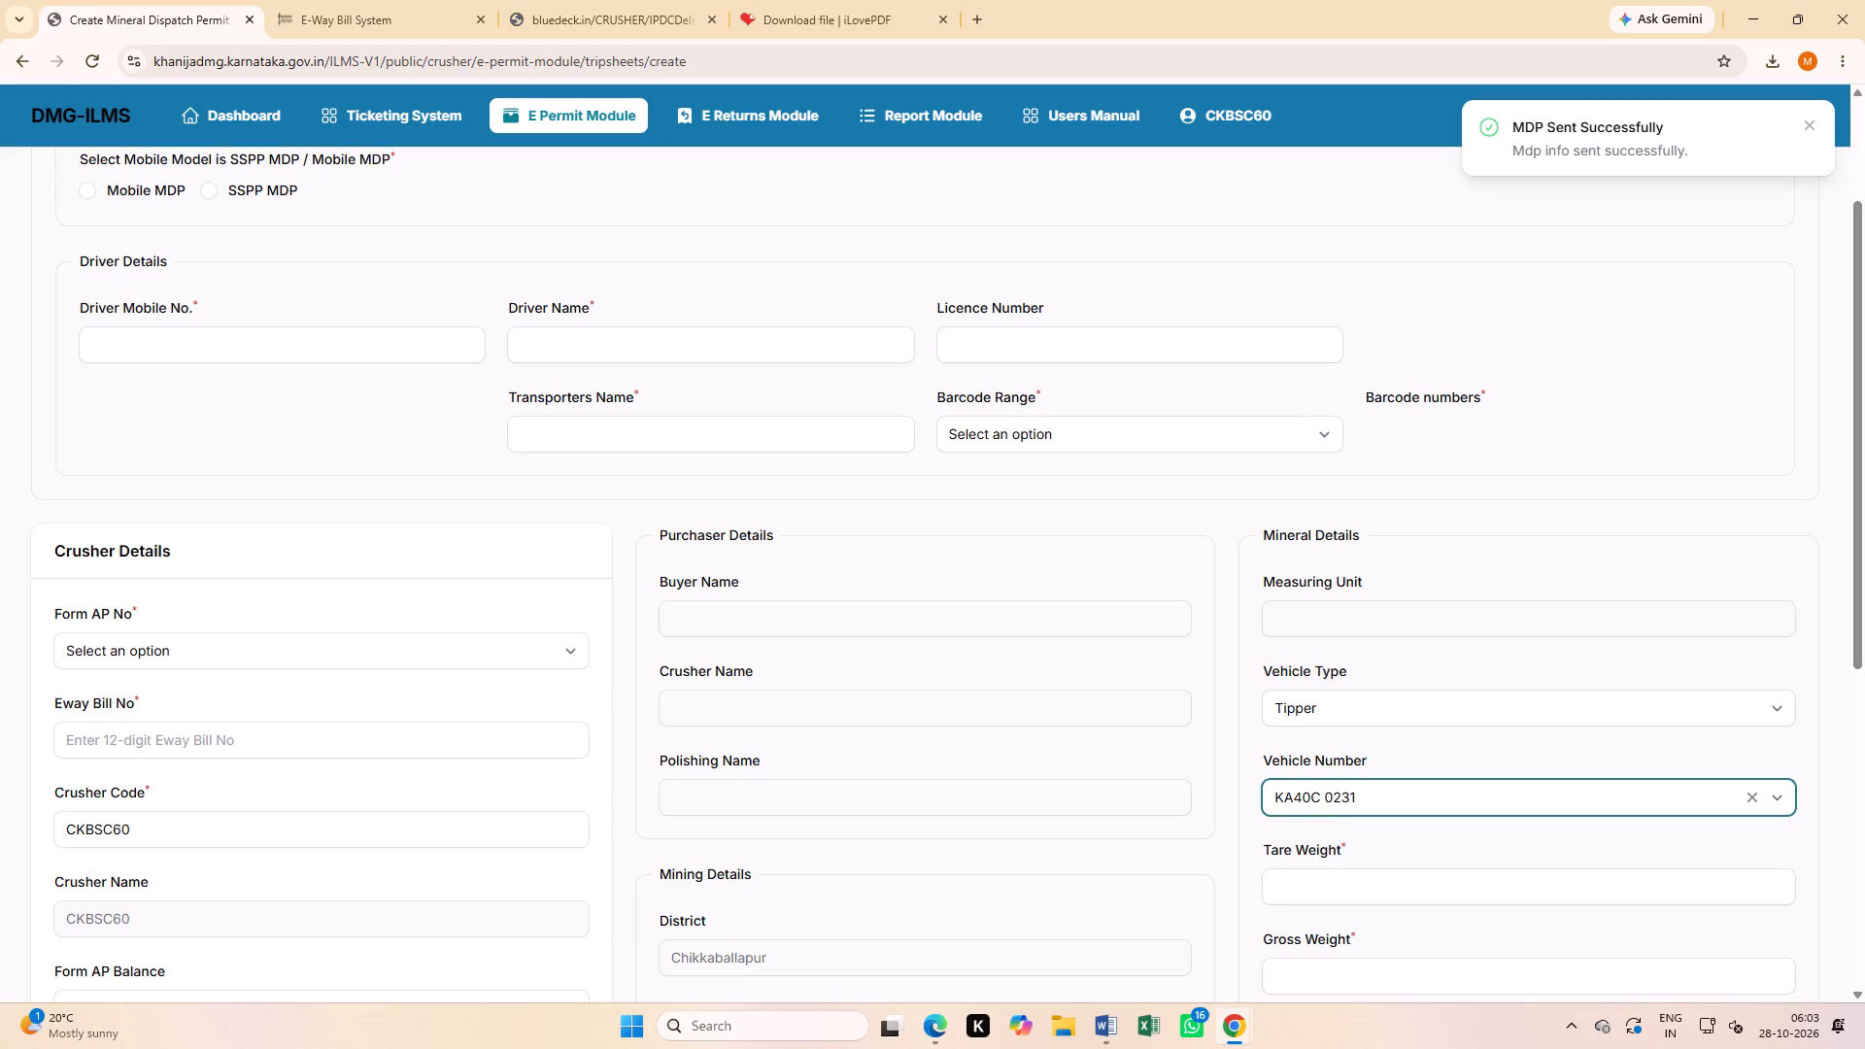
{"action": "left_click", "coordinate": [1227, 845]}
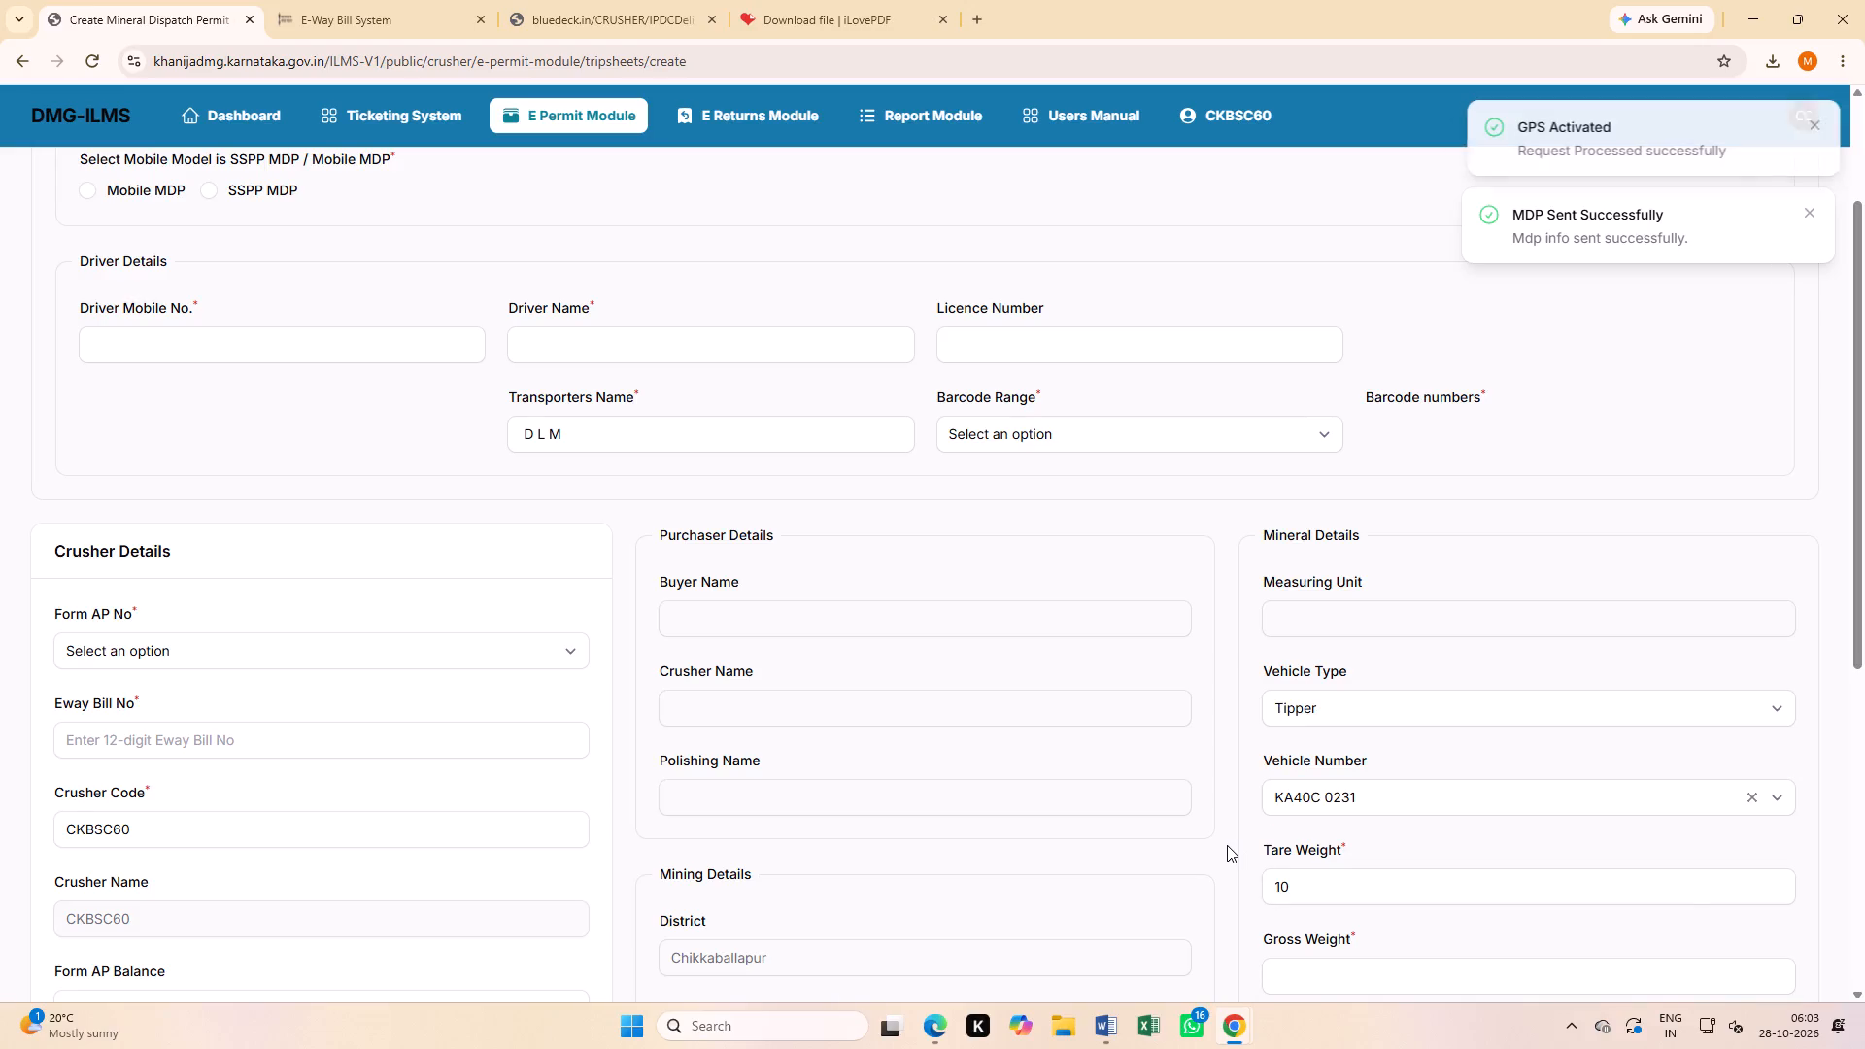
Set the permit's mobile model to SSPP MDP and enter the driver's mobile number, replacing its last three digits.
{"action": "scroll", "coordinate": [1227, 845], "scroll_direction": "down", "scroll_amount": 2}
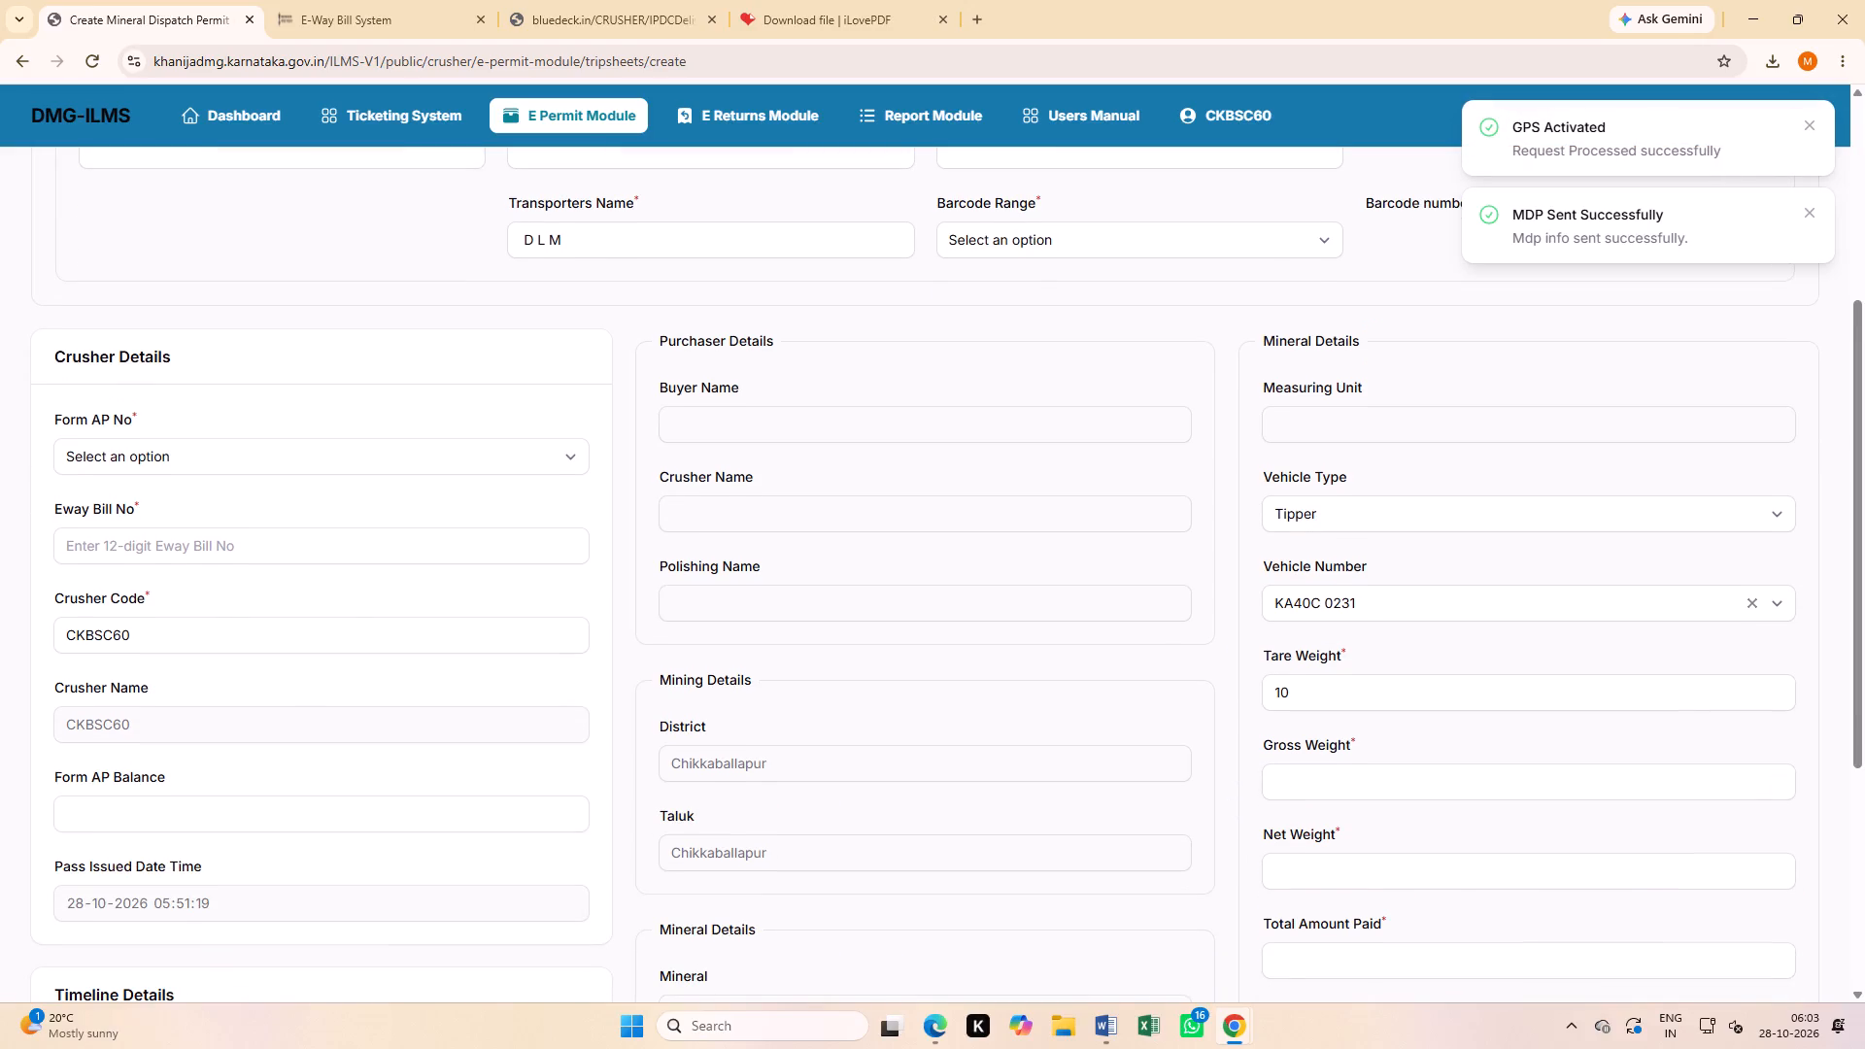
{"action": "scroll", "coordinate": [954, 488], "scroll_direction": "up", "scroll_amount": 4}
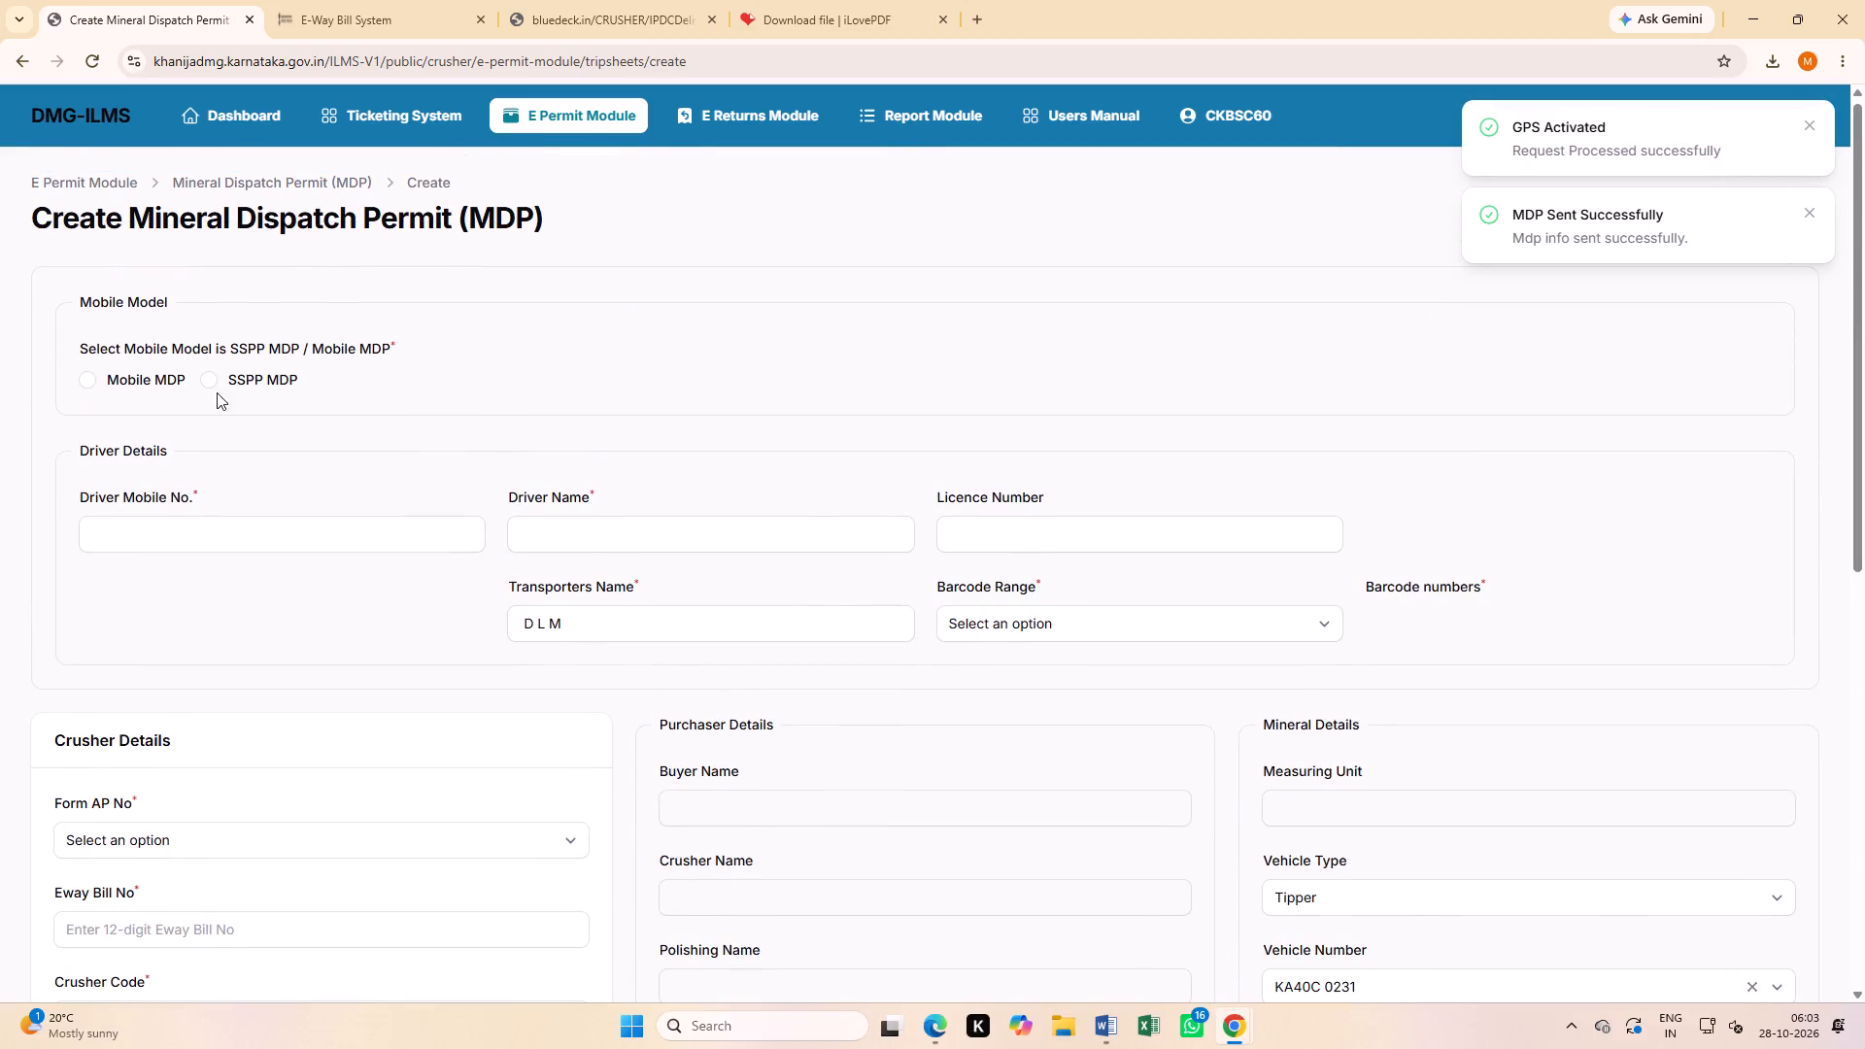
{"action": "left_click", "coordinate": [214, 383]}
{"action": "left_click", "coordinate": [230, 490]}
{"action": "left_click", "coordinate": [263, 533]}
{"action": "left_click", "coordinate": [242, 618]}
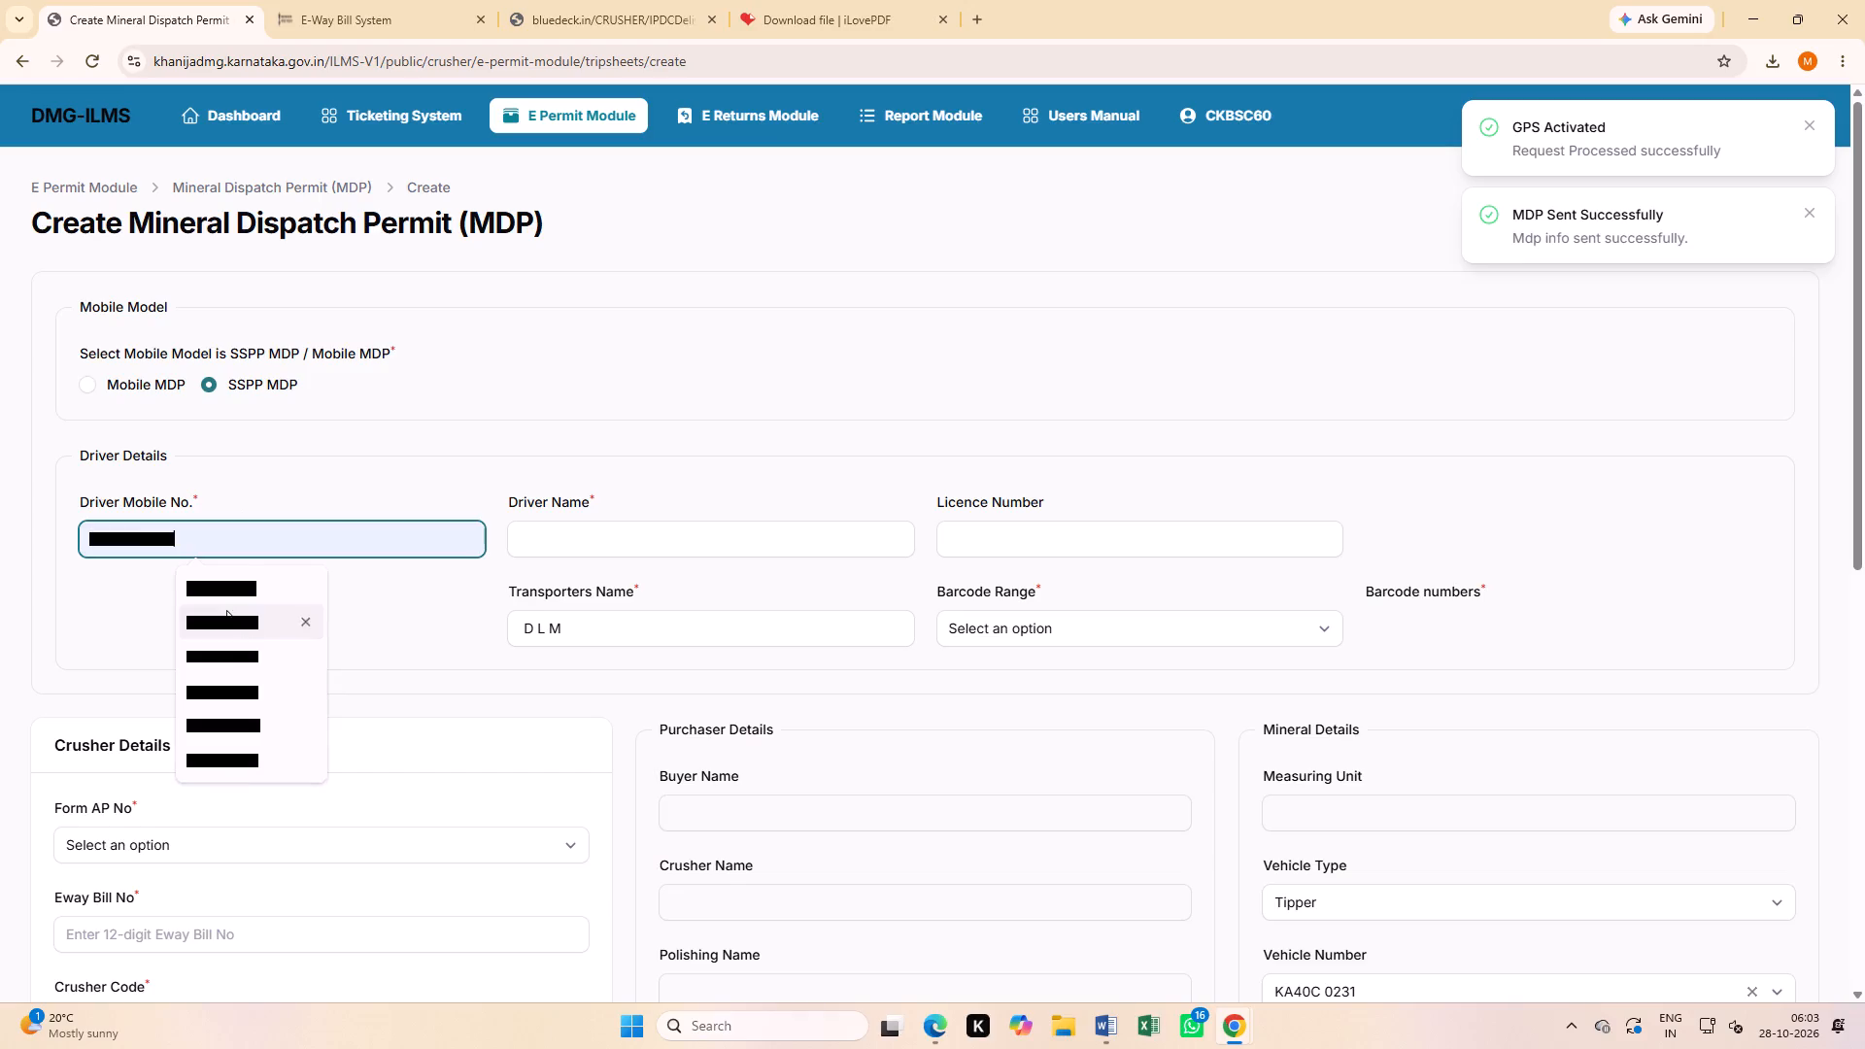
{"action": "left_click", "coordinate": [132, 531]}
{"action": "key", "text": "BackSpace"}
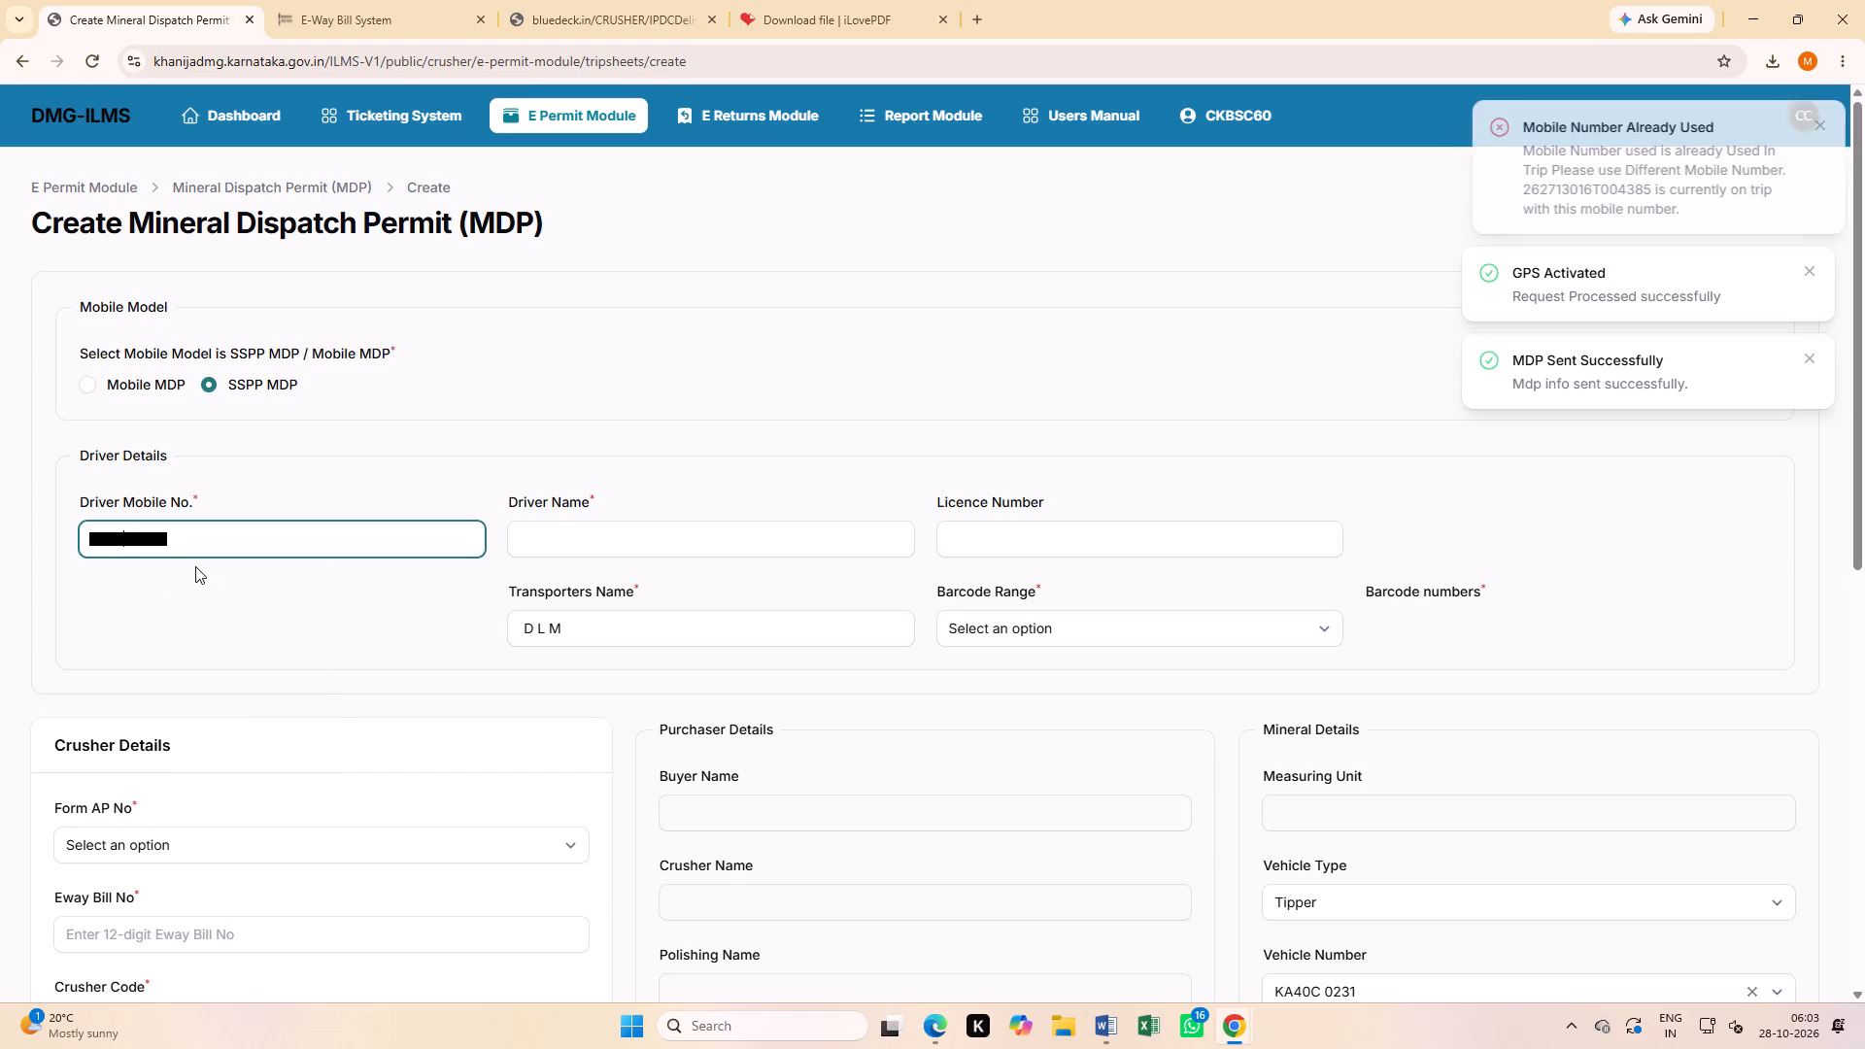
{"action": "key", "text": "BackSpace"}
{"action": "key", "text": "BackSpace"}
{"action": "type", "text": "521"}
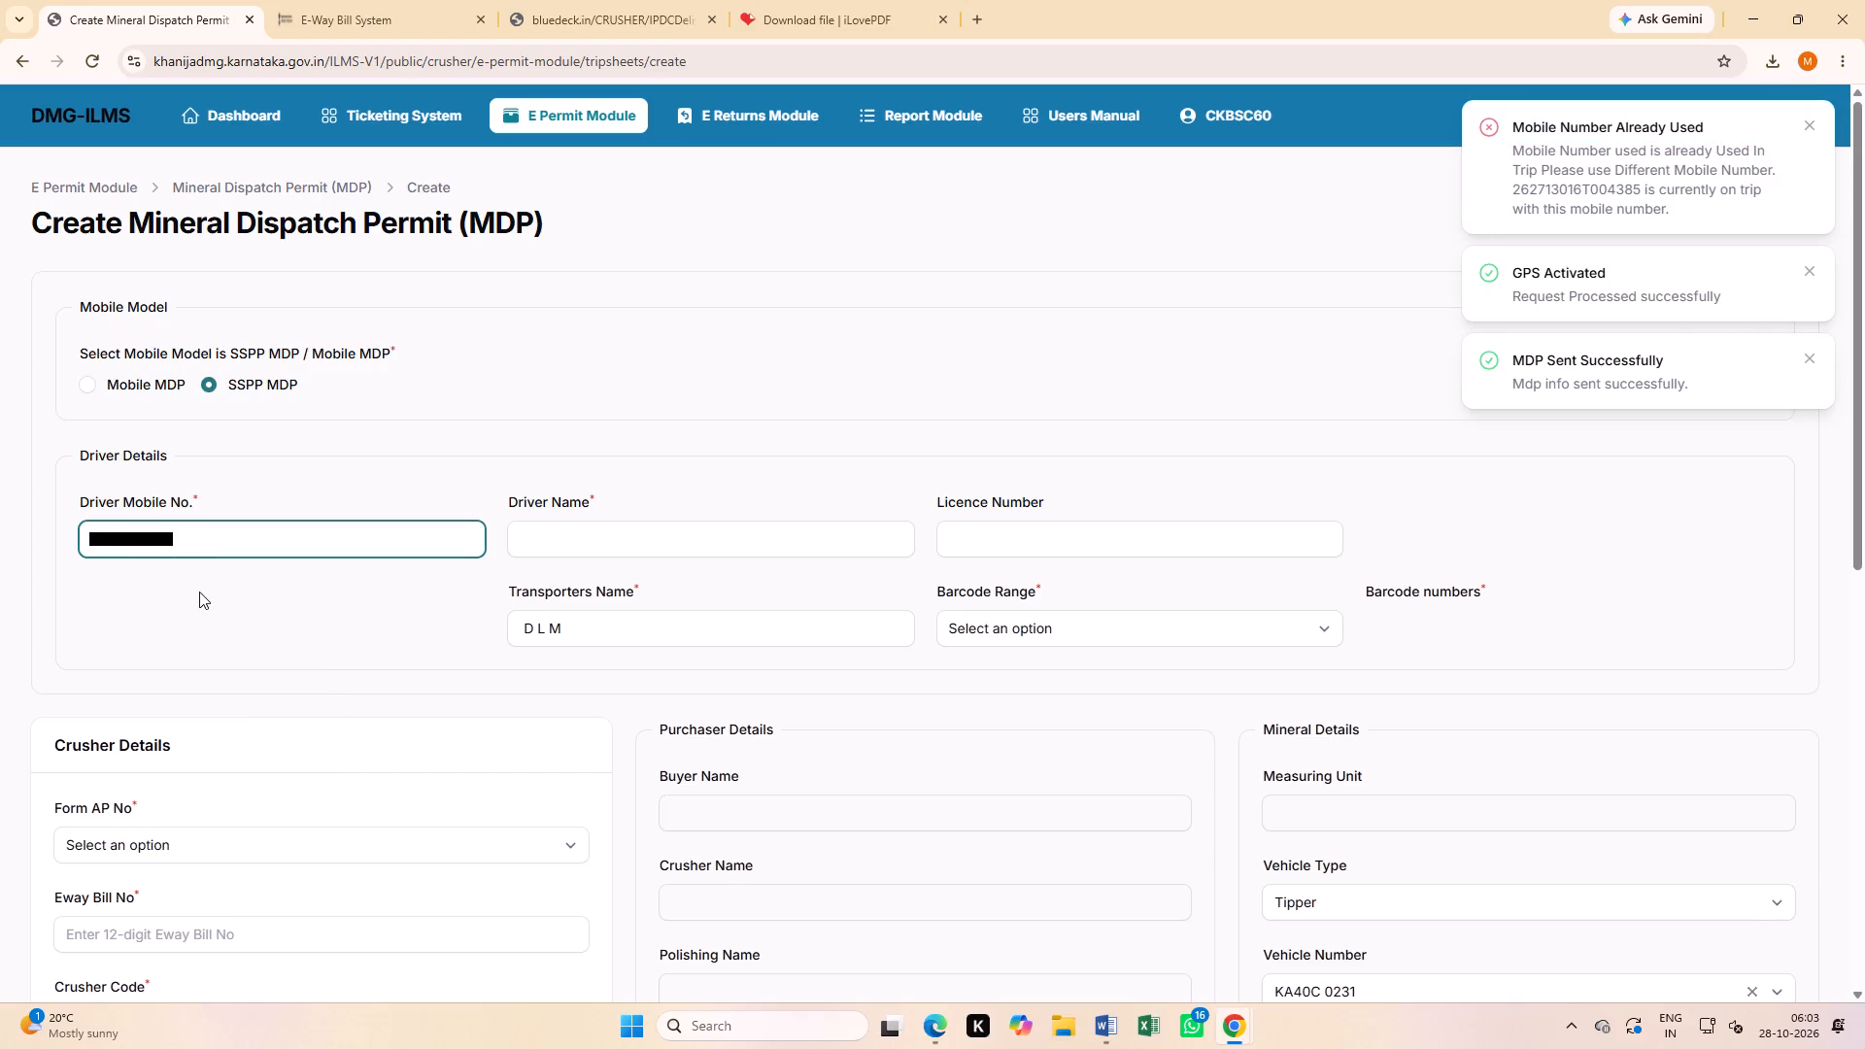
{"action": "left_click", "coordinate": [199, 592]}
Enter DRIVER as the driver name in the driver details.
{"action": "left_click", "coordinate": [564, 532]}
{"action": "left_click", "coordinate": [644, 583]}
{"action": "left_click", "coordinate": [346, 605]}
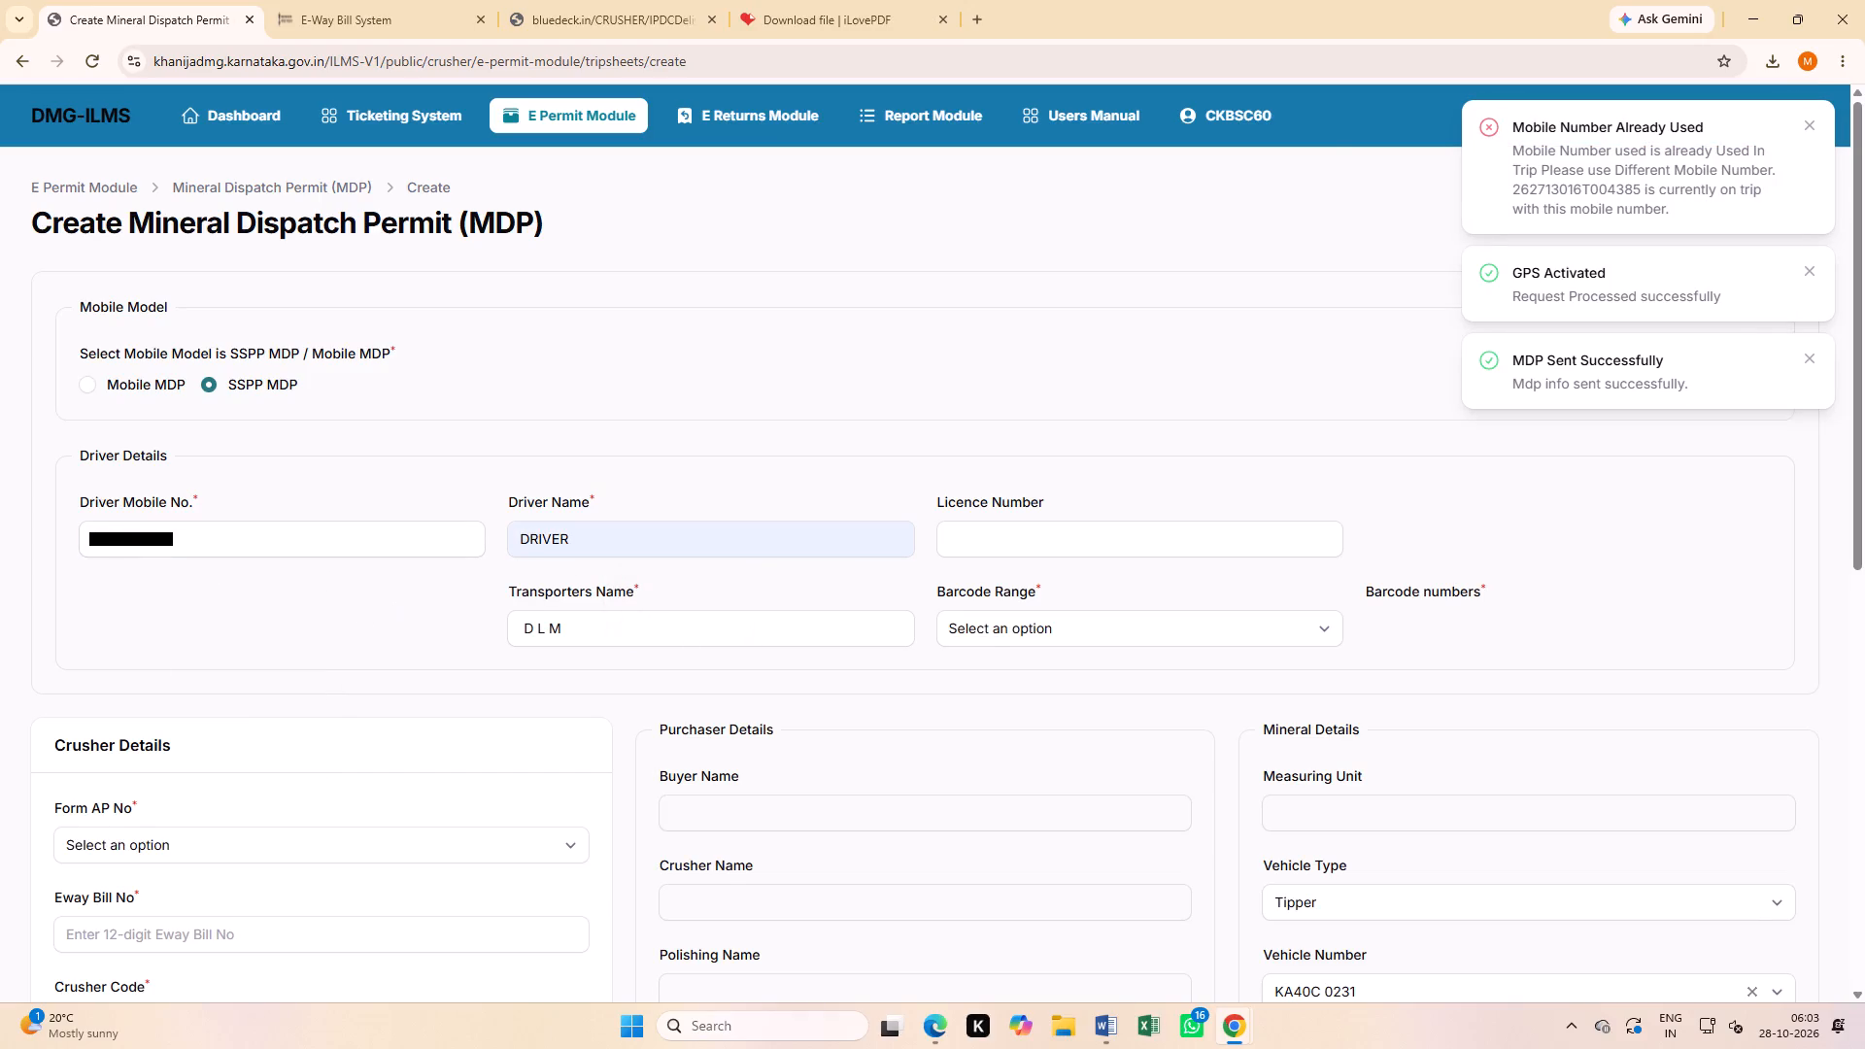
{"action": "left_click", "coordinate": [985, 633]}
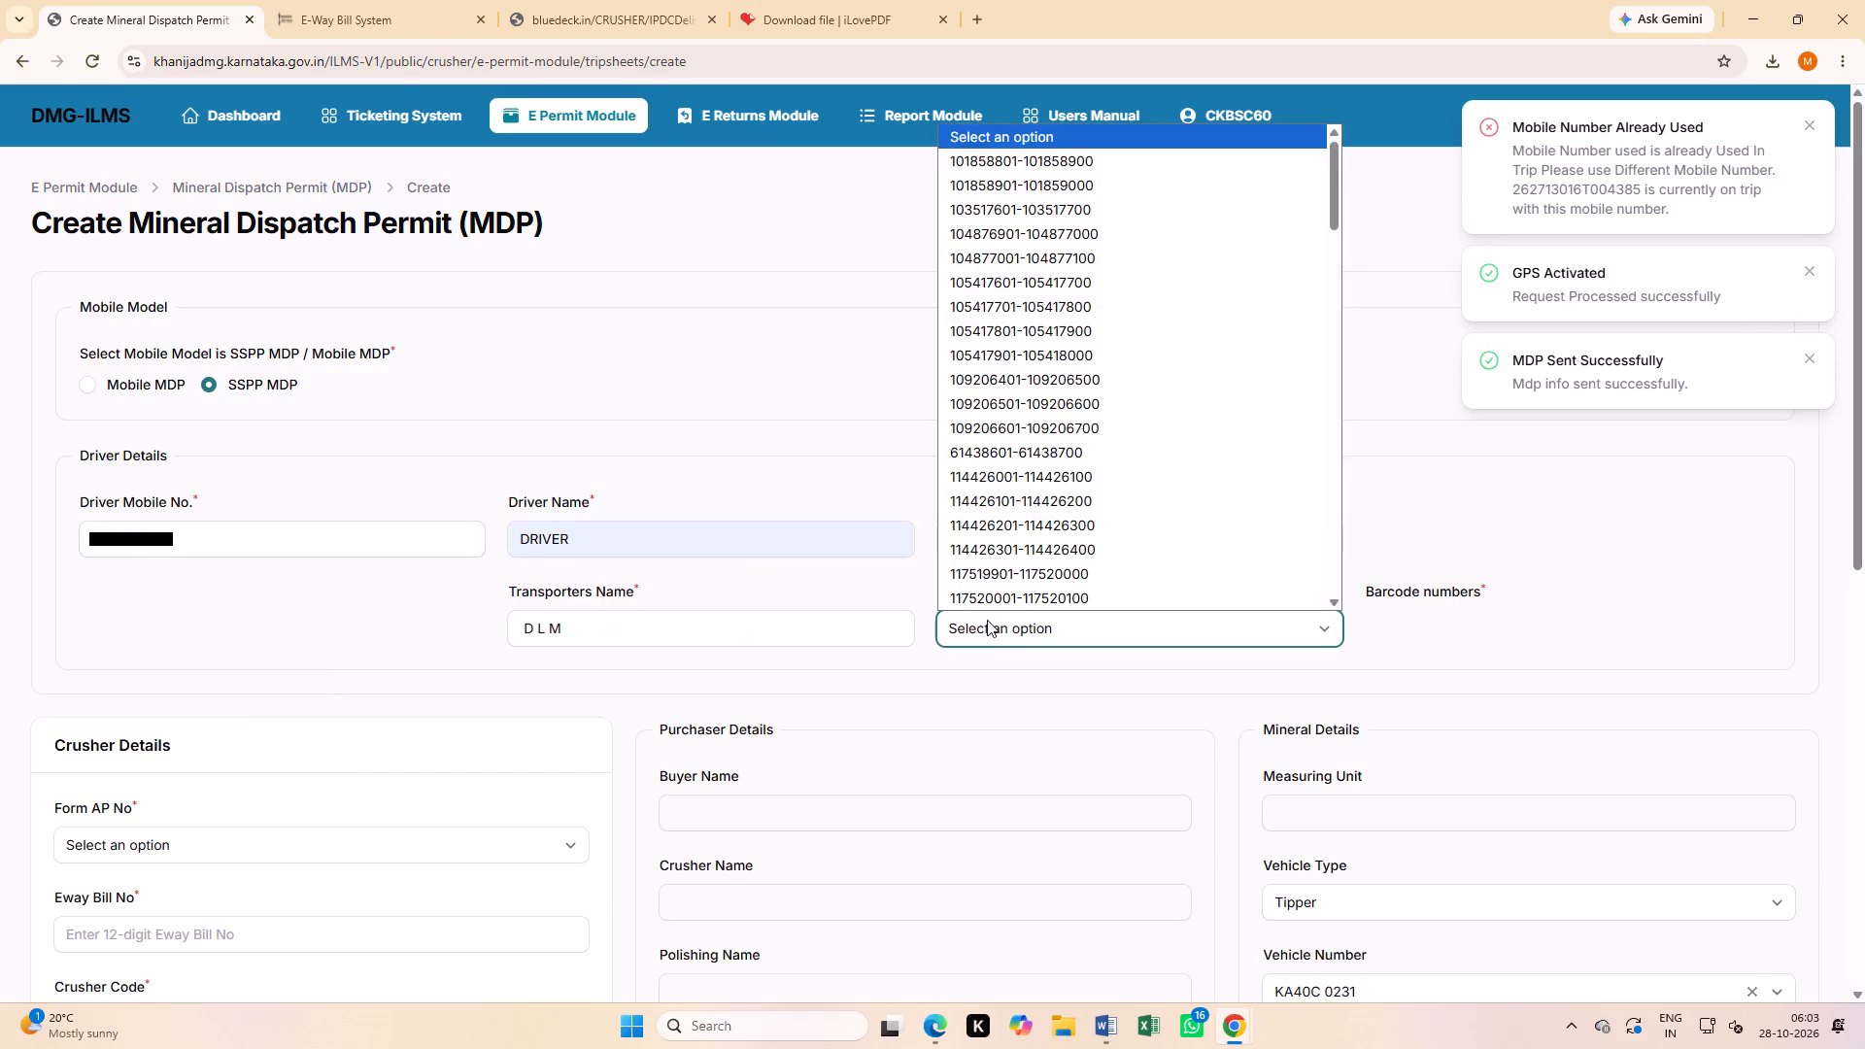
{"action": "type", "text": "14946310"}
{"action": "left_click", "coordinate": [988, 626]}
{"action": "left_click", "coordinate": [1052, 583]}
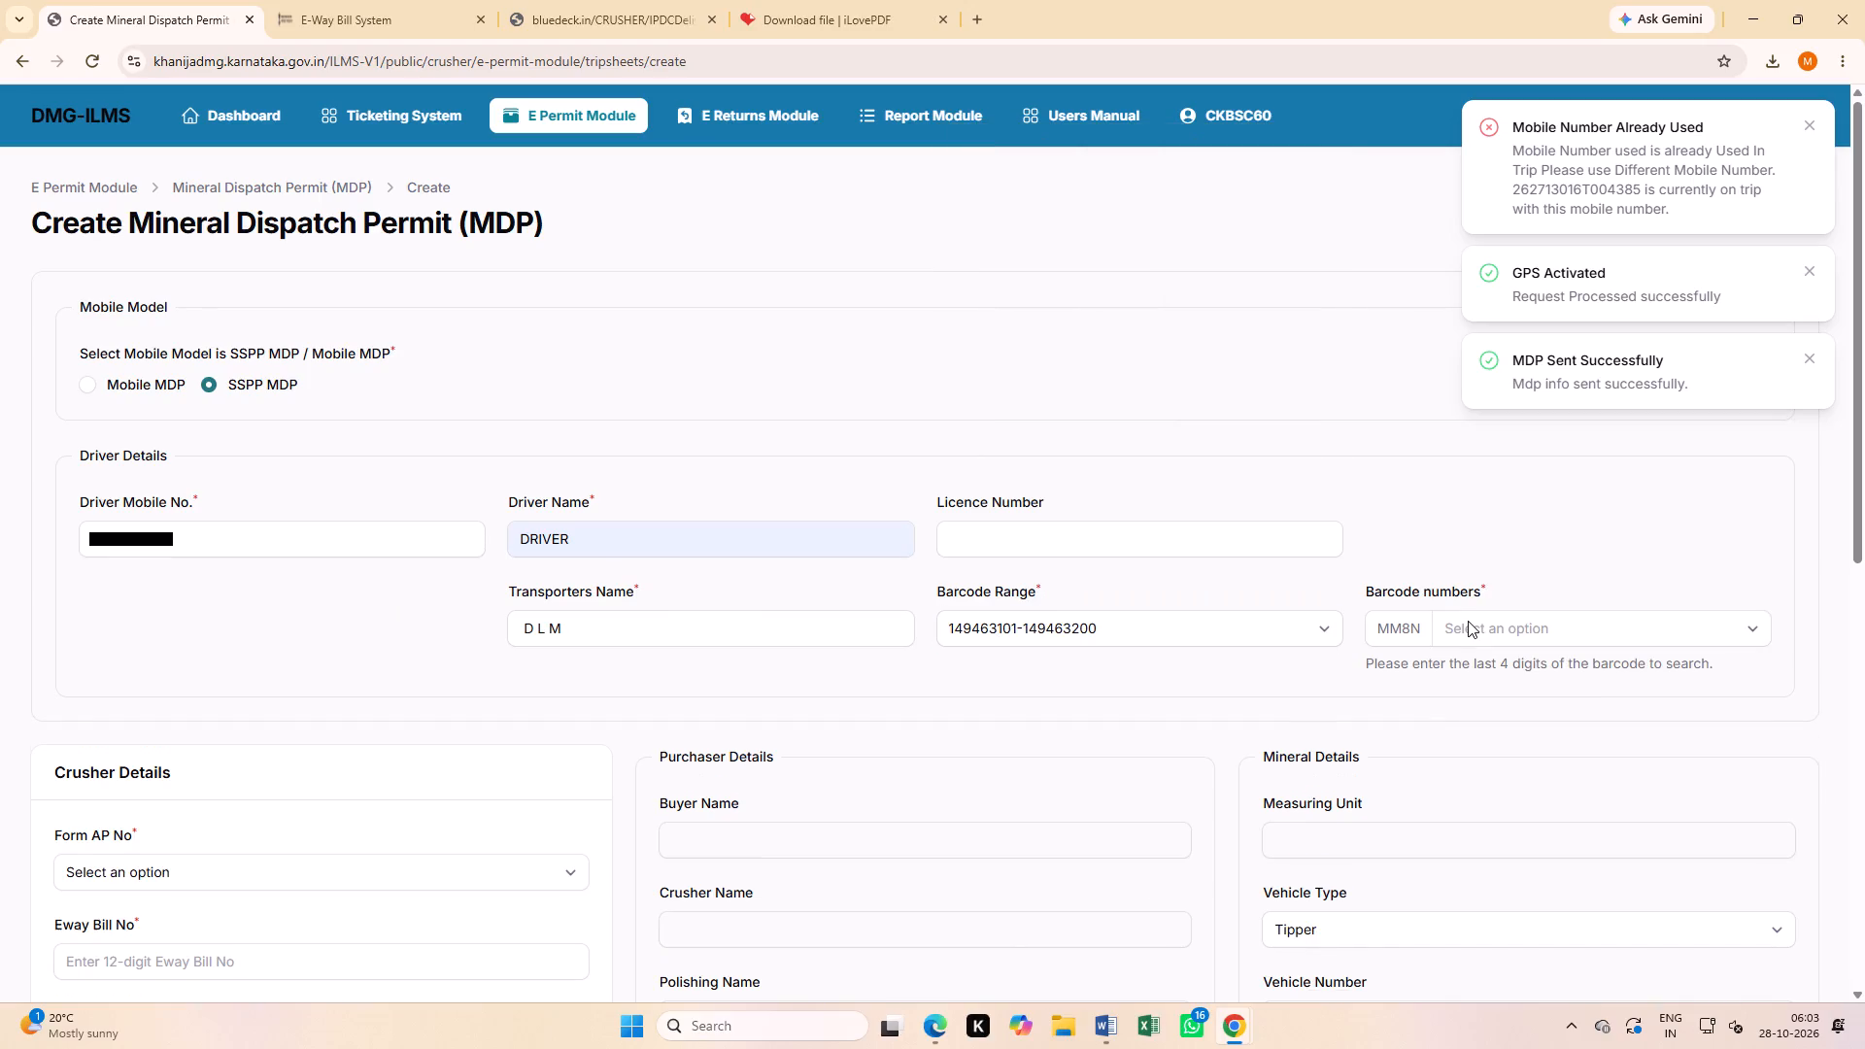
{"action": "left_click", "coordinate": [1468, 621]}
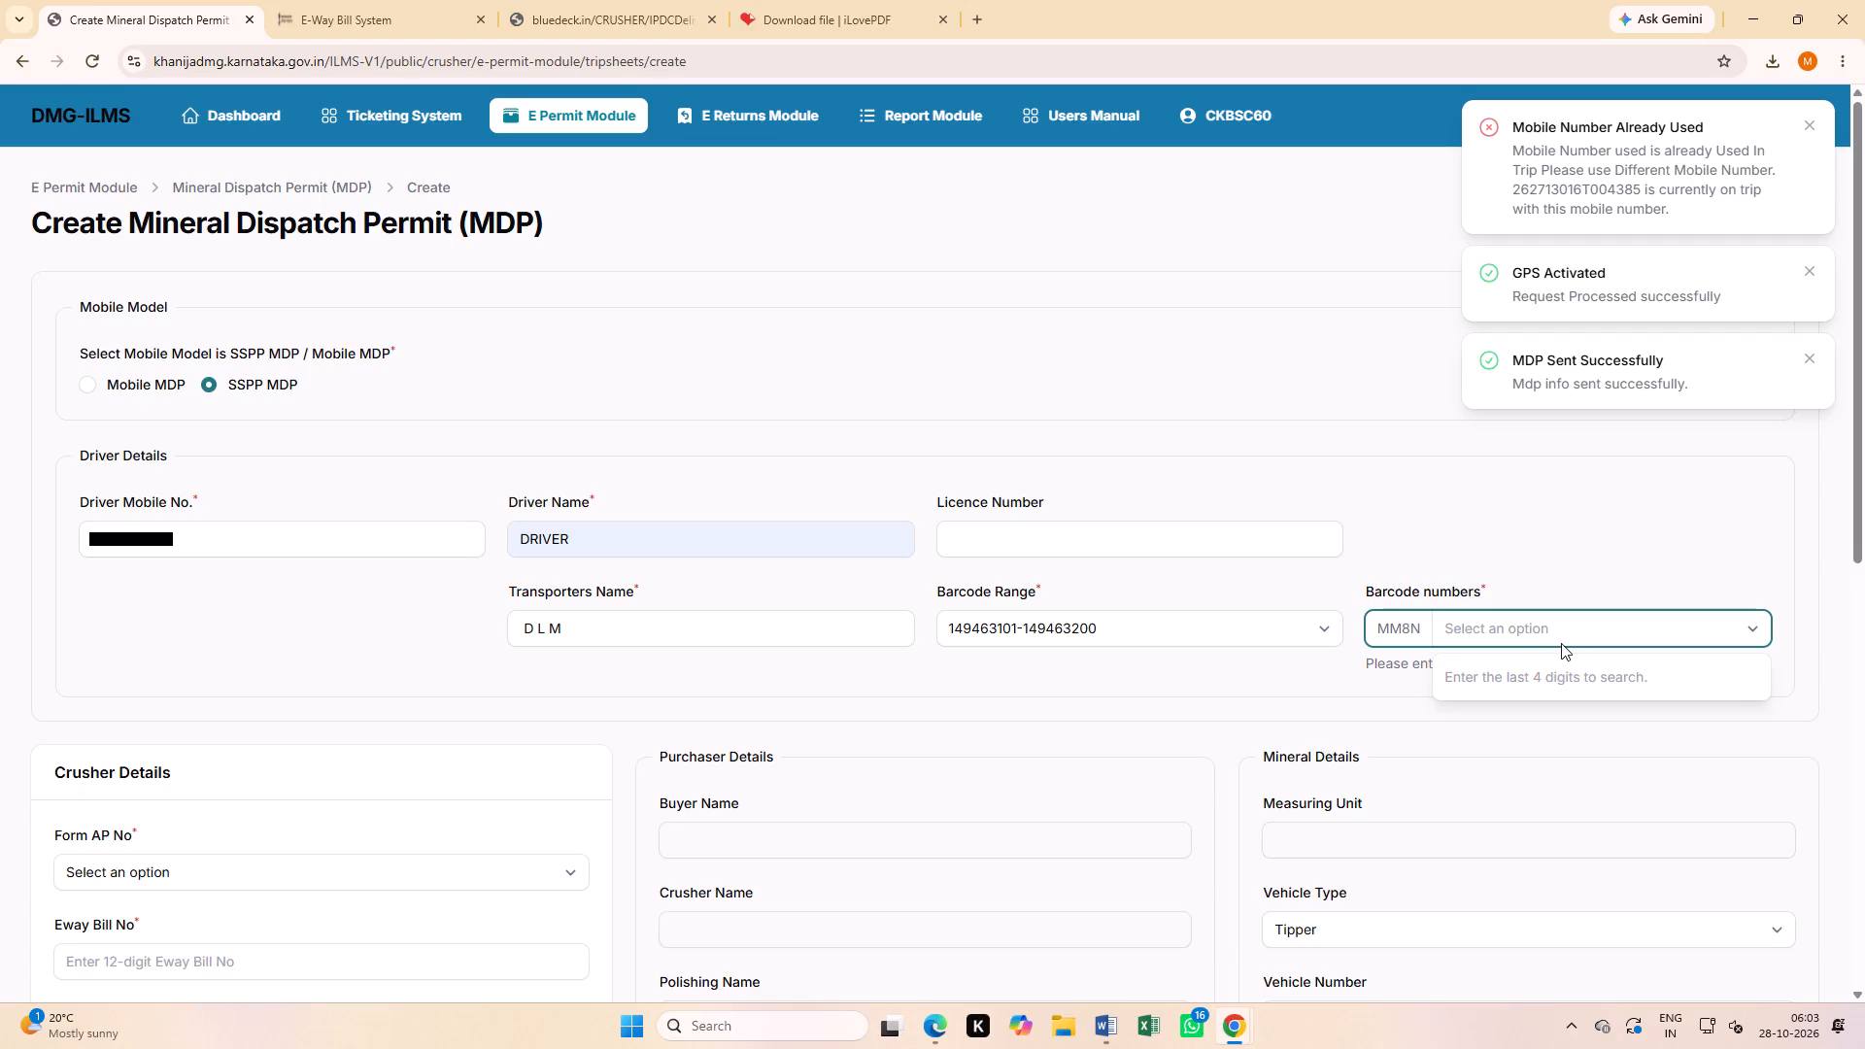
{"action": "type", "text": "3136"}
{"action": "left_click", "coordinate": [1517, 716]}
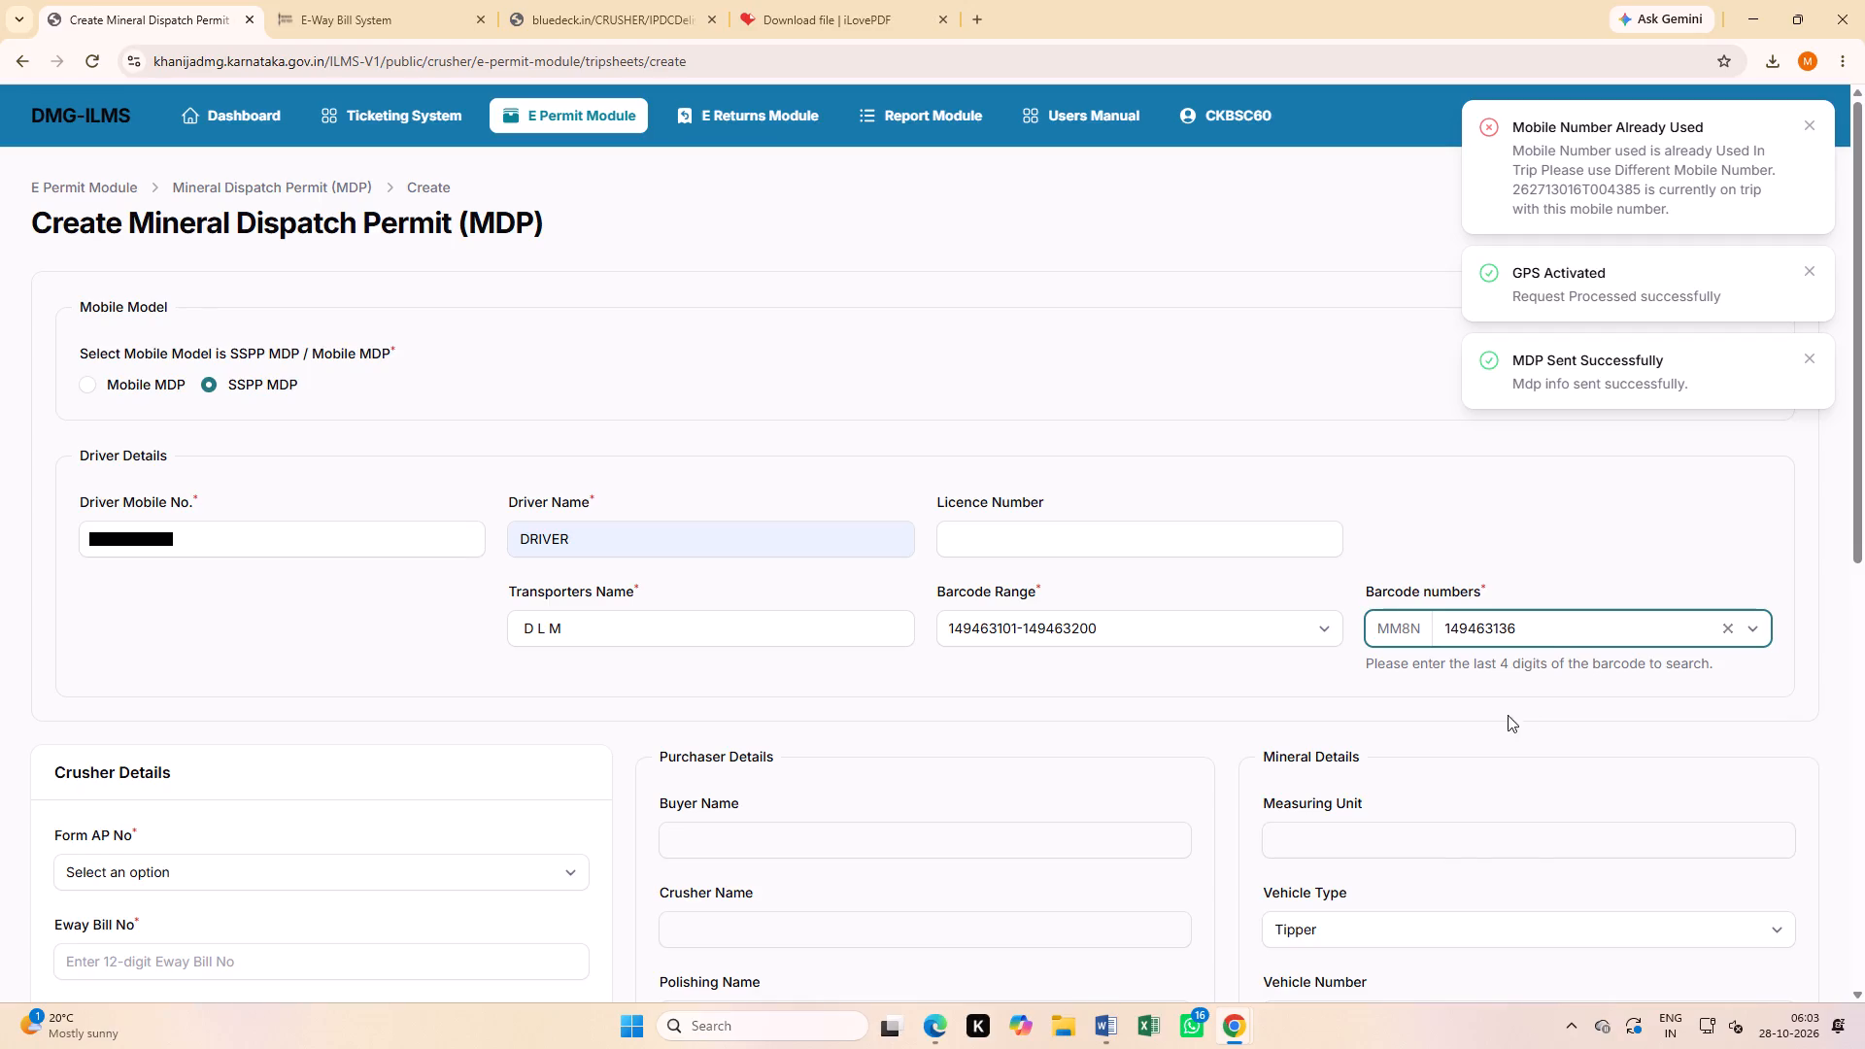
{"action": "left_click", "coordinate": [1352, 685]}
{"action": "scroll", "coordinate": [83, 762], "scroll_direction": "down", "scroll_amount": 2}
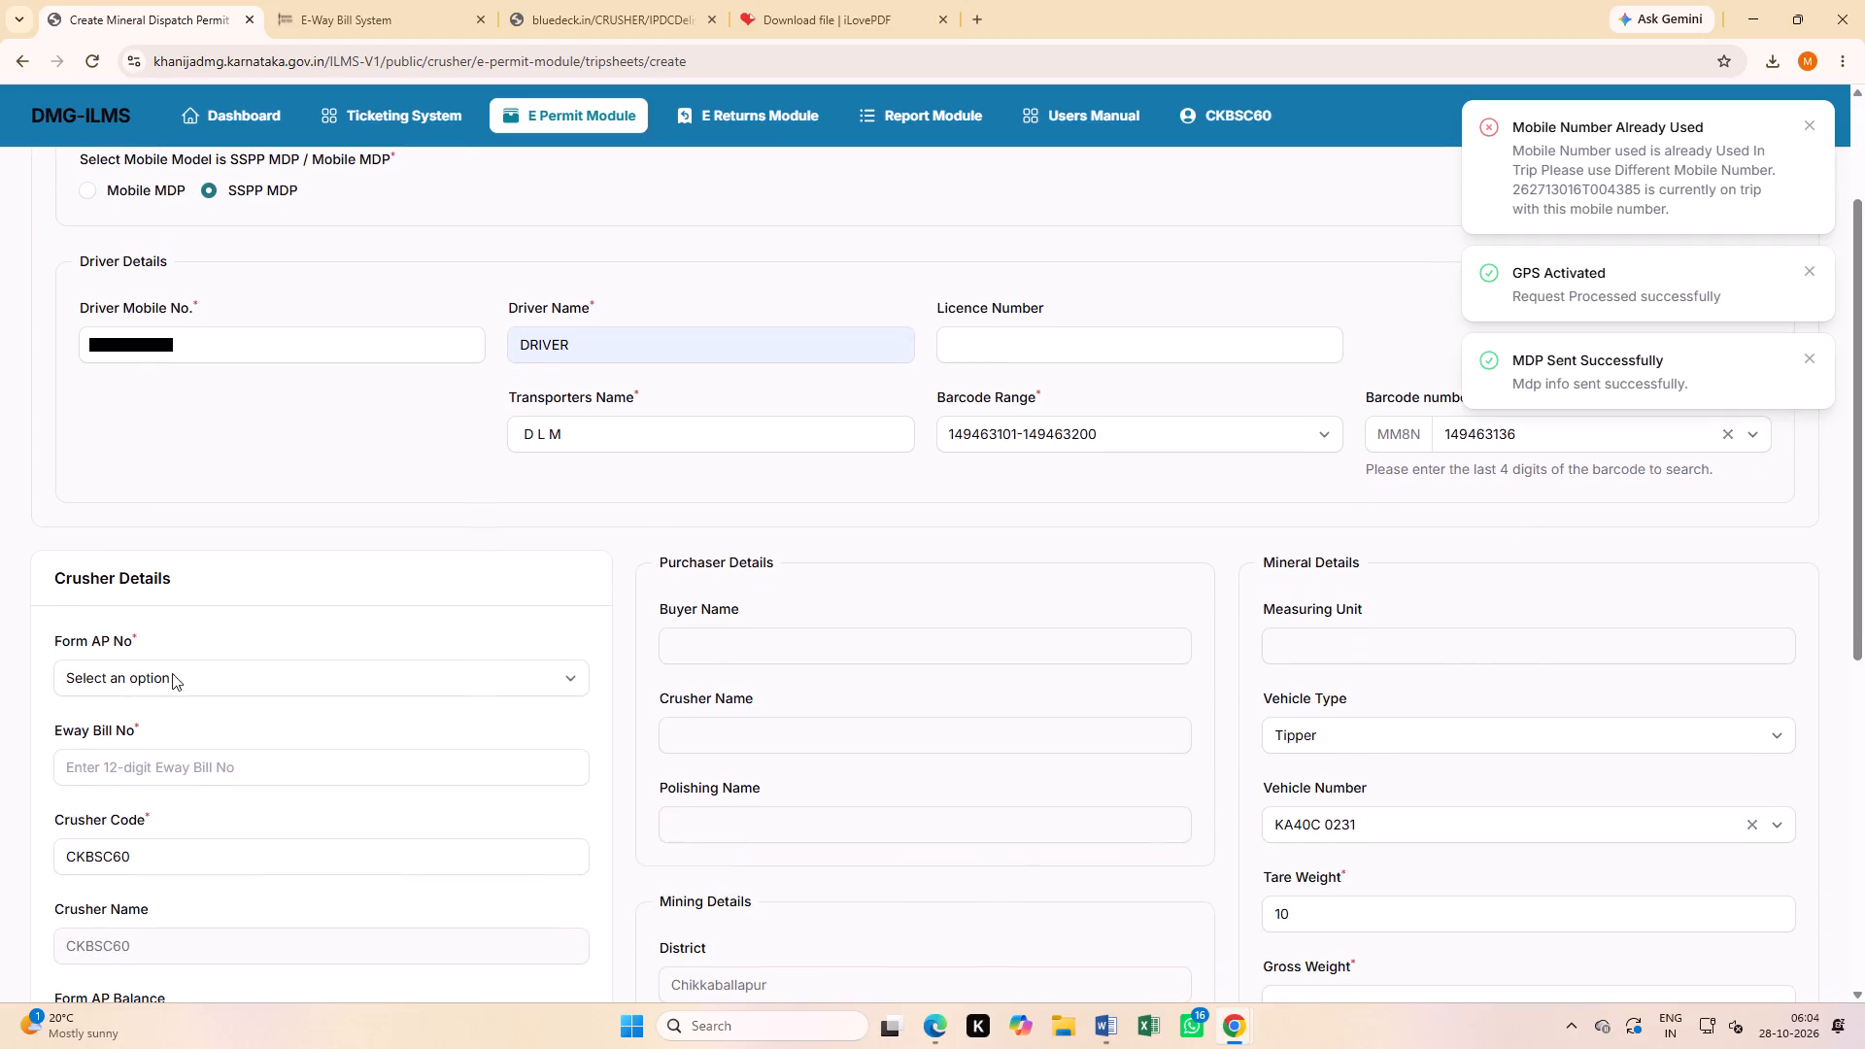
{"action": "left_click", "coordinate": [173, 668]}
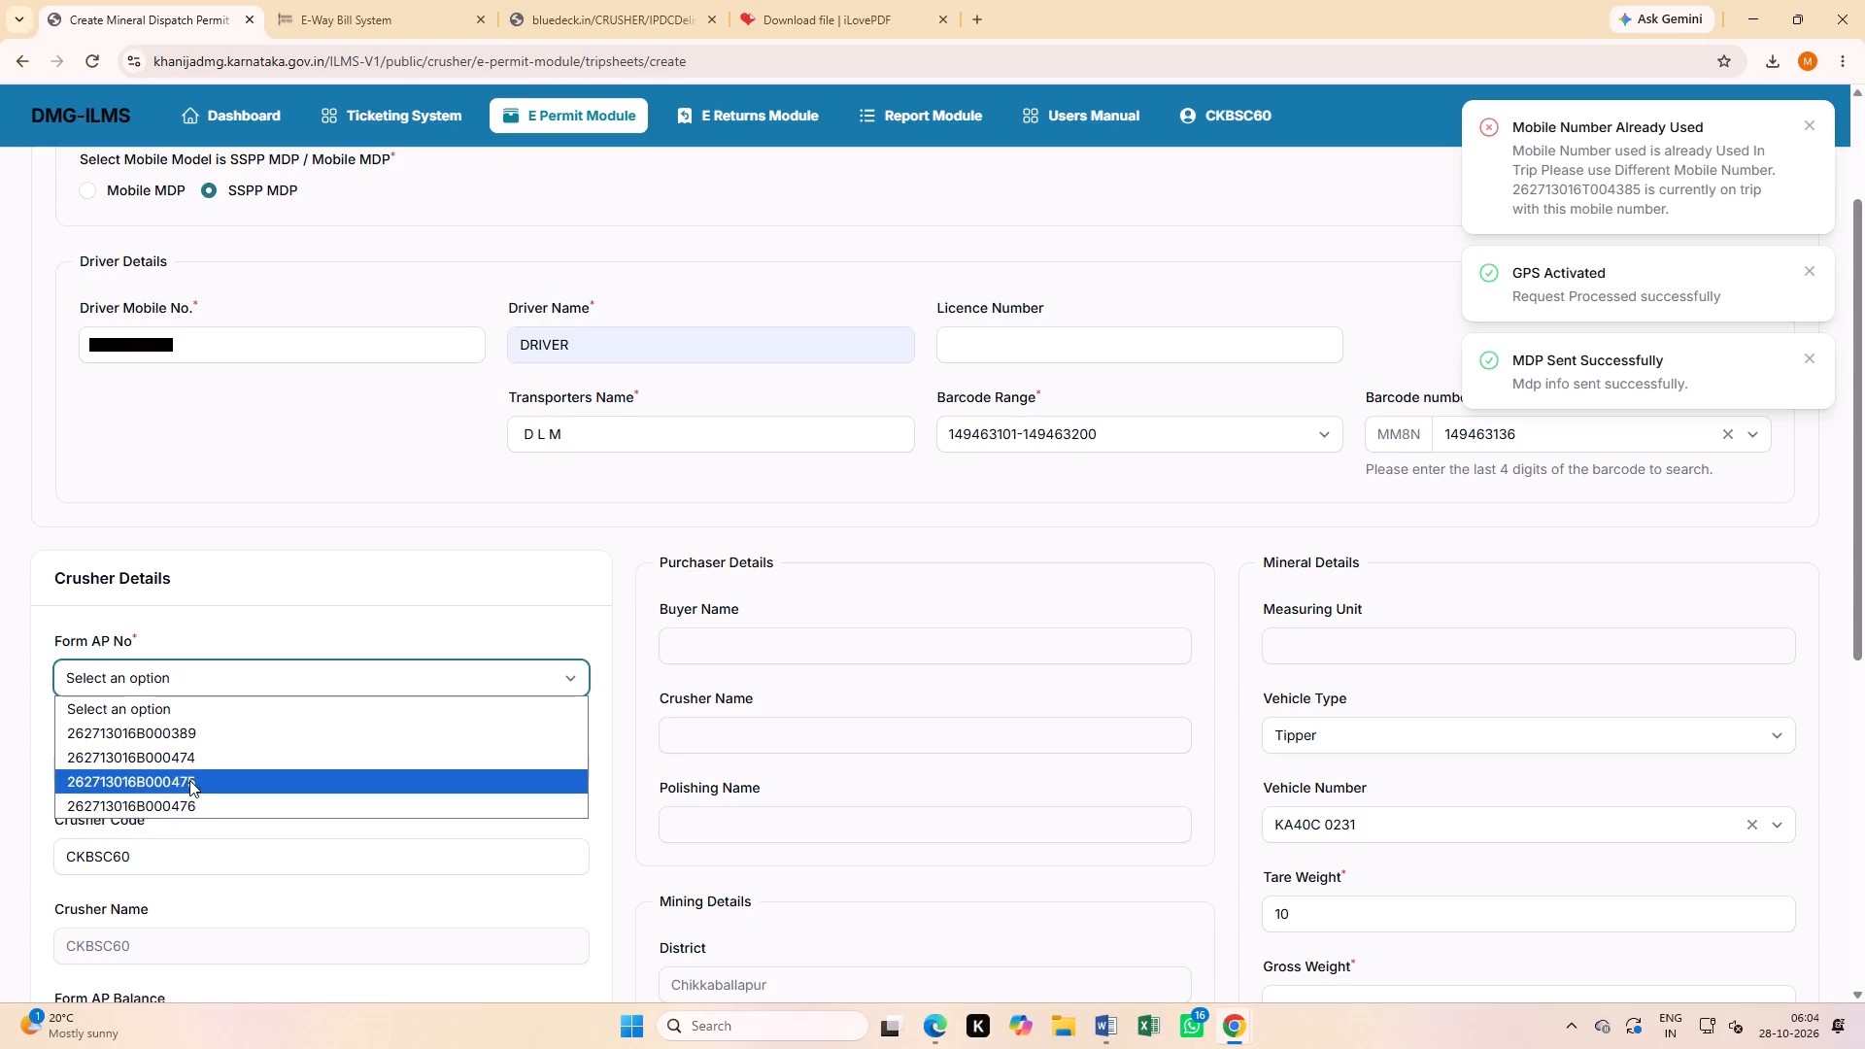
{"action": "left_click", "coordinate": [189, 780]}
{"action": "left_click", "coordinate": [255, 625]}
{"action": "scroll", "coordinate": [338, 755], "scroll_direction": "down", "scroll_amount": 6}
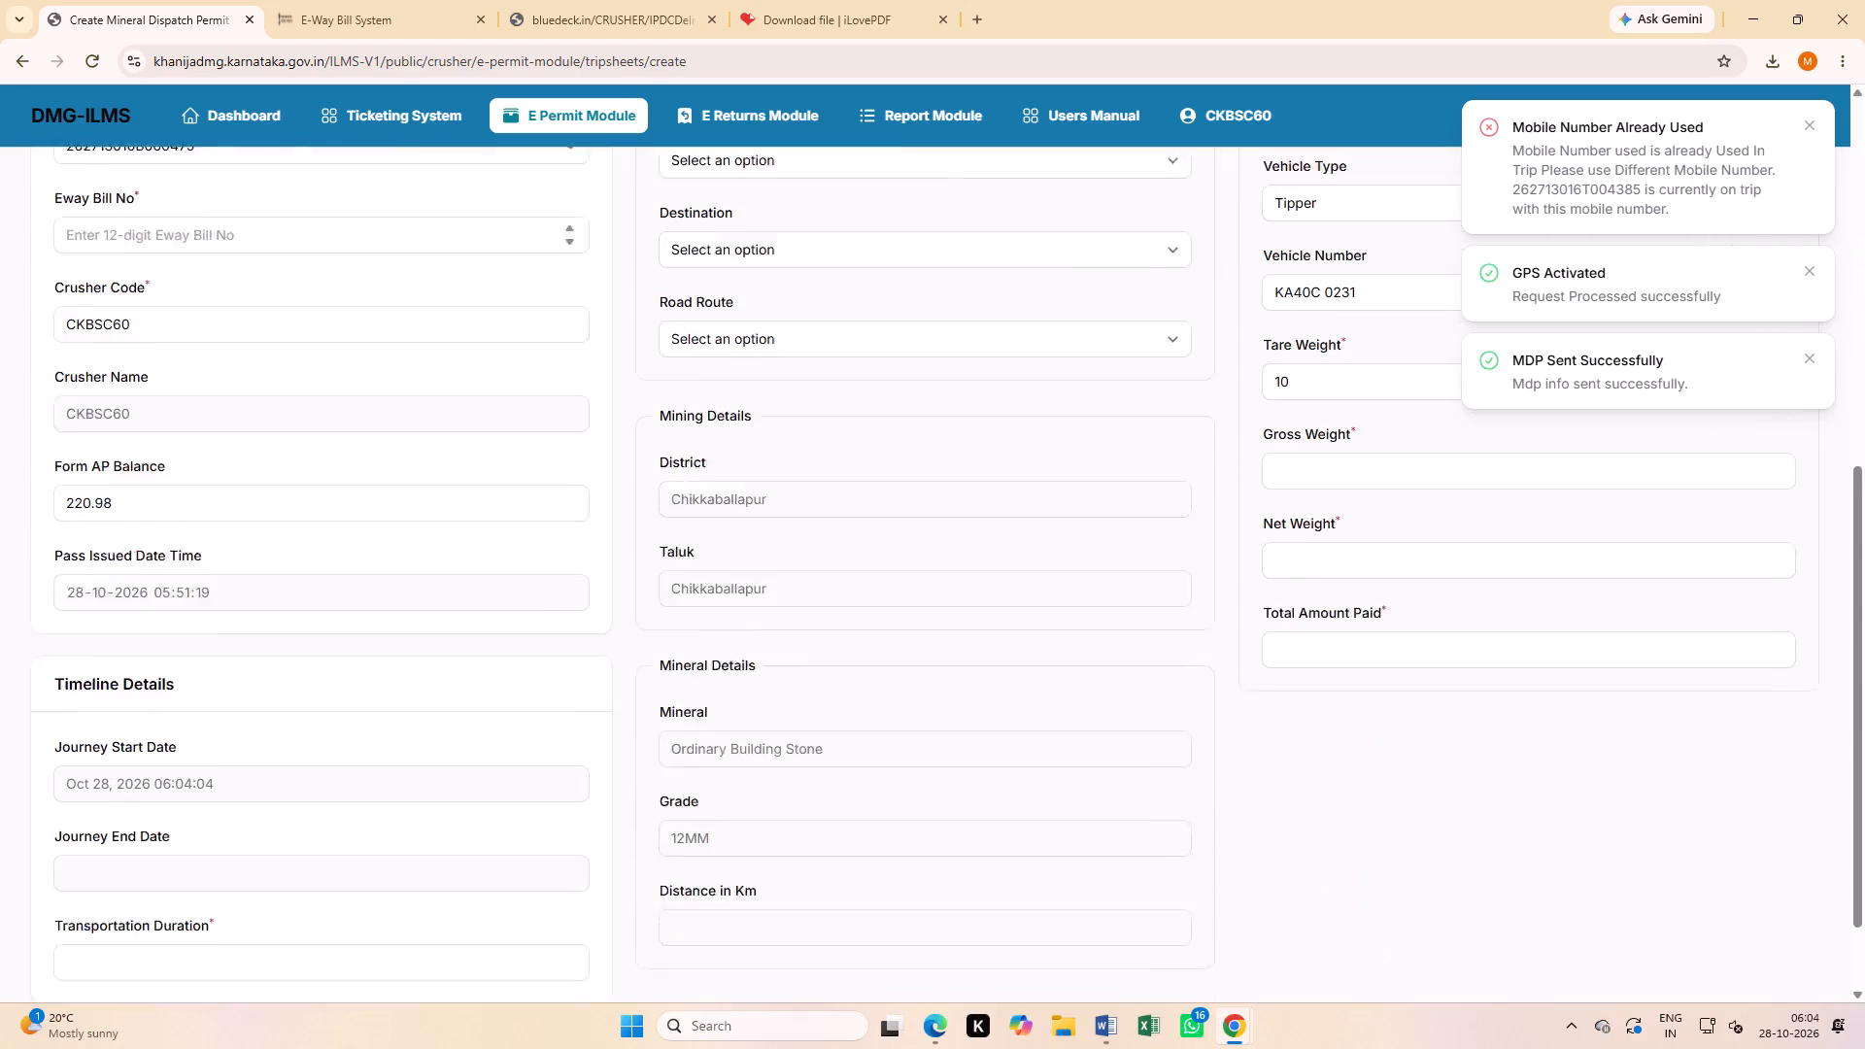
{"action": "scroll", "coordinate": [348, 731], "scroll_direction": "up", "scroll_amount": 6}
{"action": "left_click", "coordinate": [329, 673]}
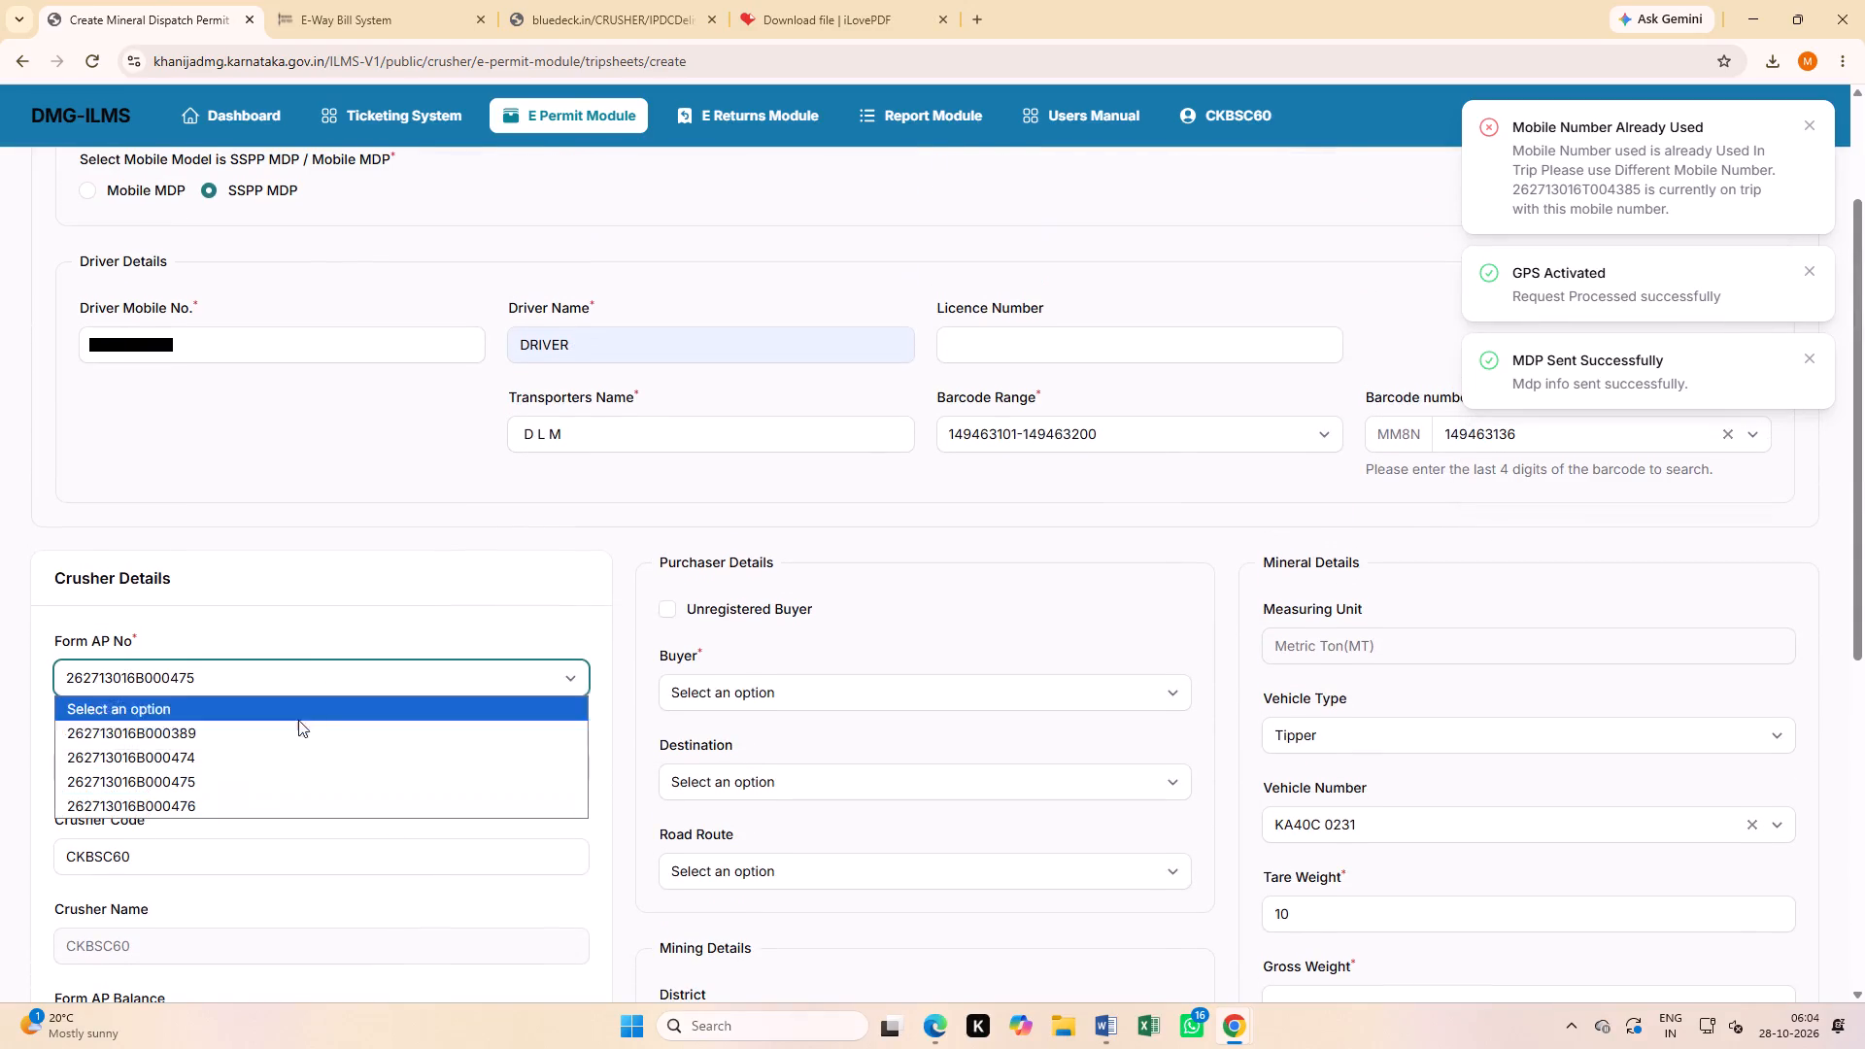
{"action": "left_click", "coordinate": [277, 753]}
{"action": "left_click", "coordinate": [288, 728]}
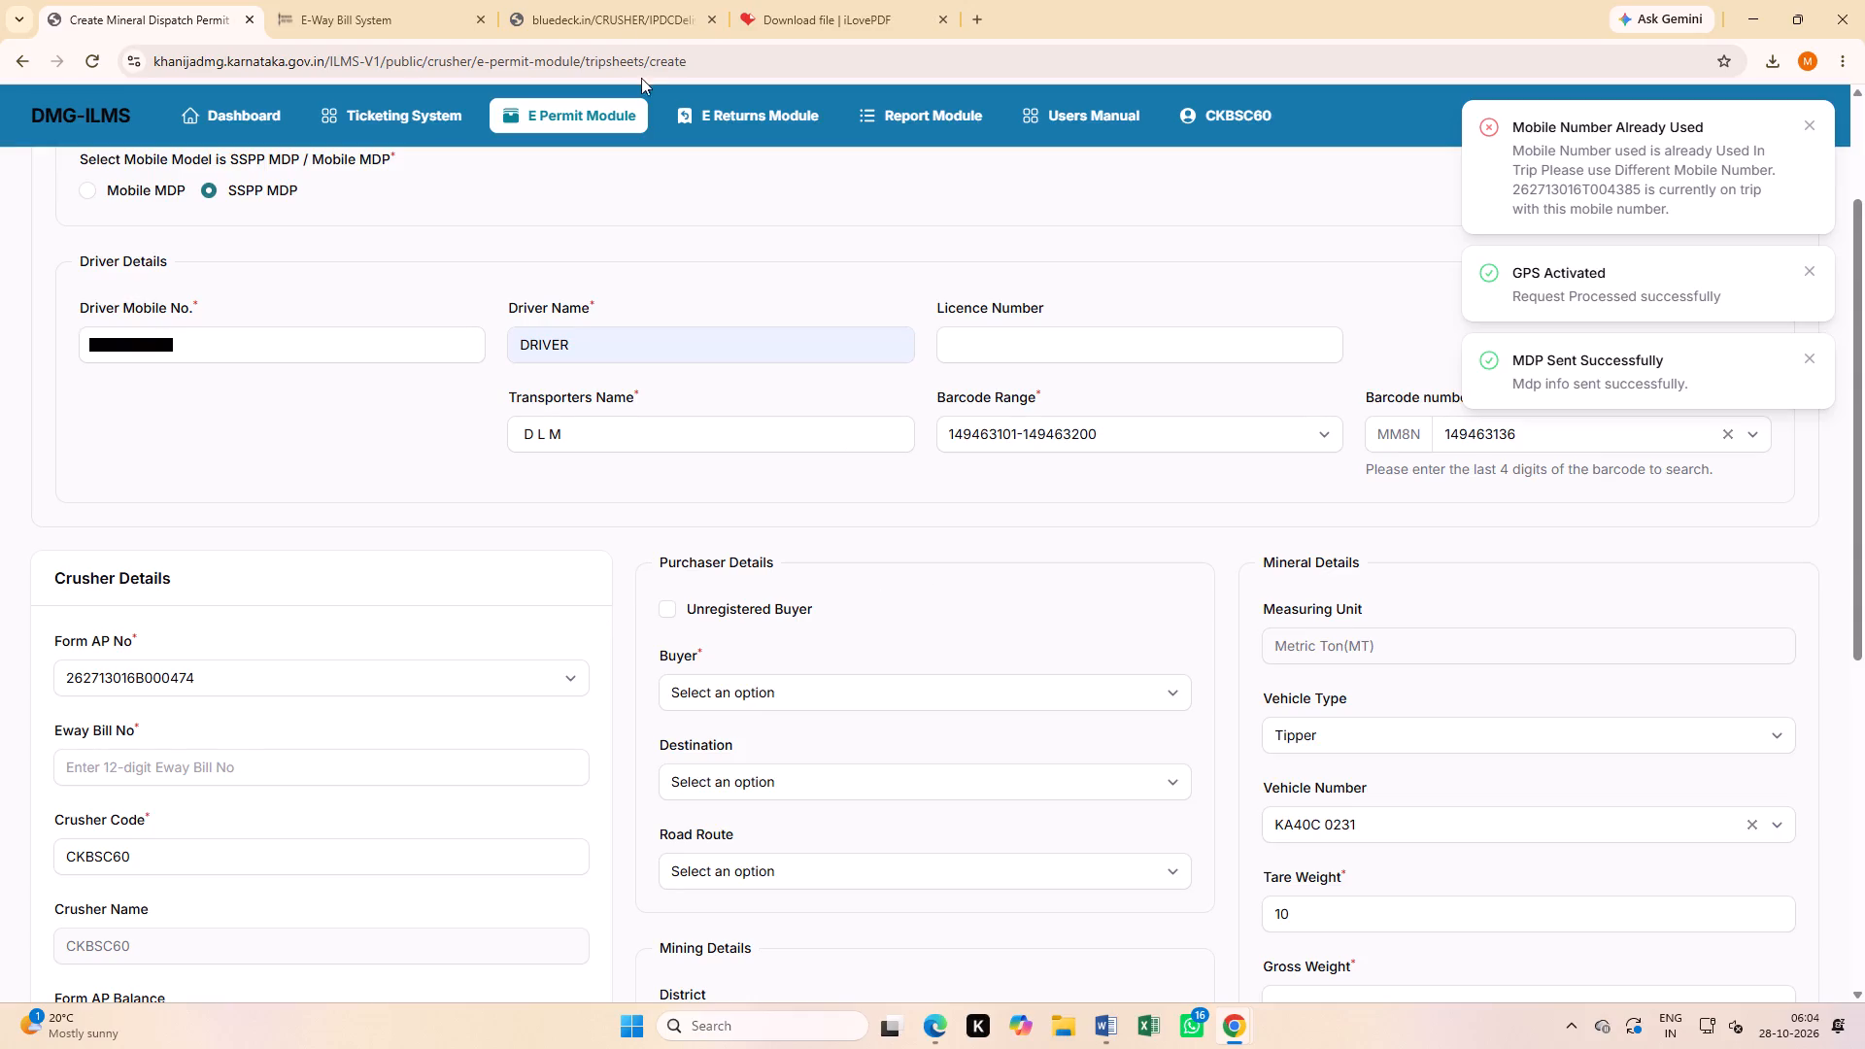
Copy the GSTIN of customer SRI VARI TRANSPORTS from delivery challan PDC6536.
{"action": "left_click", "coordinate": [620, 13]}
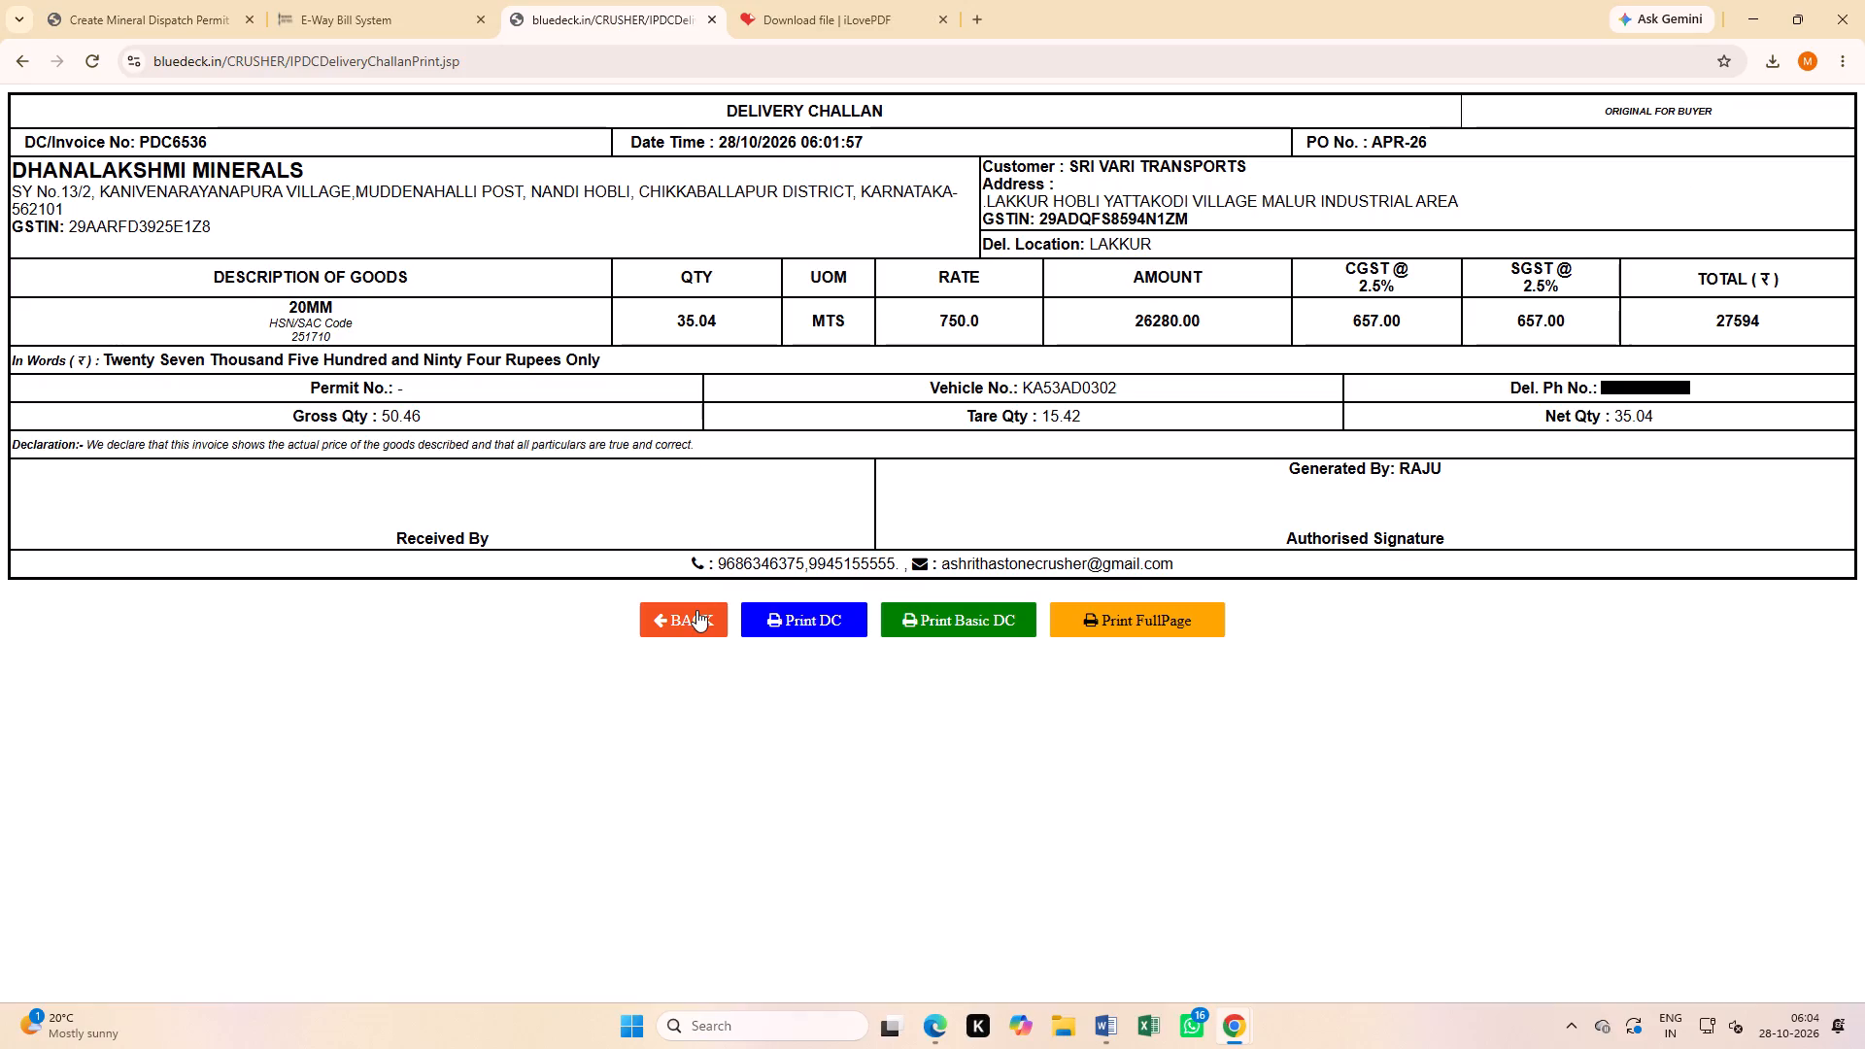
{"action": "double_click", "coordinate": [1092, 220]}
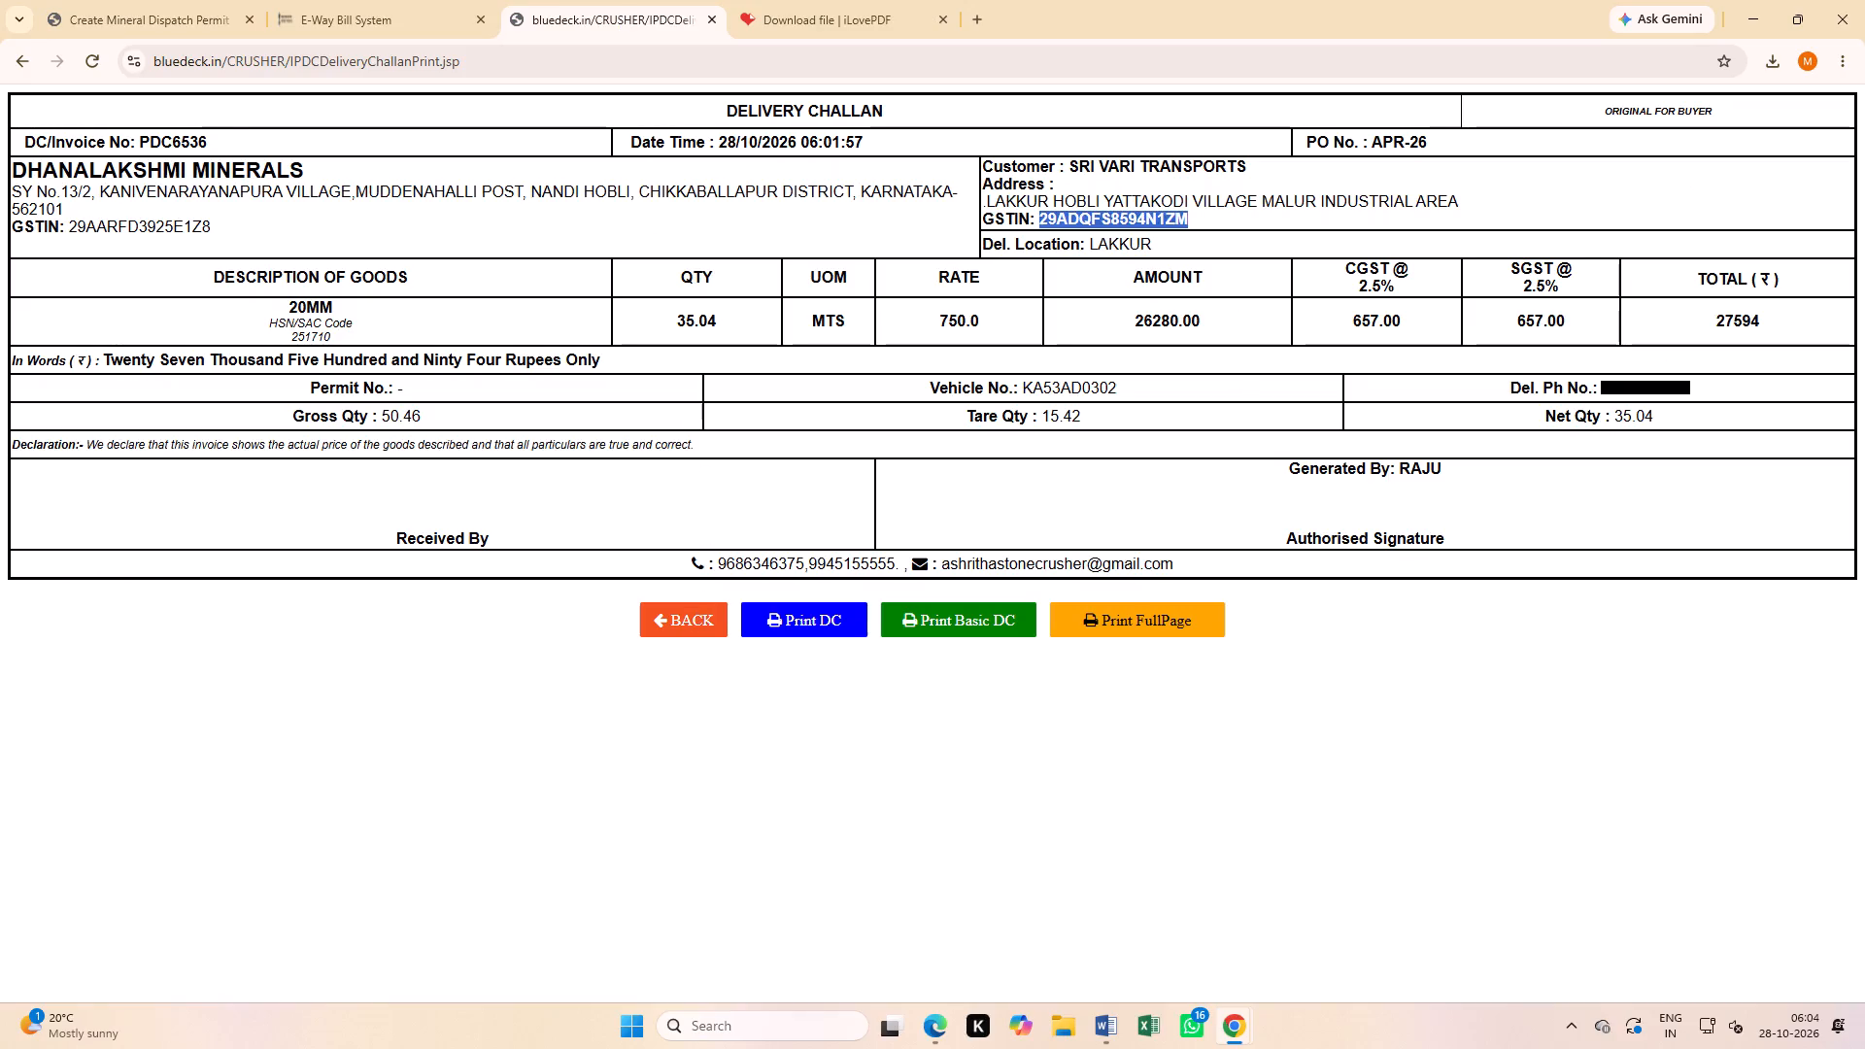
{"action": "key", "text": "ctrl+c"}
{"action": "left_click", "coordinate": [693, 623]}
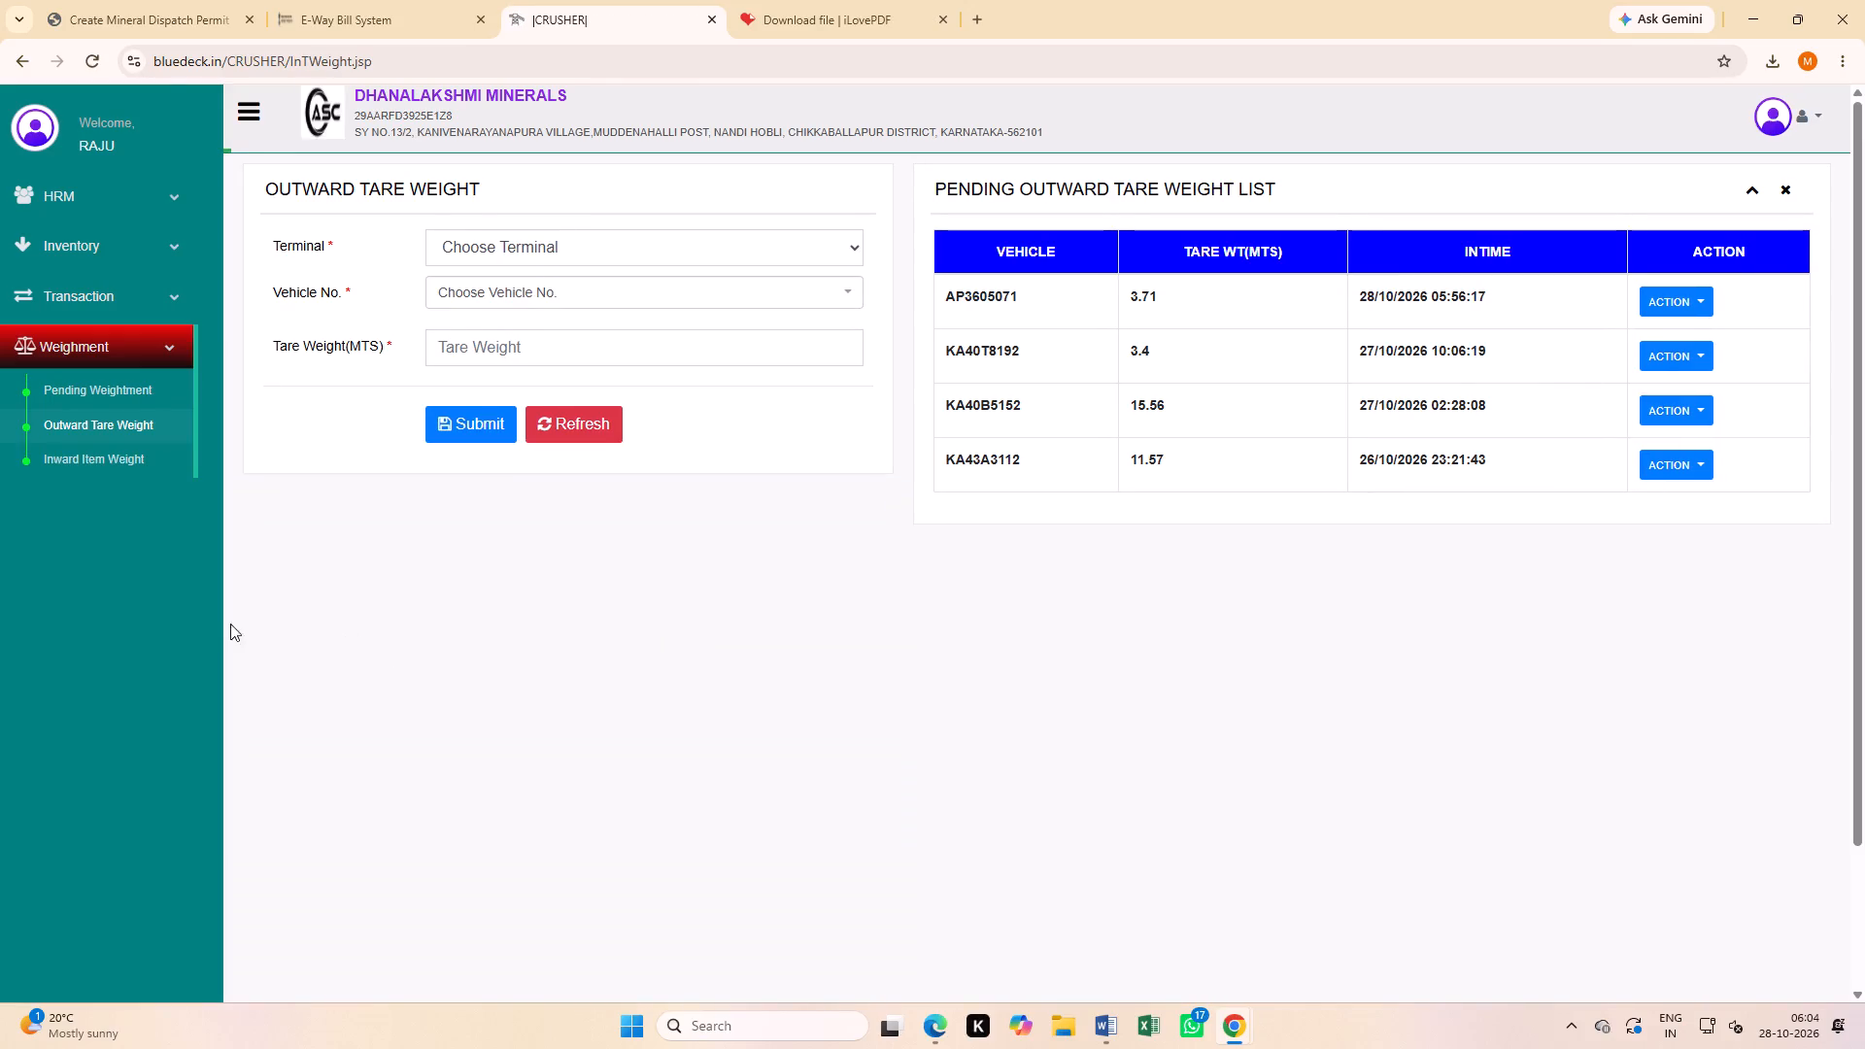
{"action": "left_click", "coordinate": [120, 473]}
{"action": "left_click", "coordinate": [513, 249]}
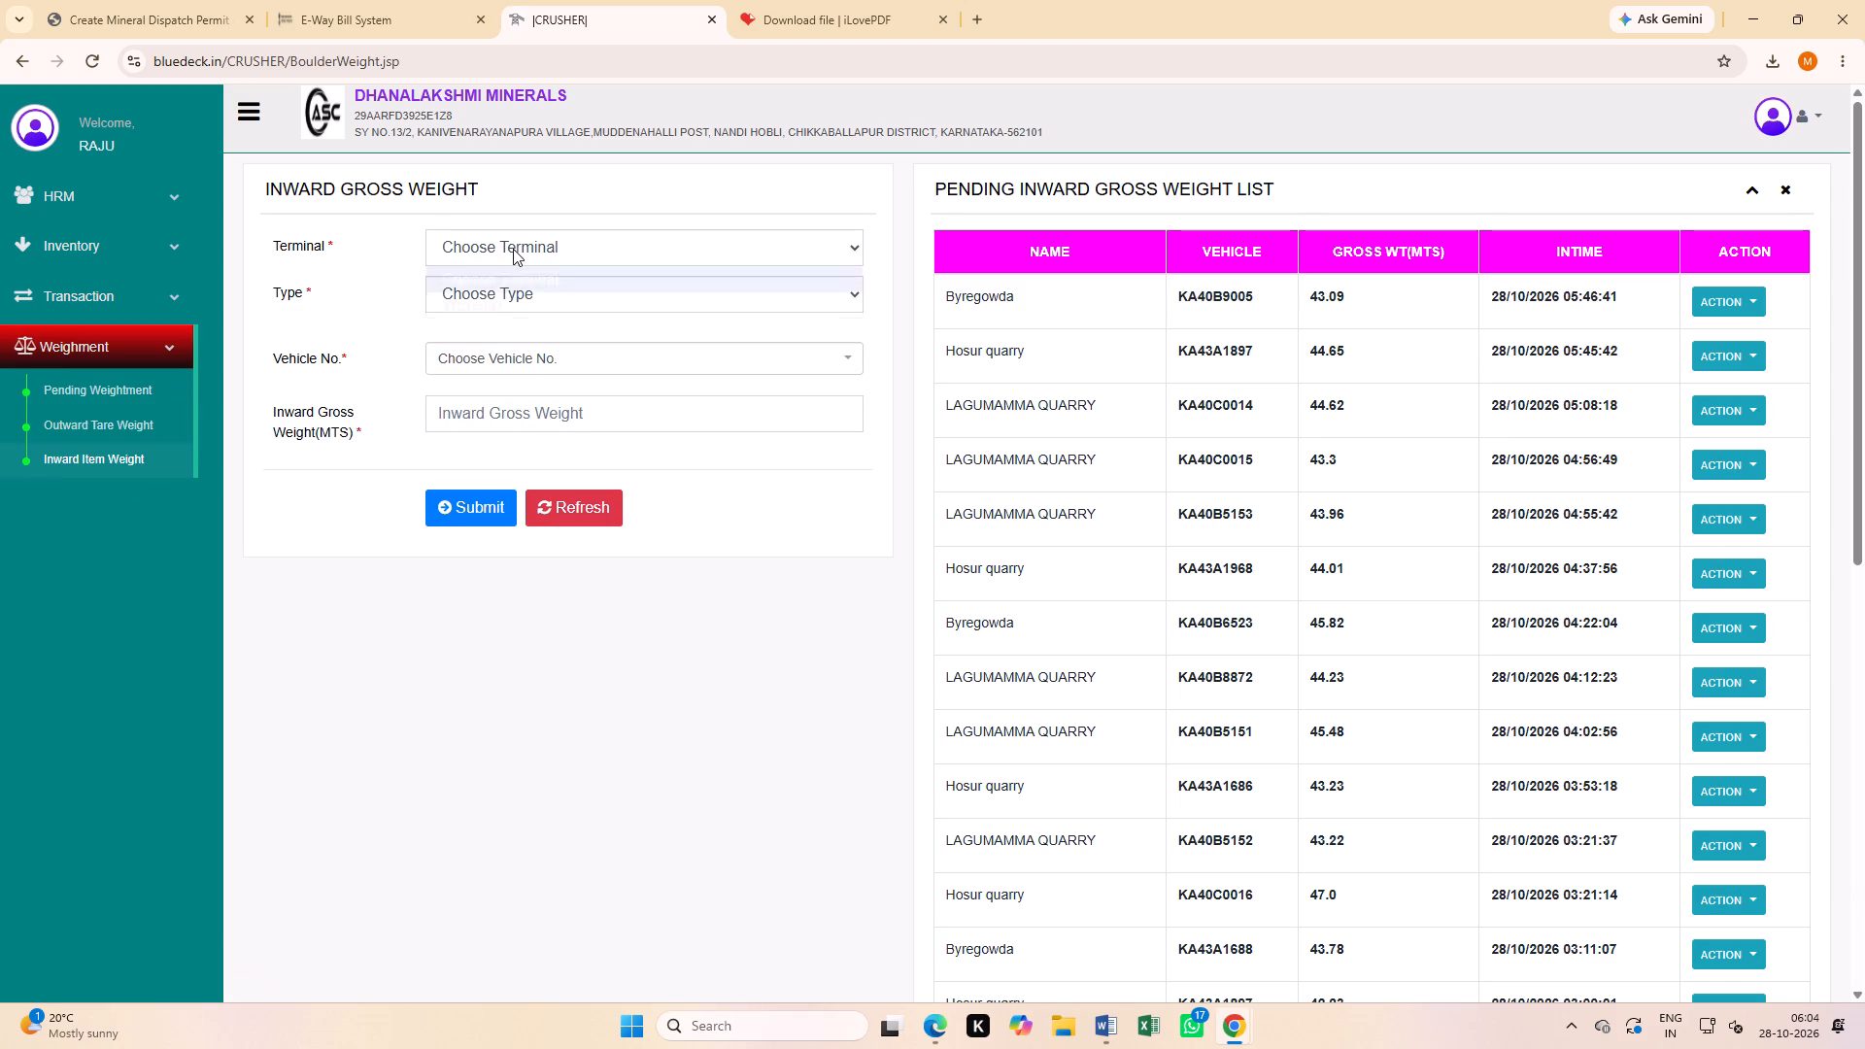
{"action": "left_click", "coordinate": [514, 306]}
{"action": "left_click", "coordinate": [514, 282]}
{"action": "double_click", "coordinate": [501, 349]}
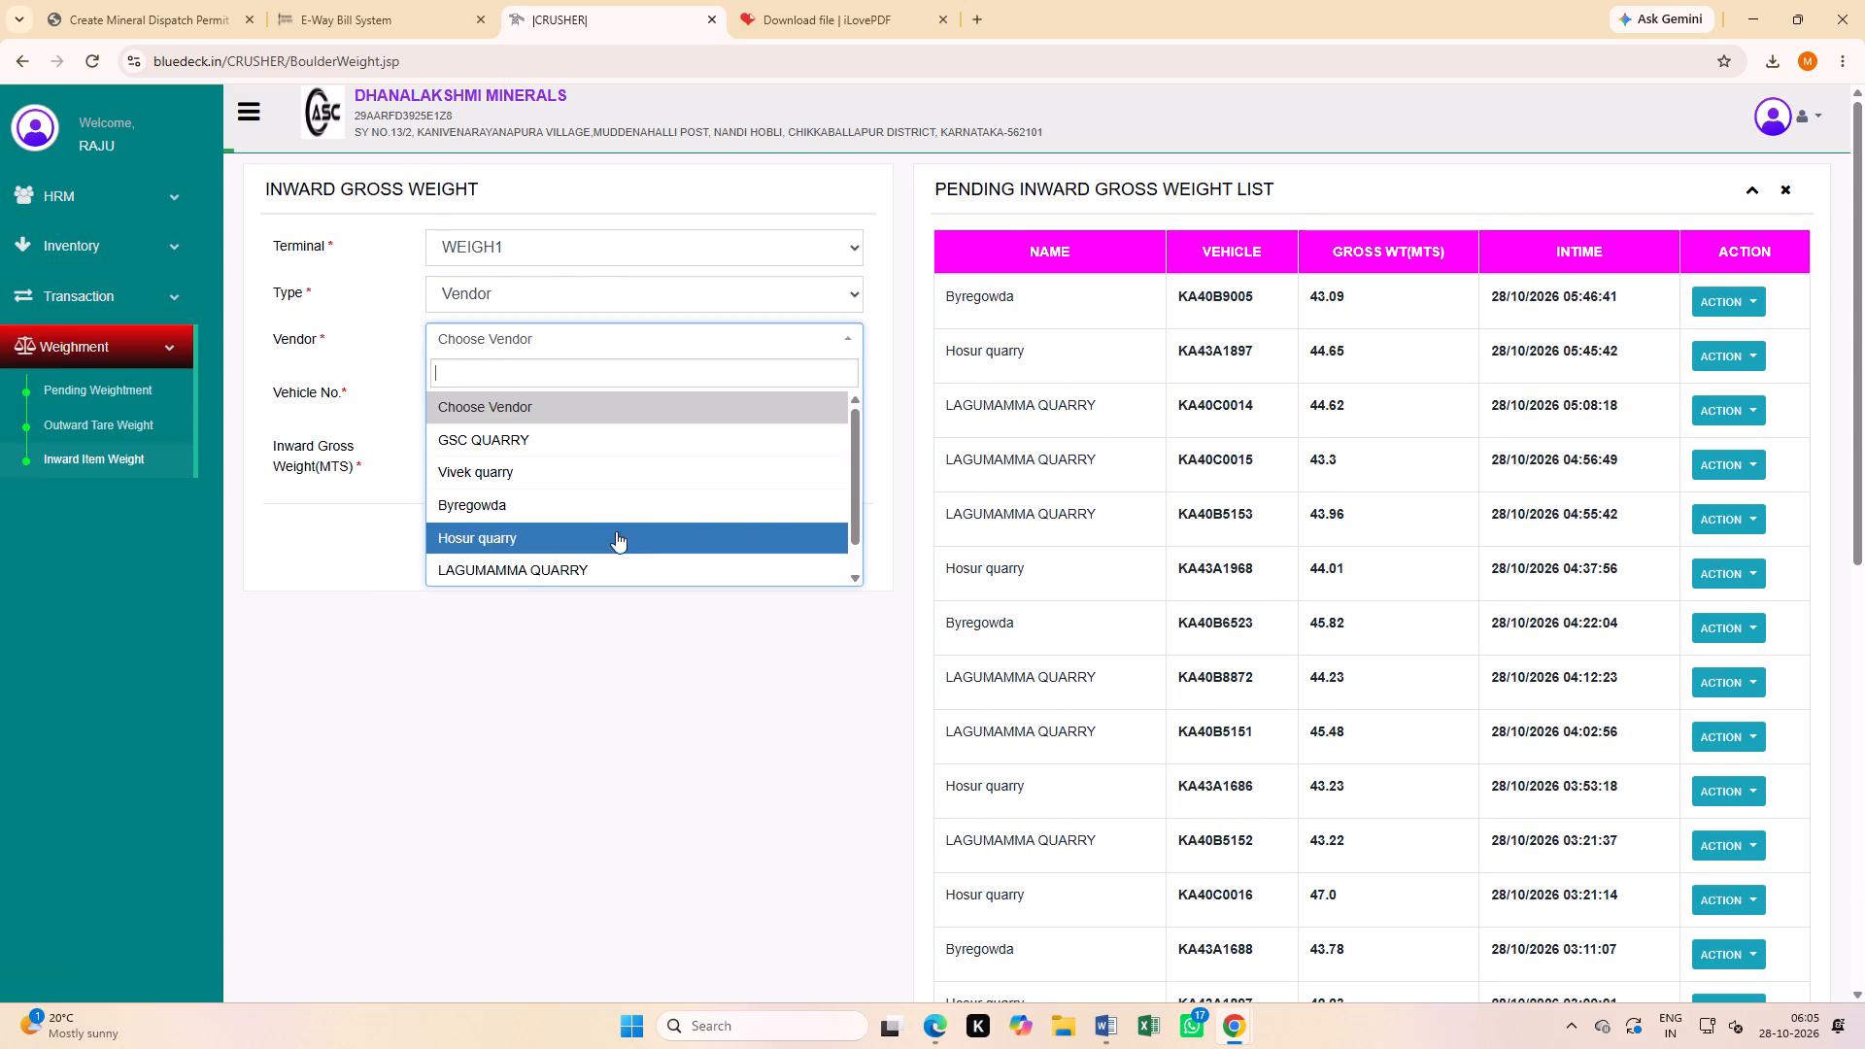
{"action": "left_click", "coordinate": [575, 539]}
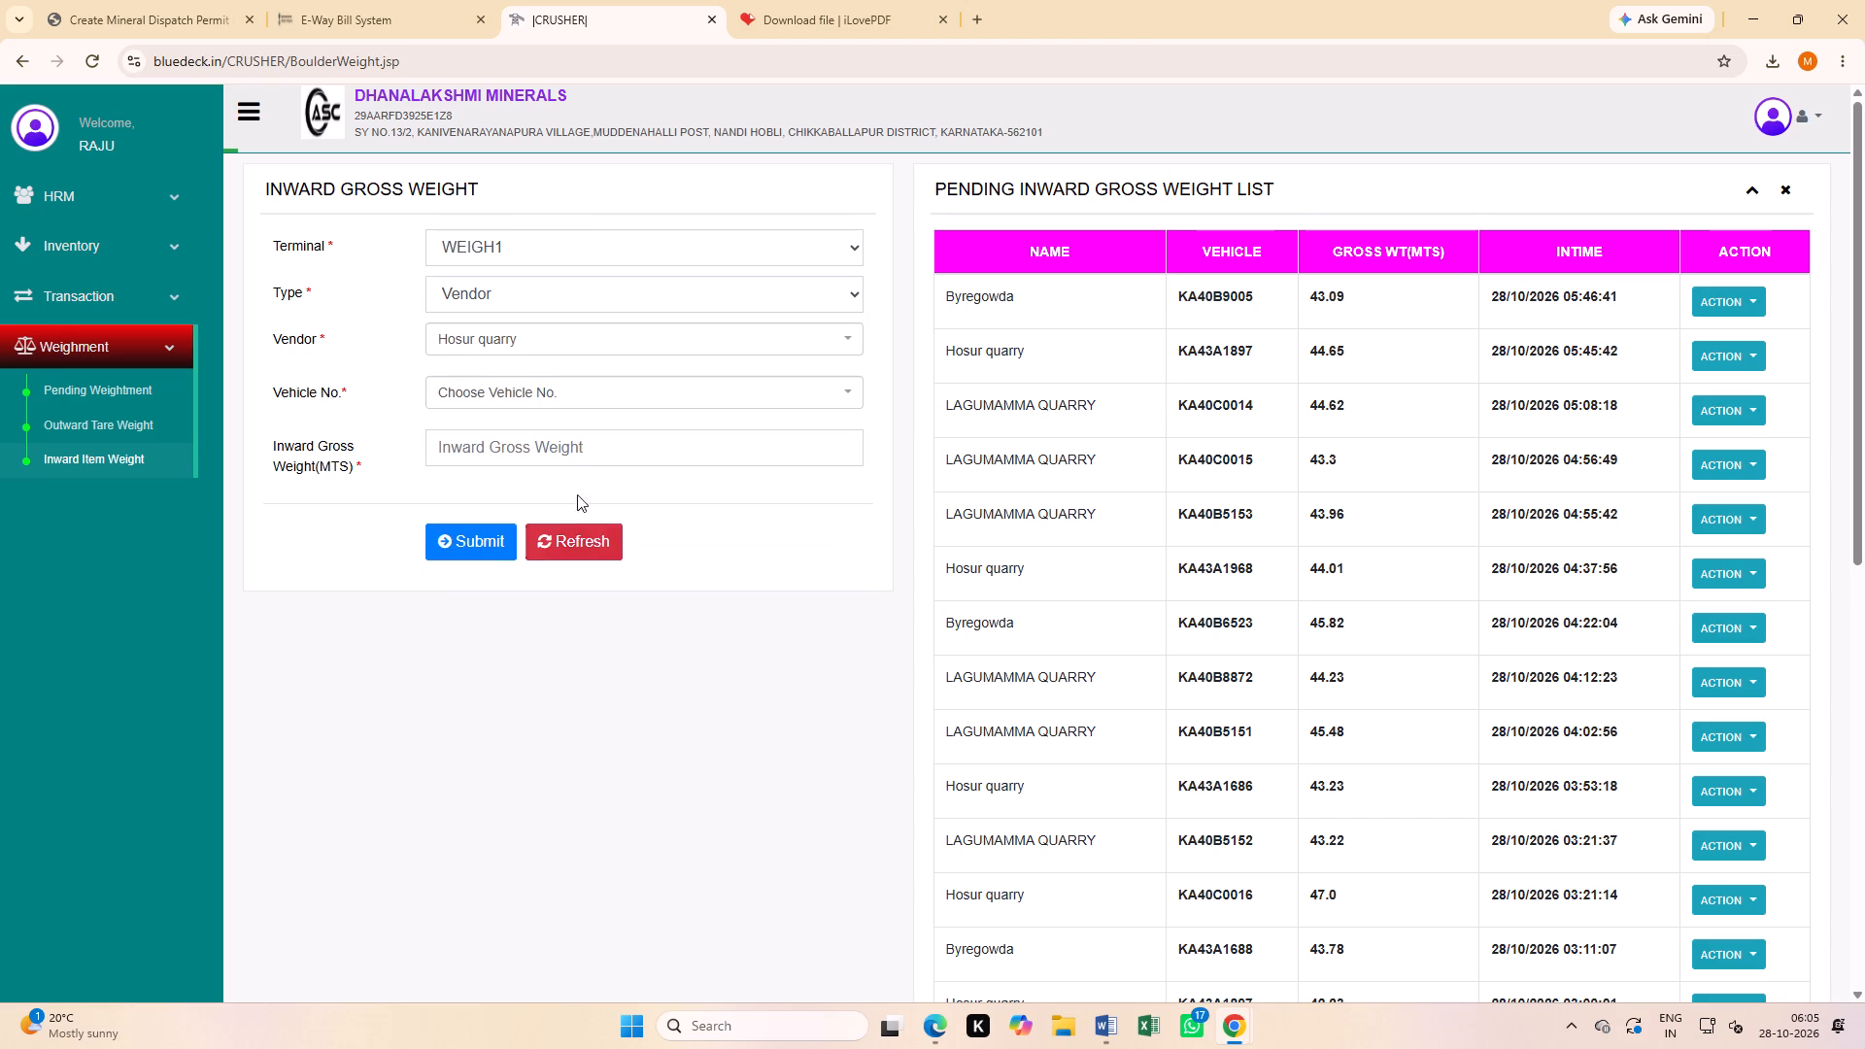
{"action": "left_click", "coordinate": [577, 377]}
{"action": "type", "text": "0016"}
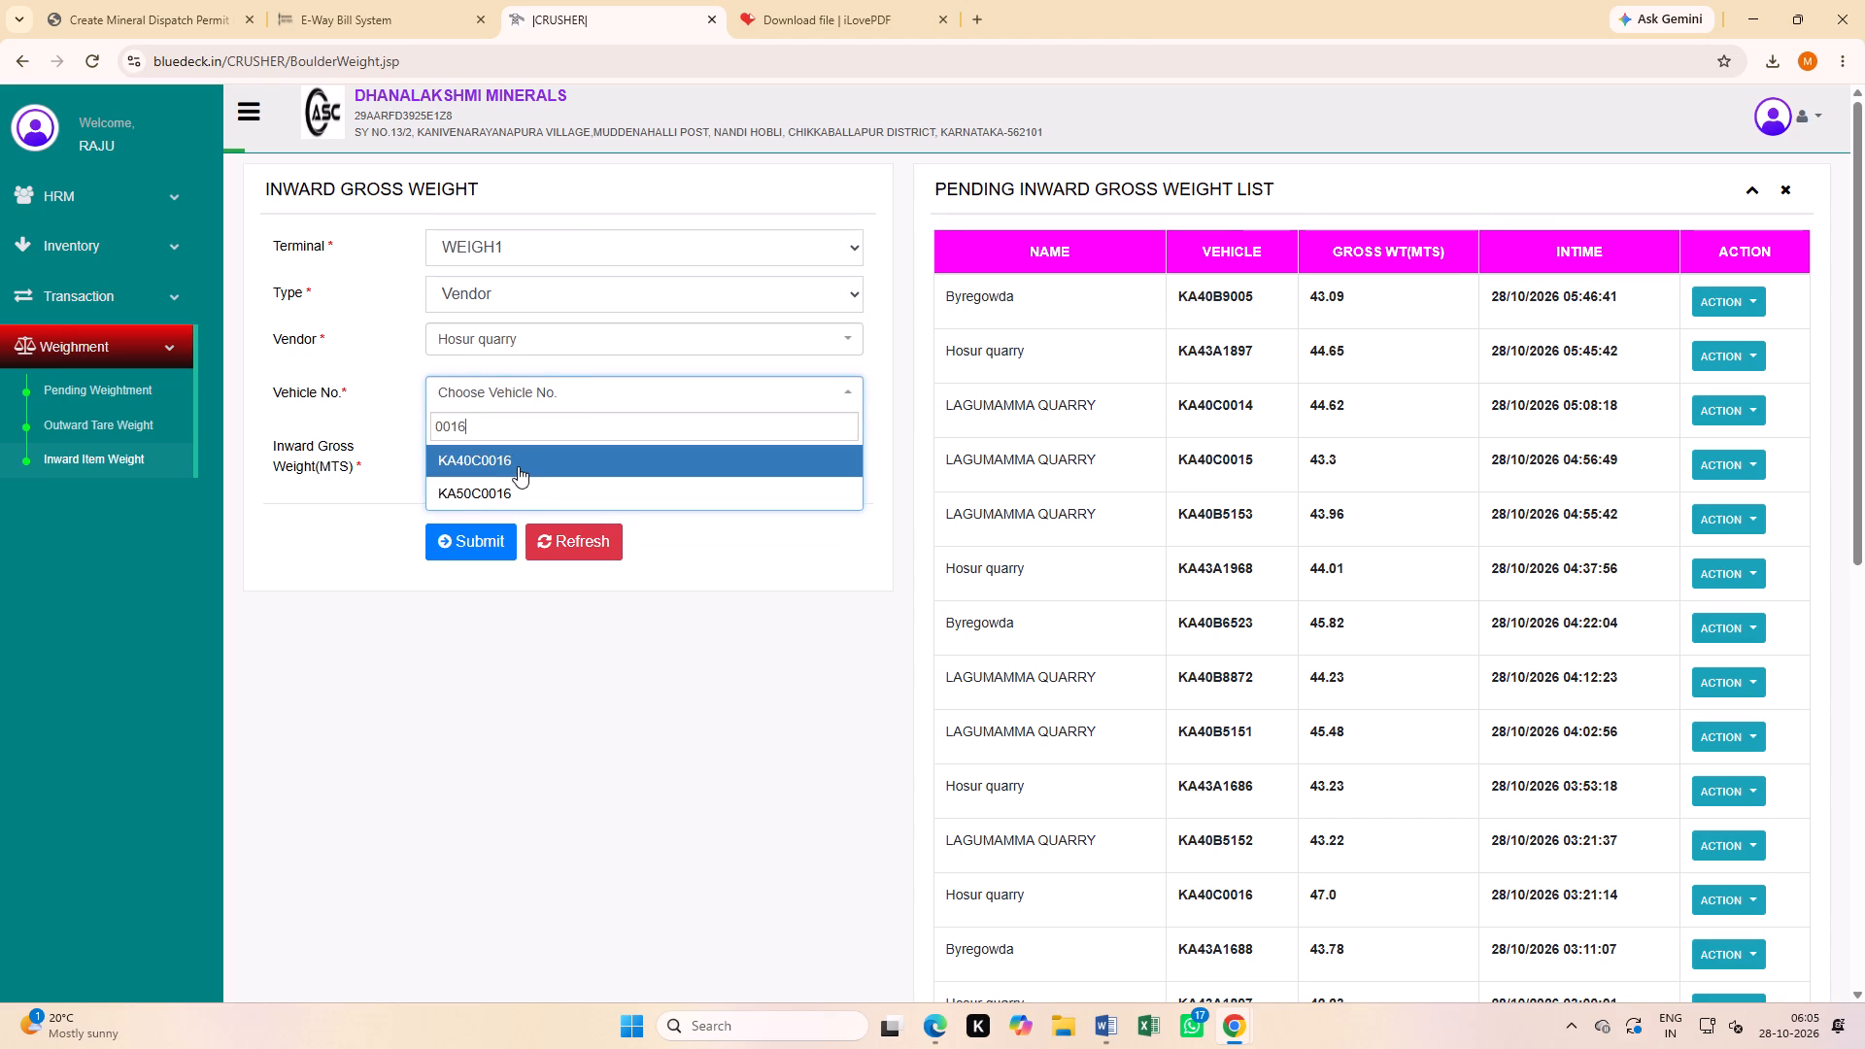
{"action": "left_click", "coordinate": [518, 466]}
{"action": "left_click", "coordinate": [505, 462]}
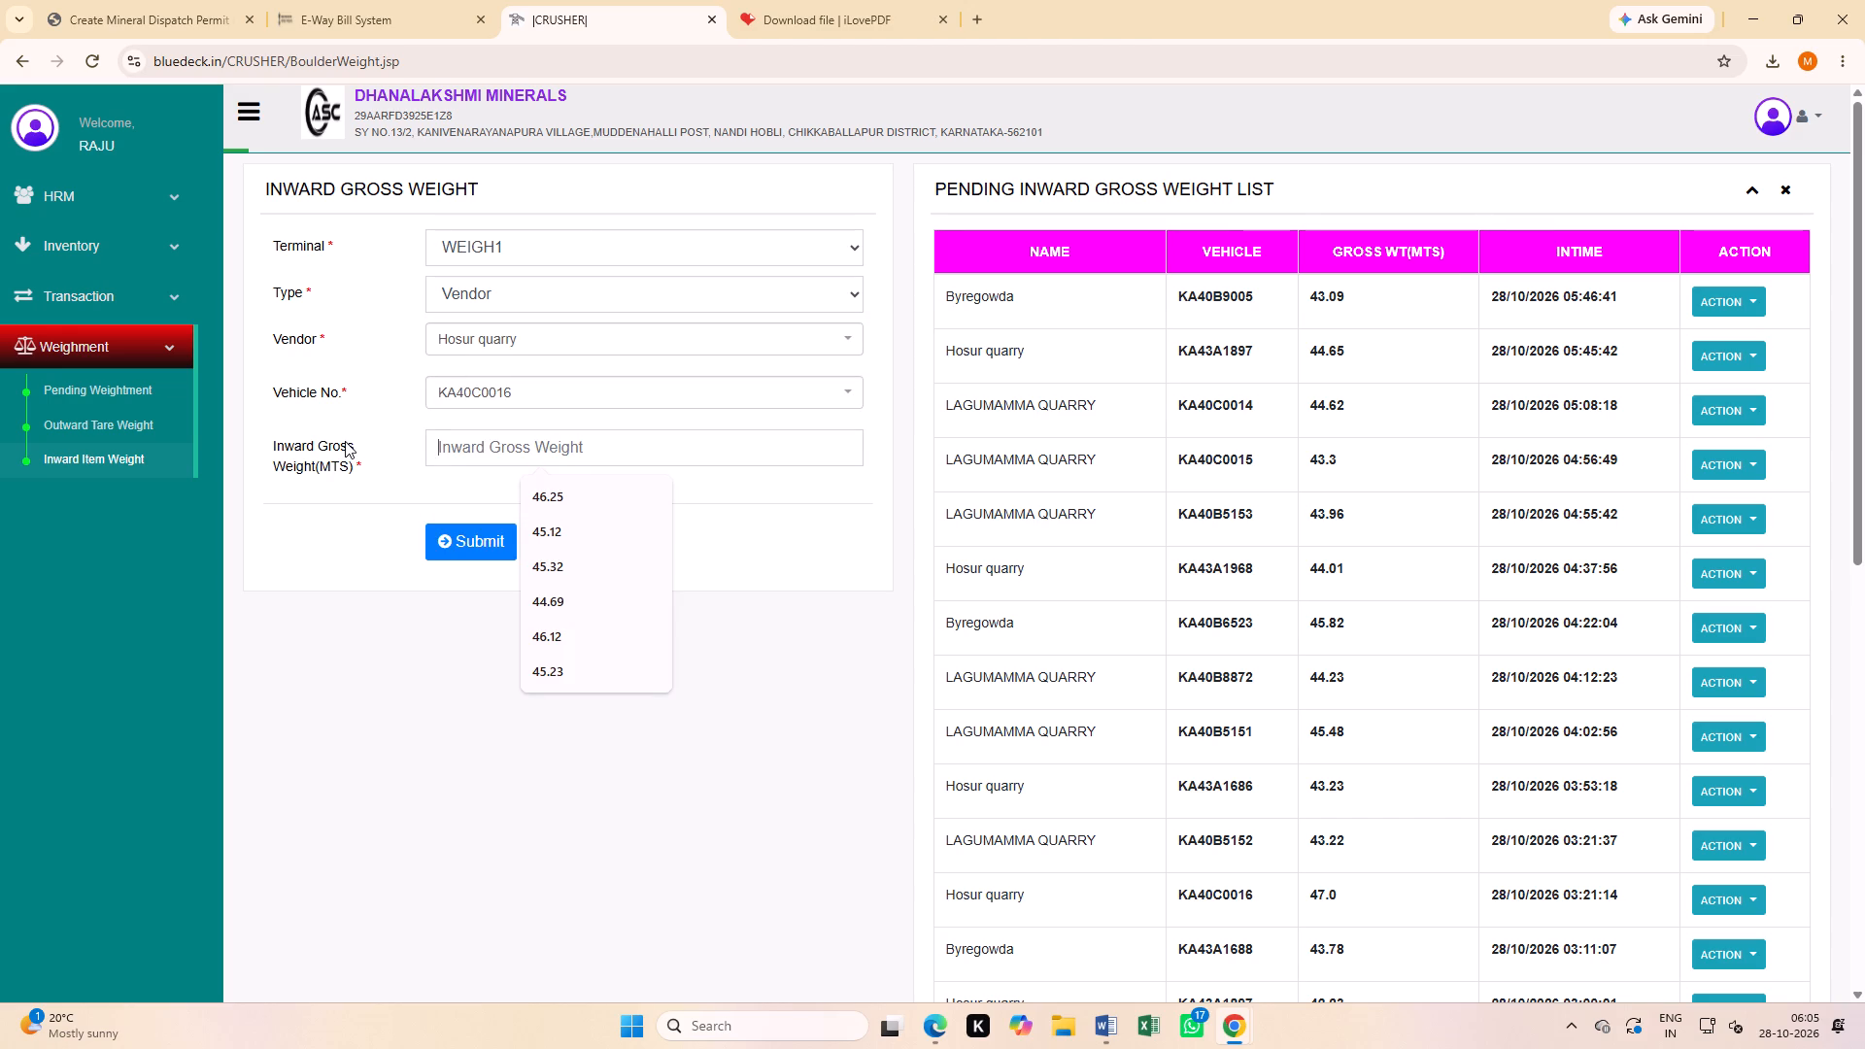
{"action": "type", "text": "47.51"}
{"action": "left_click", "coordinate": [471, 542]}
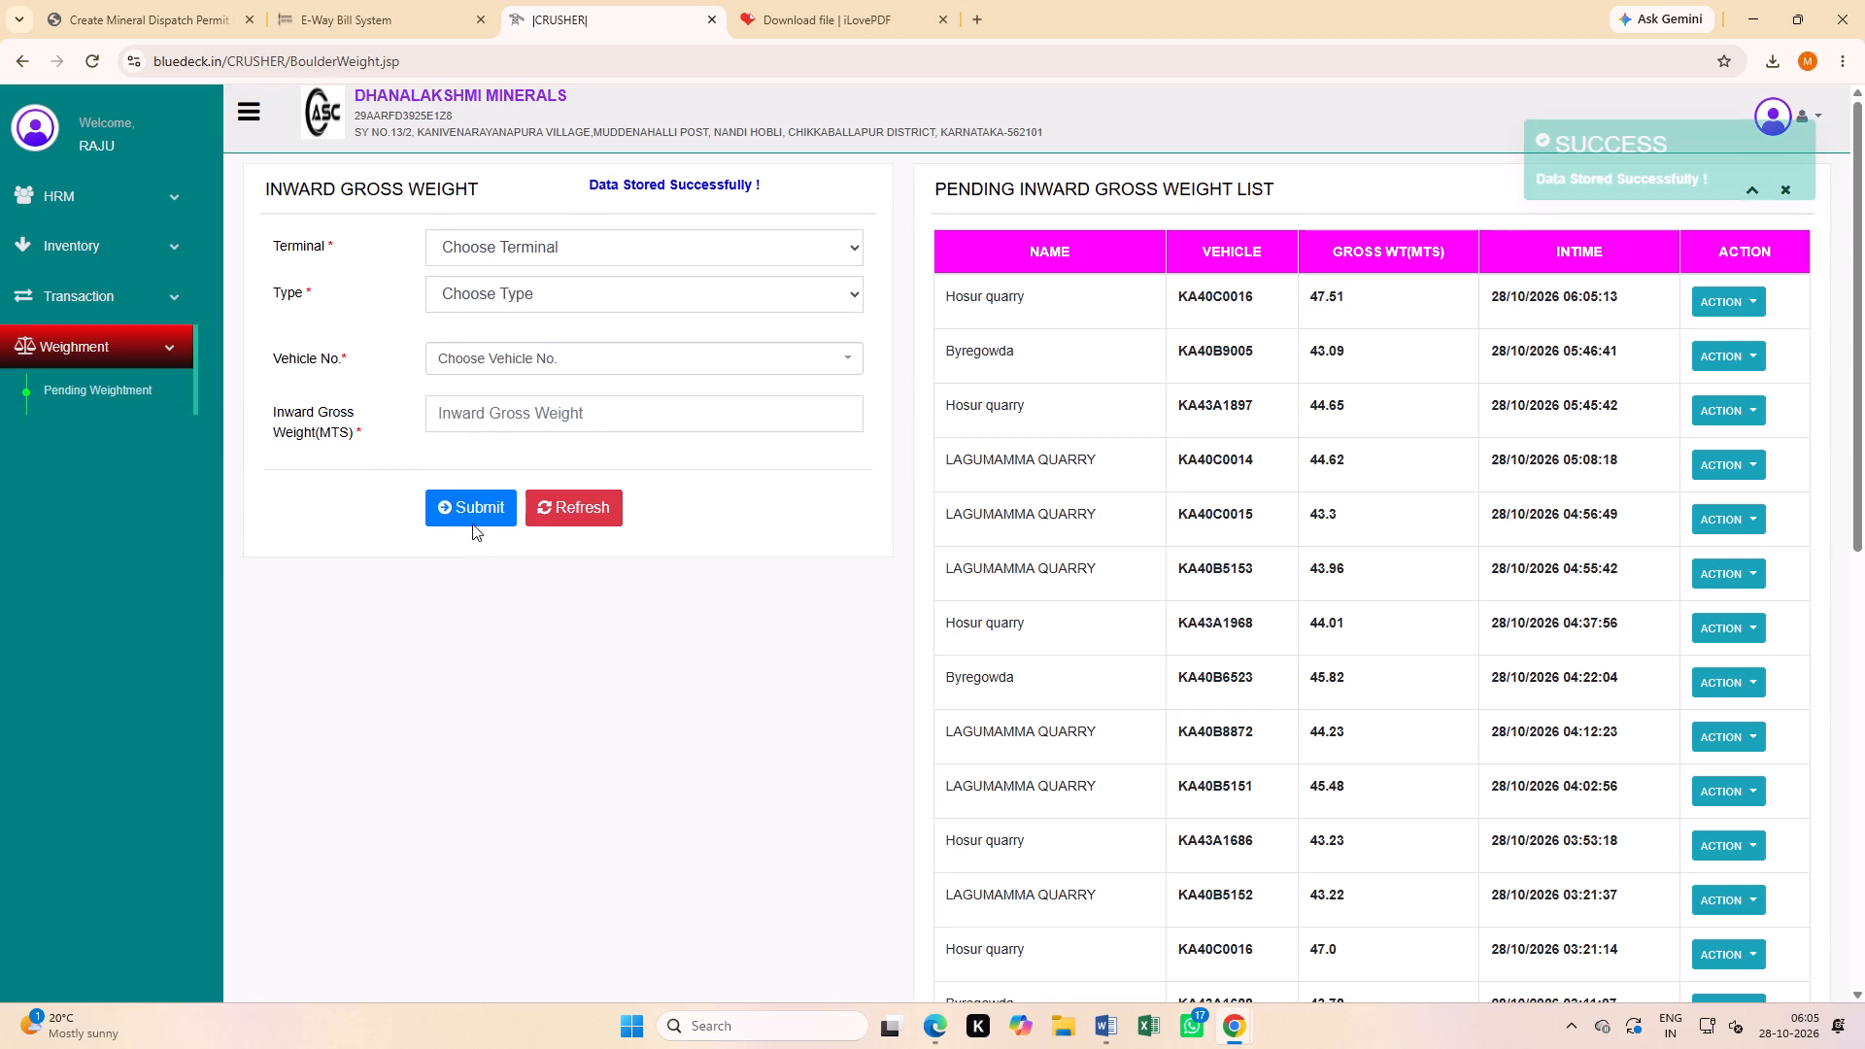
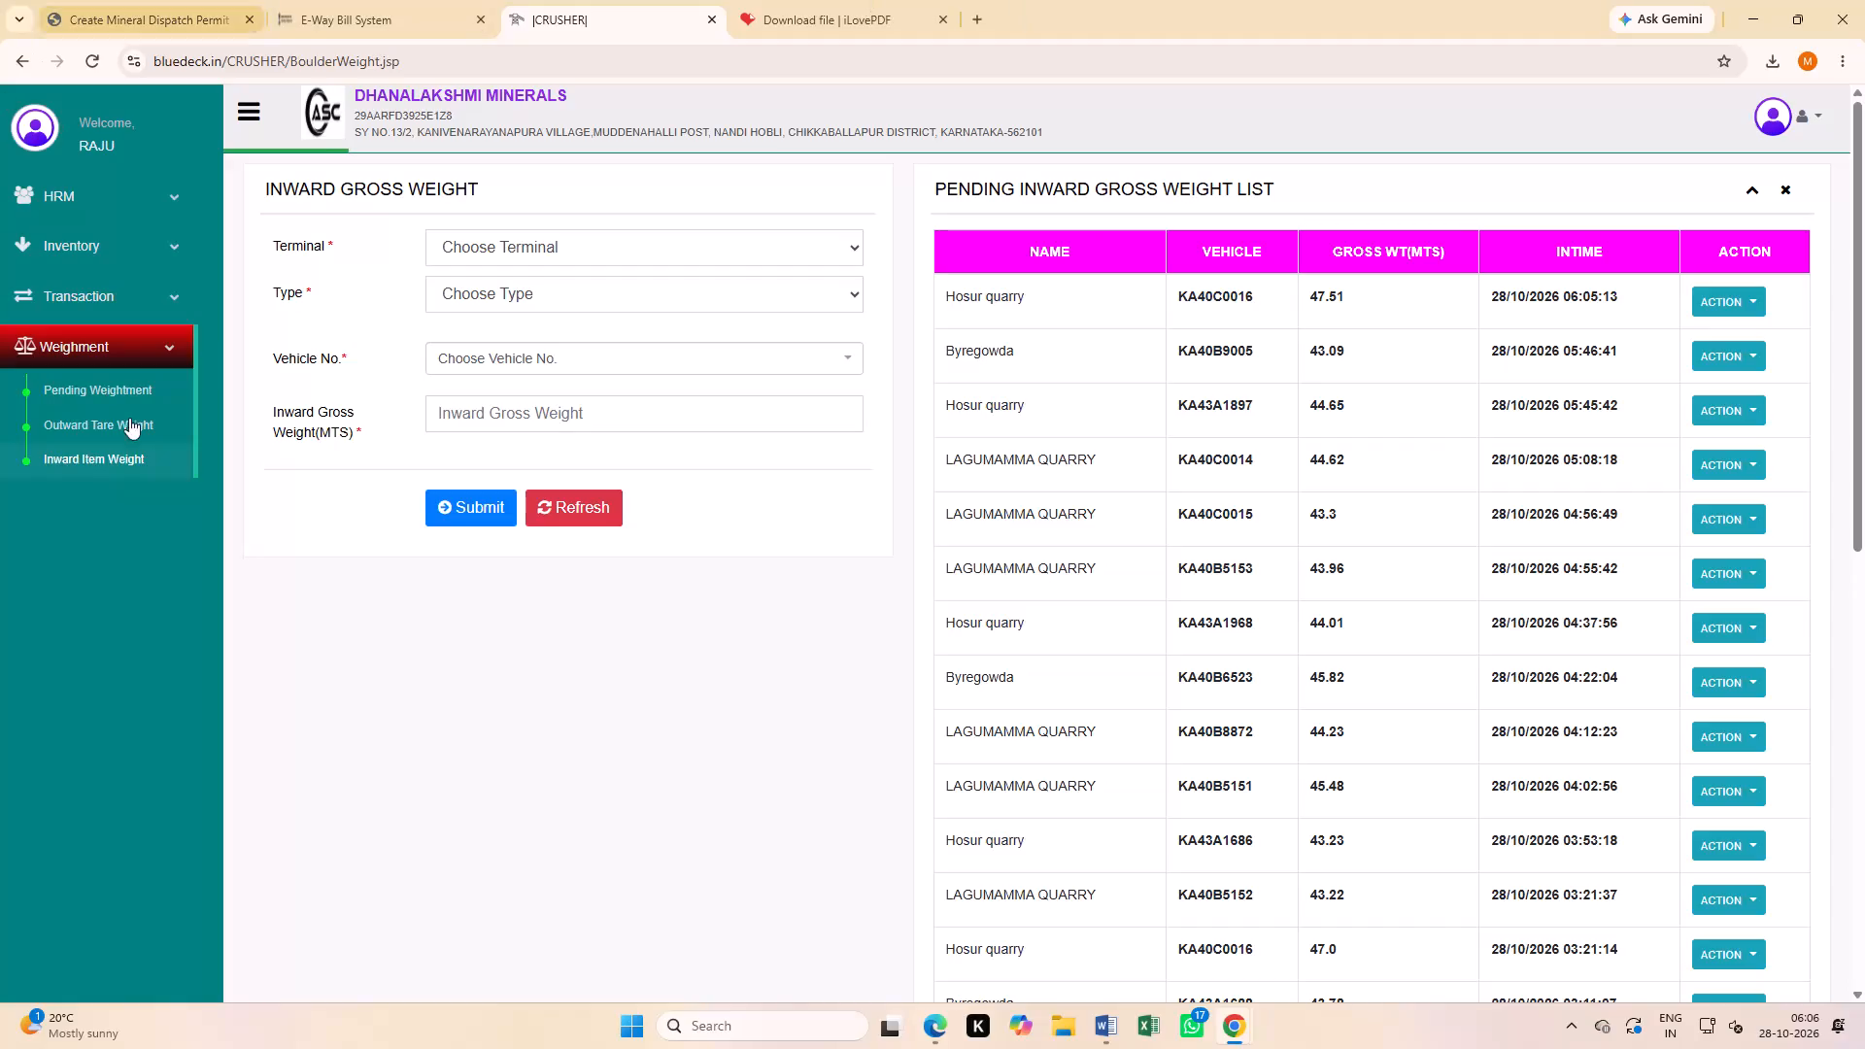
{"action": "left_click", "coordinate": [135, 421]}
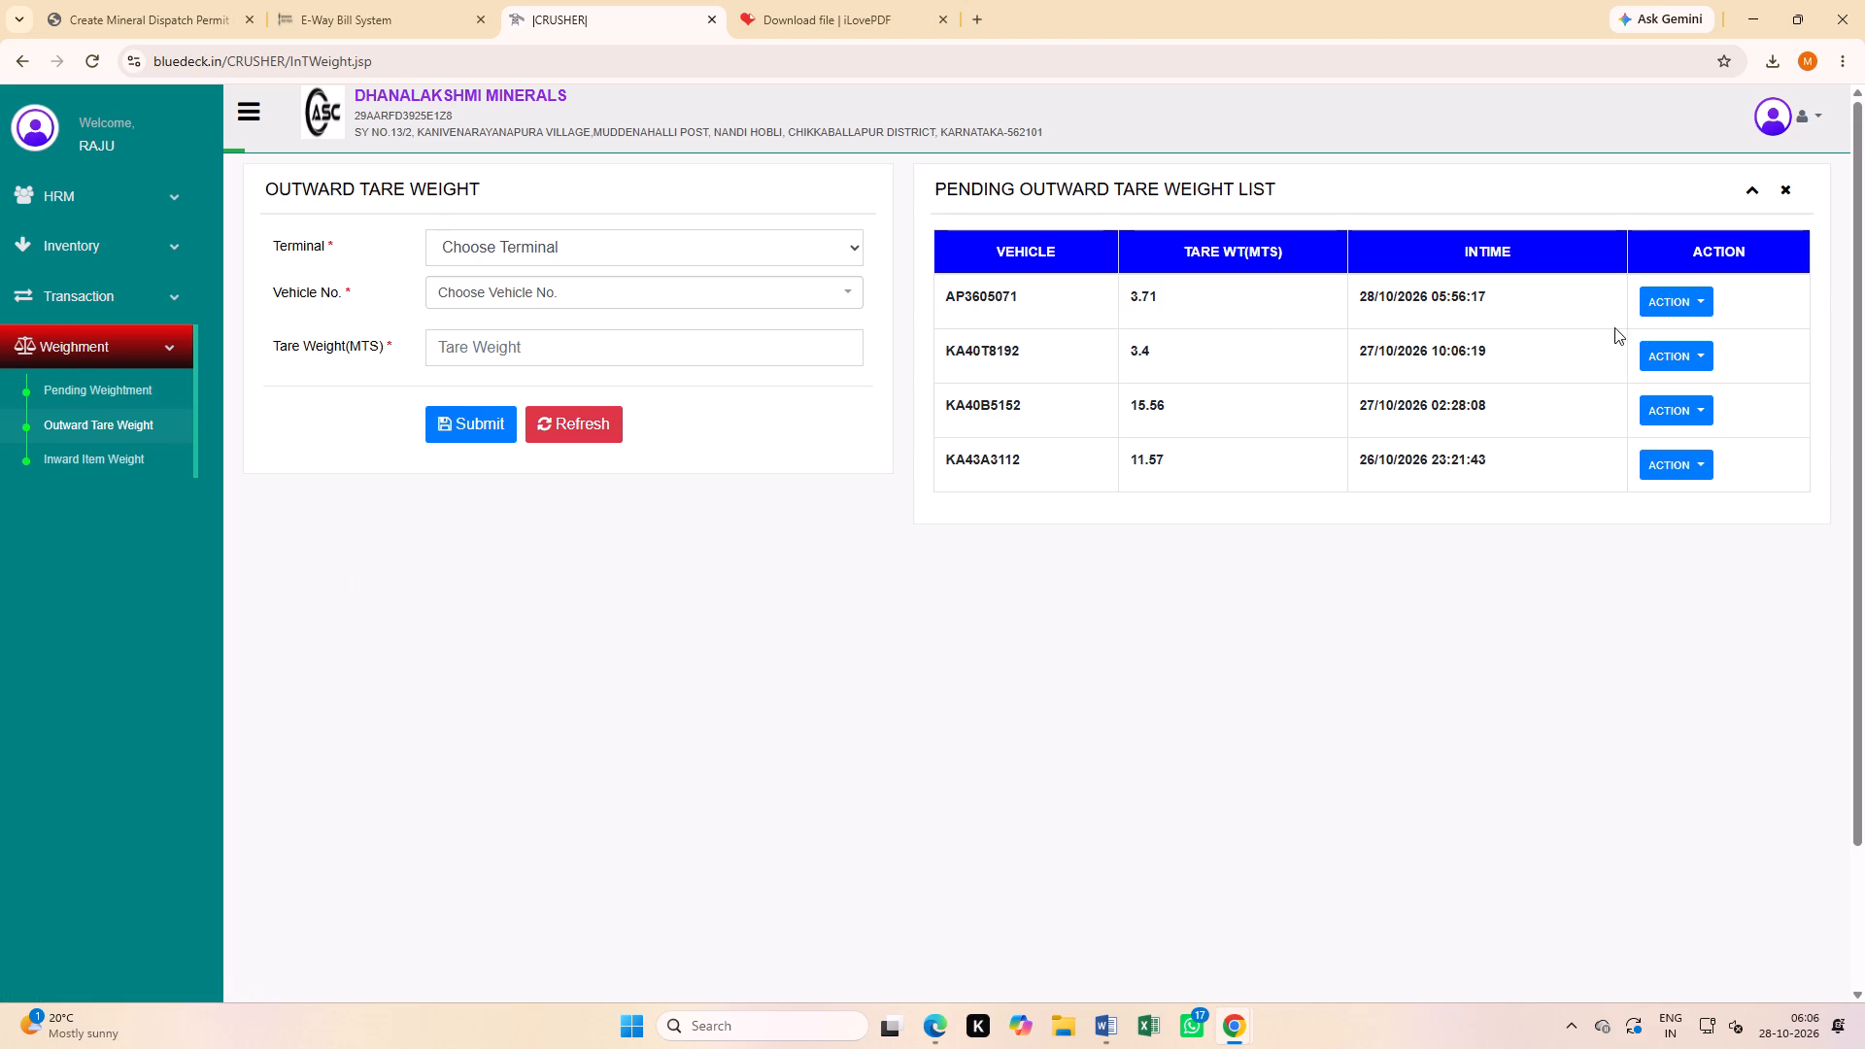
{"action": "left_click", "coordinate": [1671, 292]}
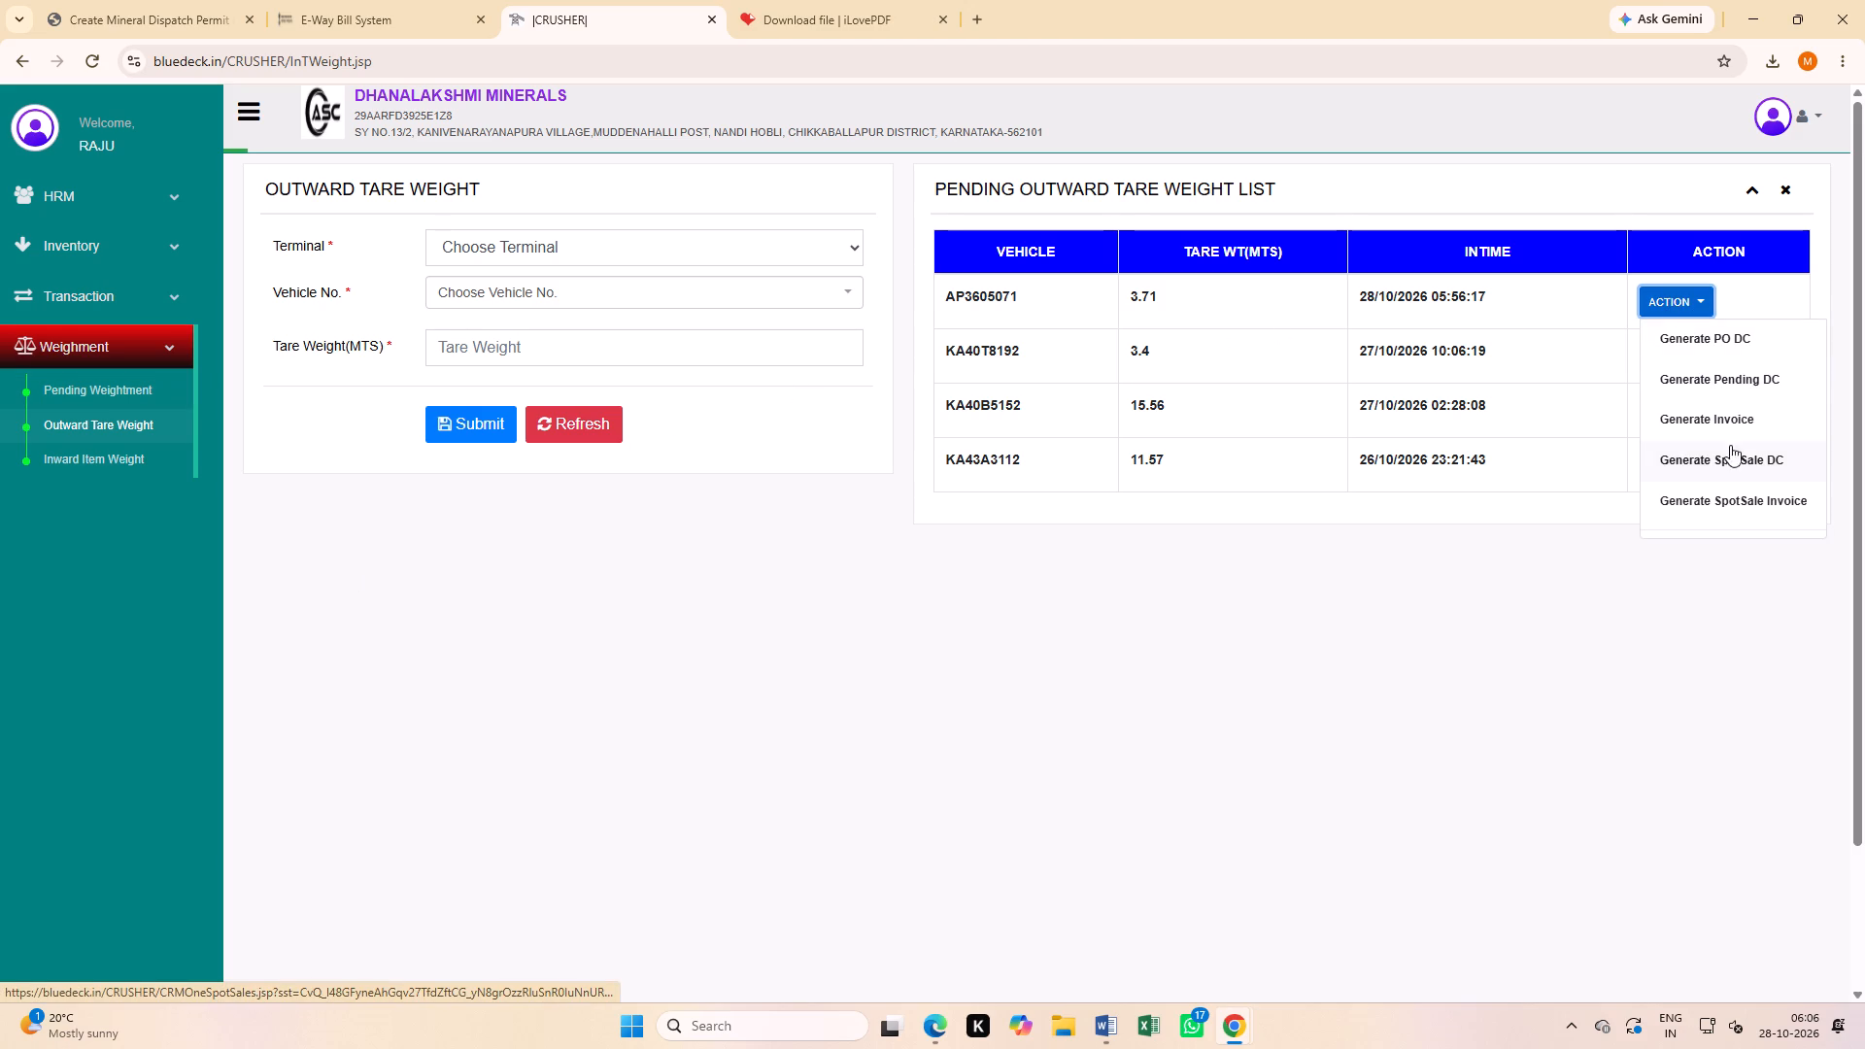
{"action": "left_click", "coordinate": [1731, 457]}
{"action": "left_click", "coordinate": [1137, 251]}
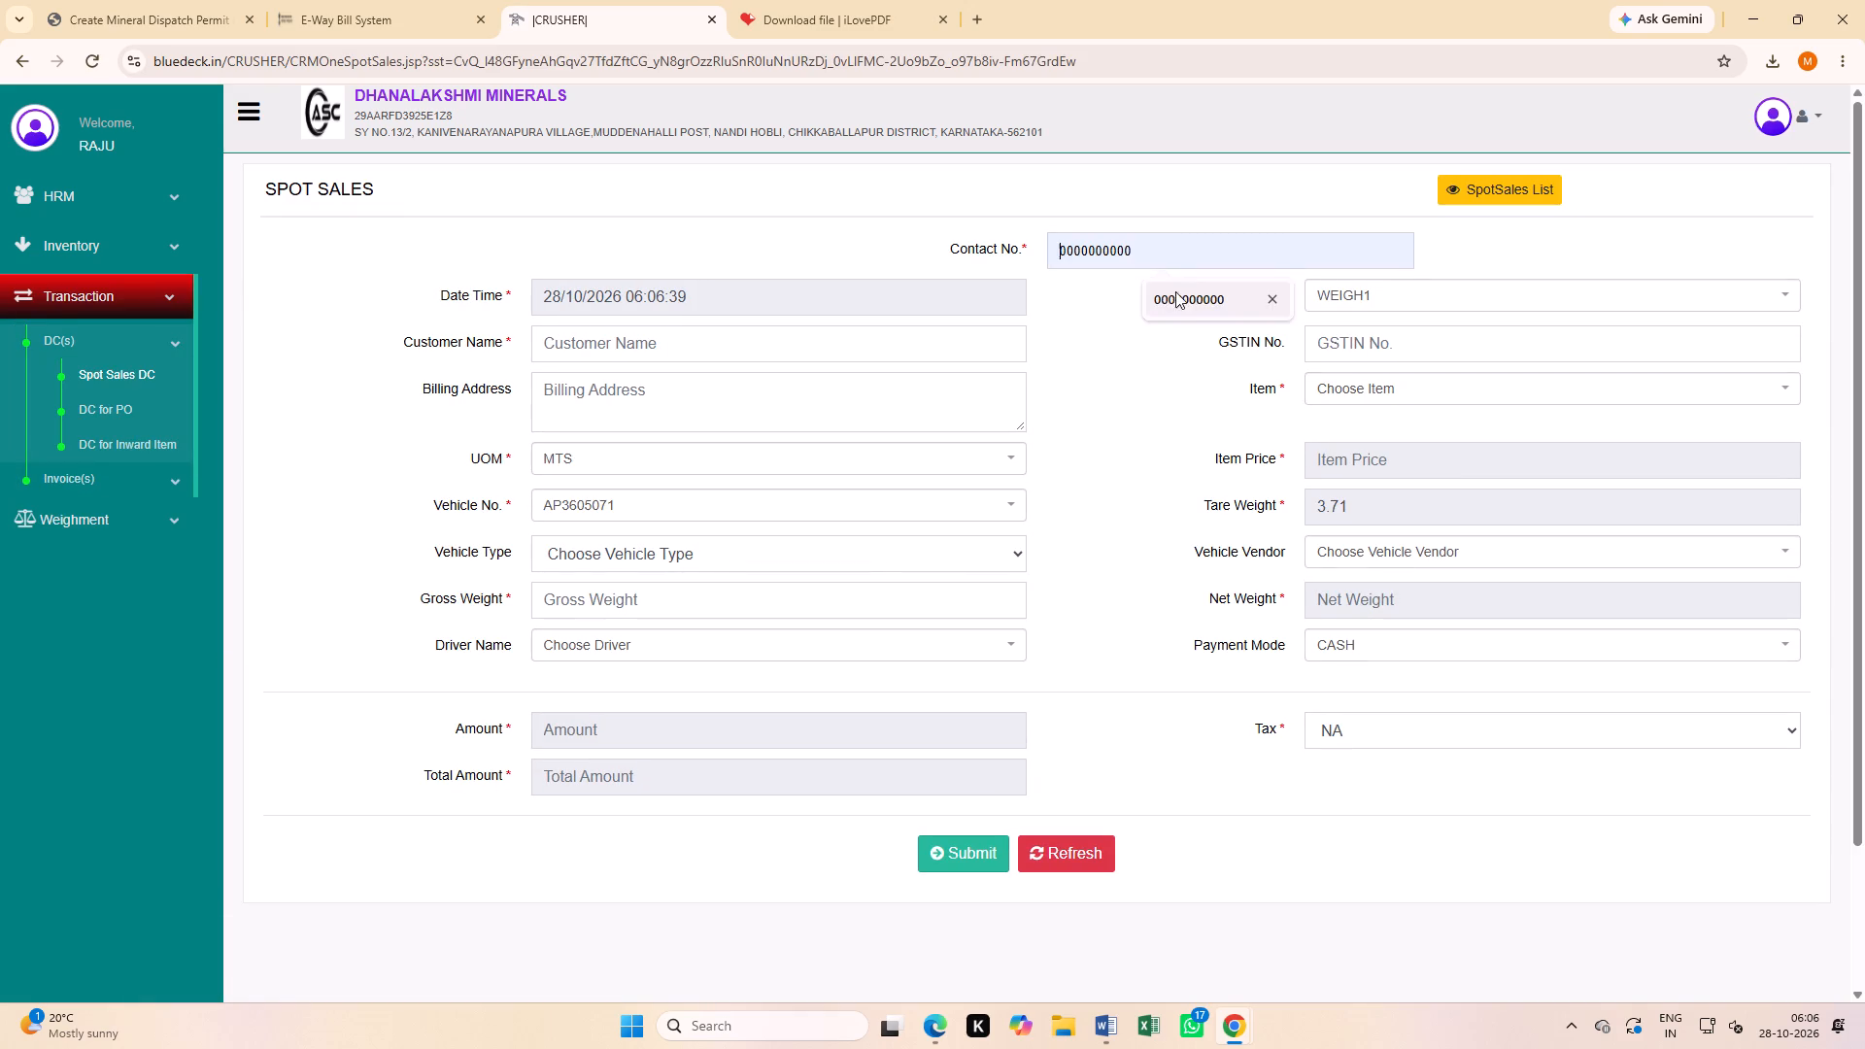
{"action": "left_click", "coordinate": [1182, 300]}
{"action": "left_click", "coordinate": [1329, 369]}
{"action": "left_click", "coordinate": [1332, 379]}
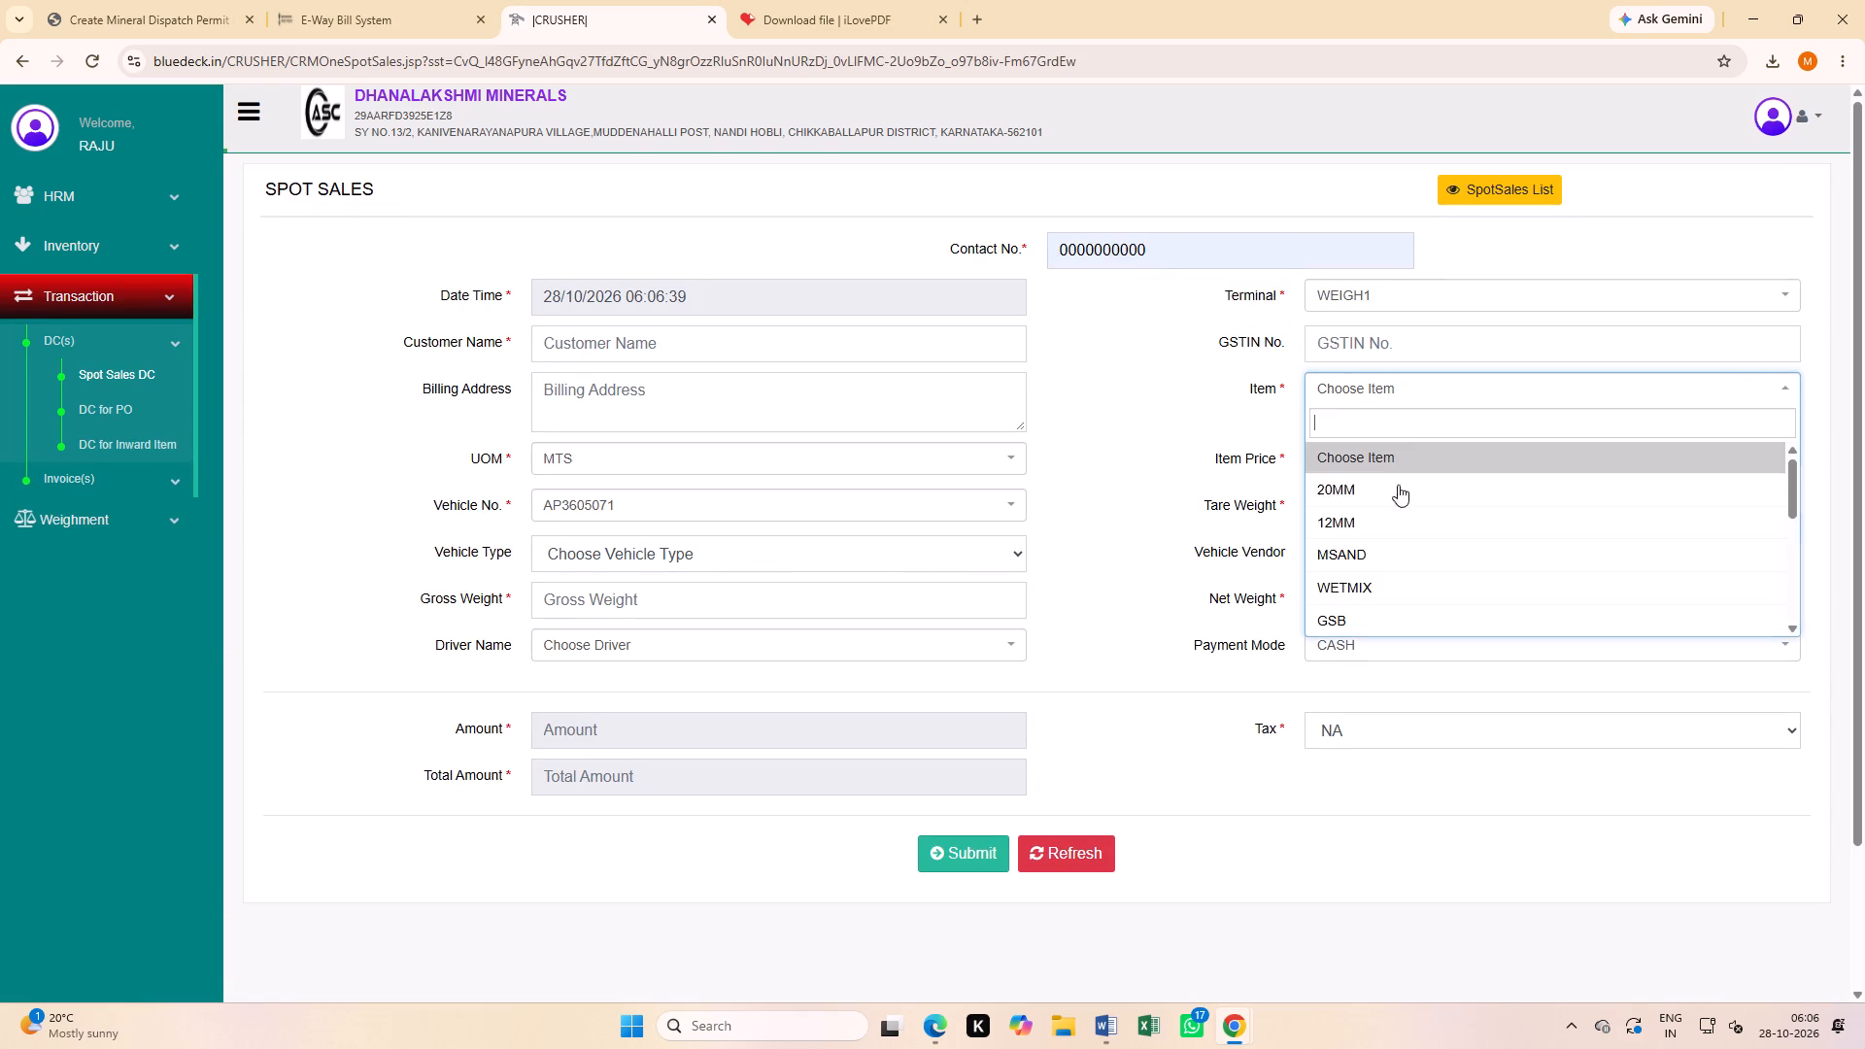
{"action": "left_click", "coordinate": [1373, 554]}
{"action": "left_click", "coordinate": [734, 614]}
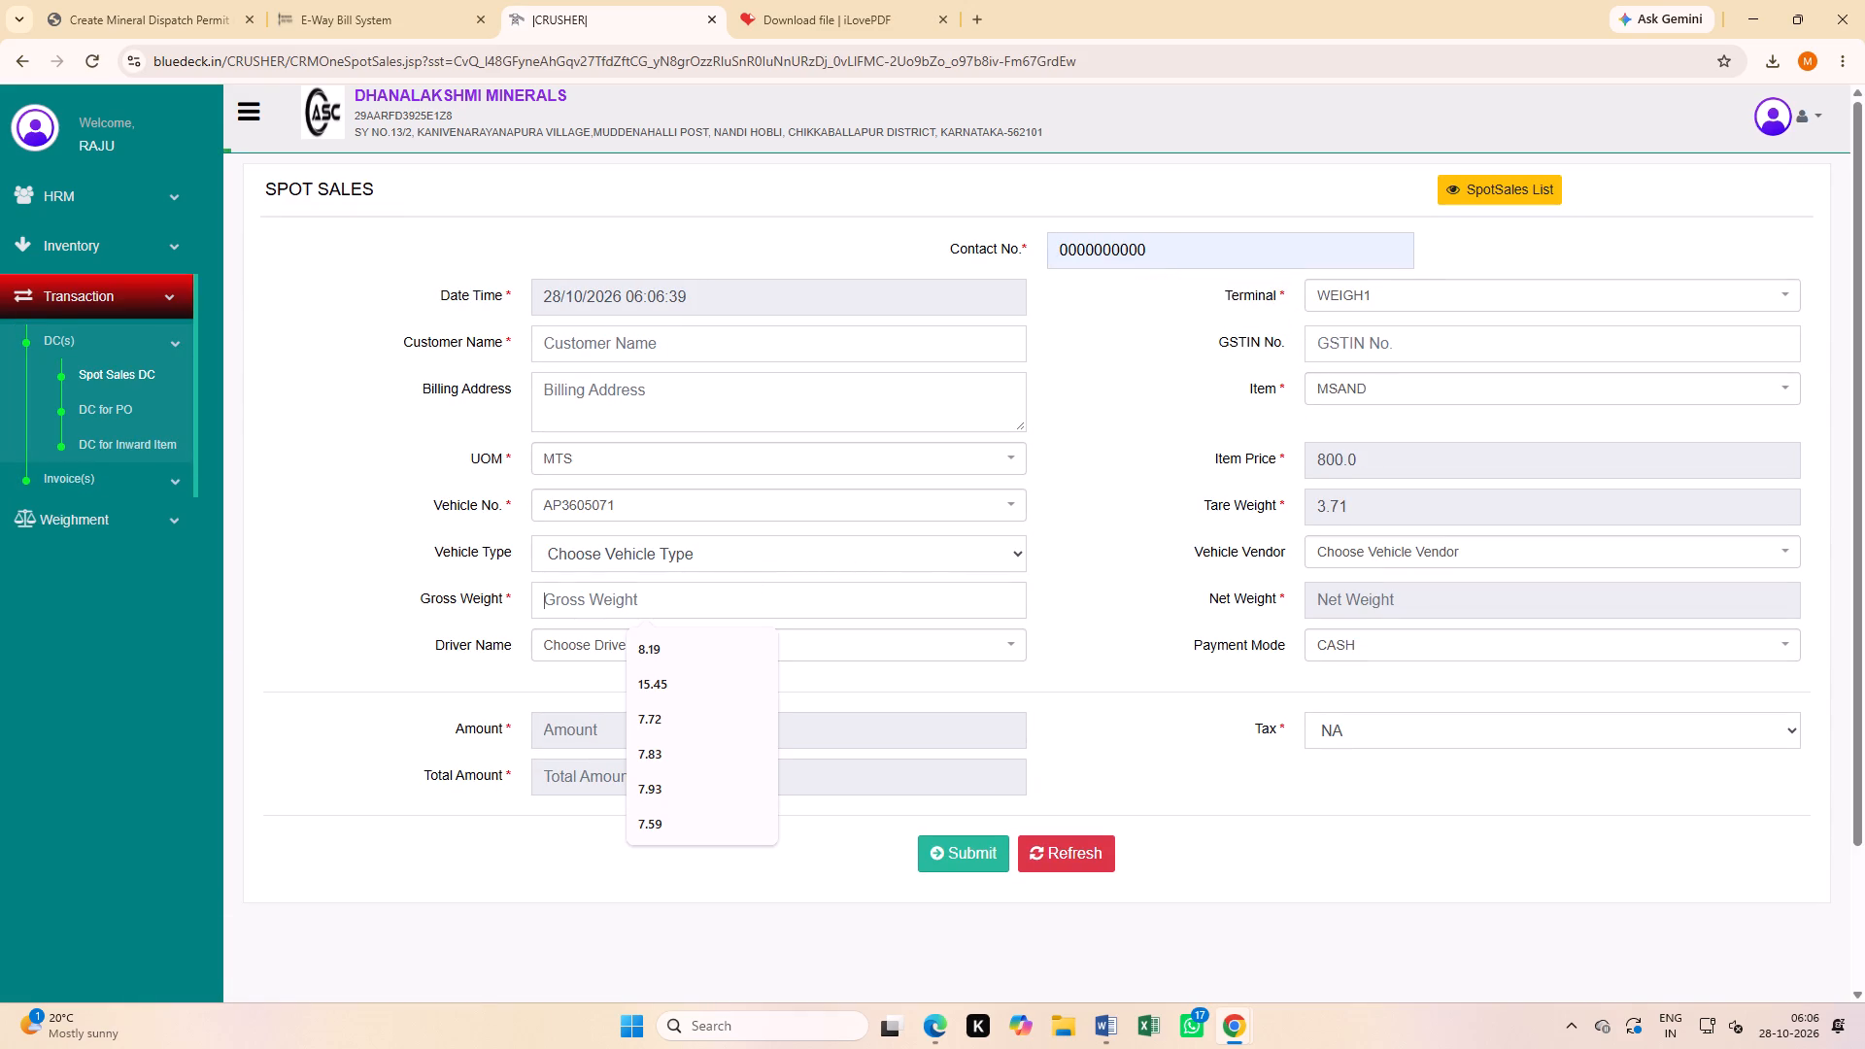
{"action": "type", "text": "9.24"}
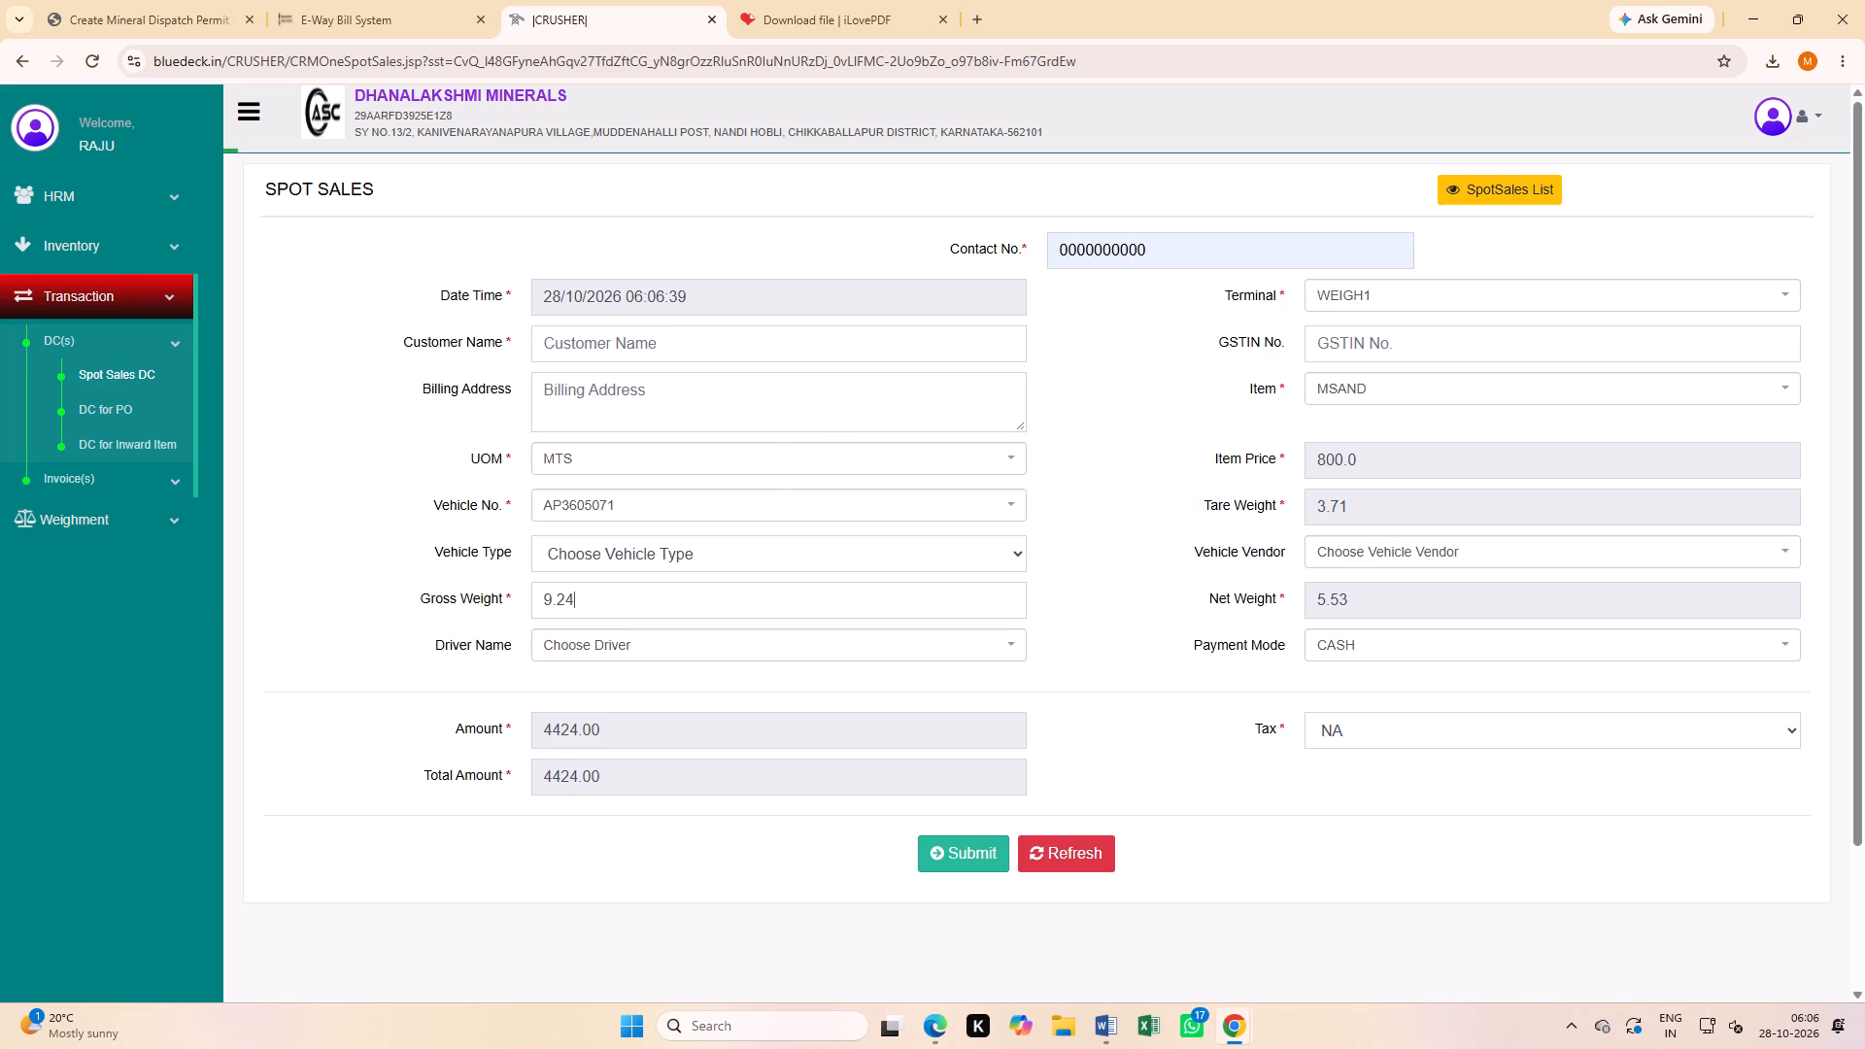
Enter customer name DEVRAJ and generate the spot sale DC.
{"action": "left_click", "coordinate": [746, 343]}
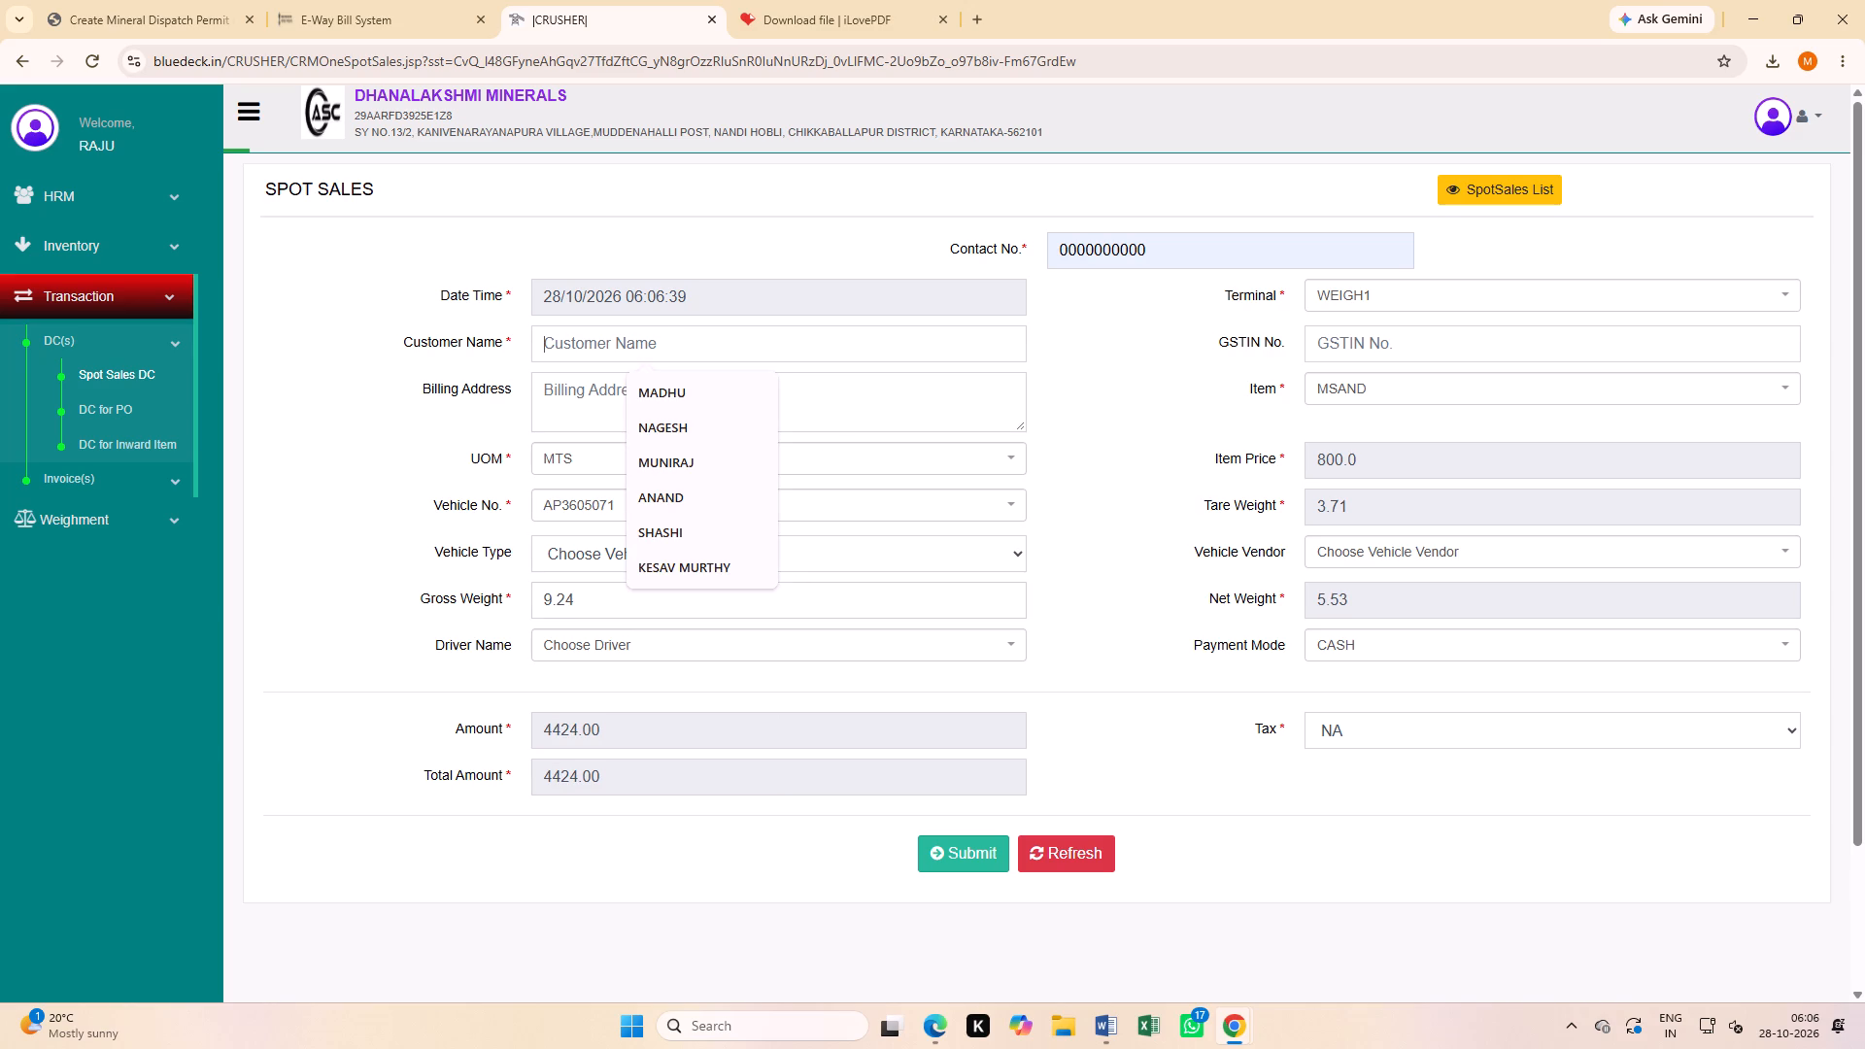
{"action": "type", "text": "DEV"}
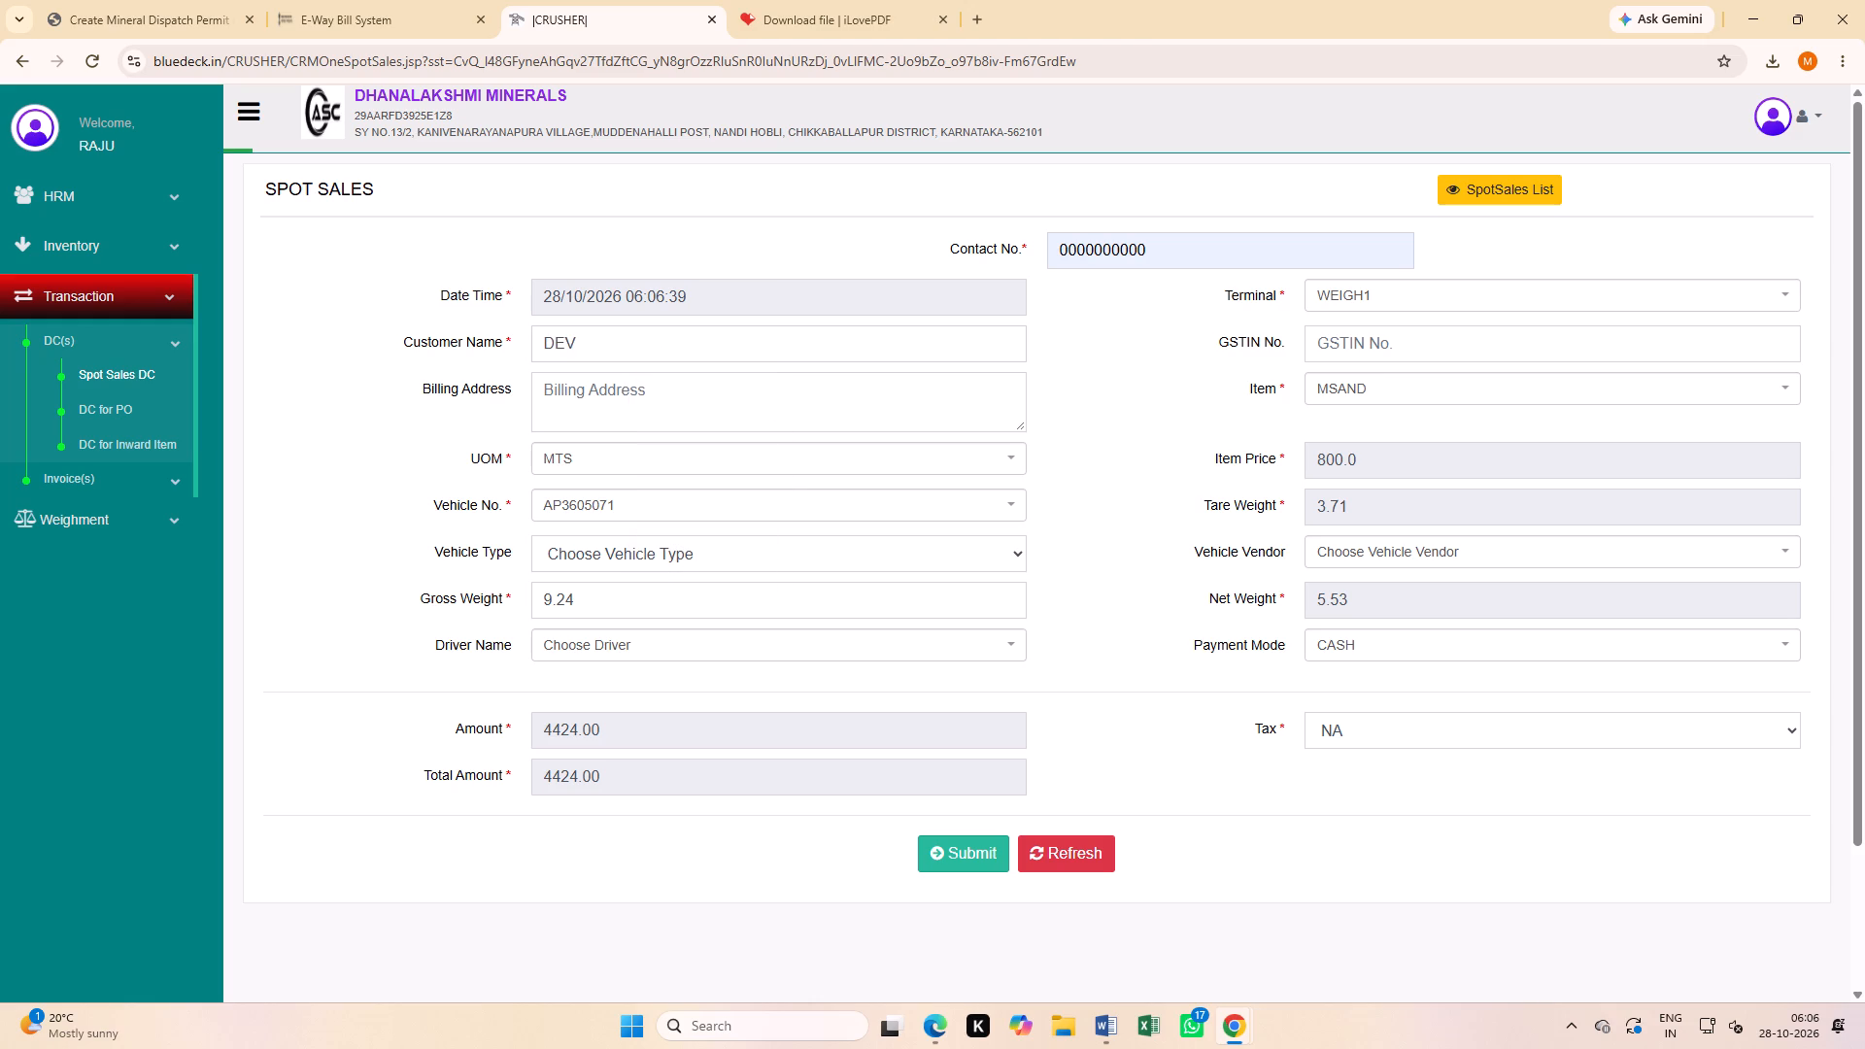
{"action": "type", "text": "RAJ"}
{"action": "left_click", "coordinate": [1170, 423]}
{"action": "scroll", "coordinate": [1123, 643], "scroll_direction": "down", "scroll_amount": 2}
{"action": "left_click", "coordinate": [970, 682]}
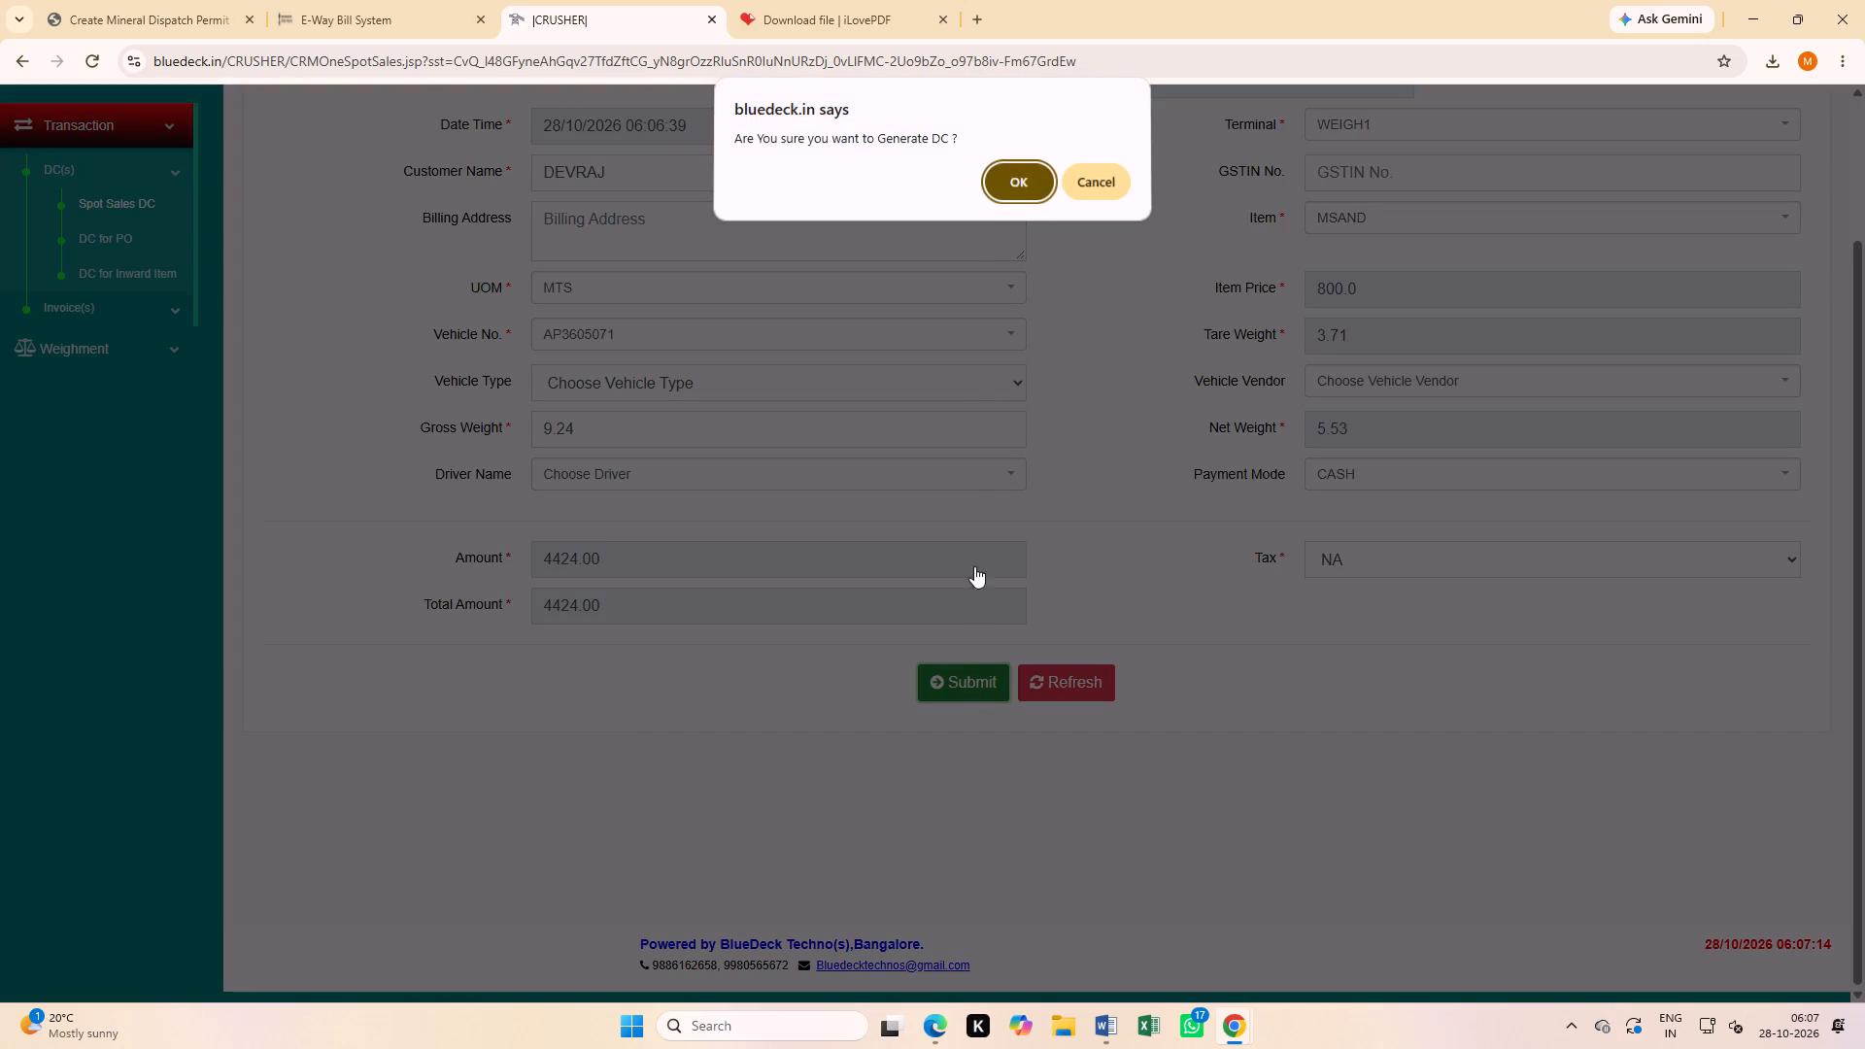
{"action": "left_click", "coordinate": [1009, 183]}
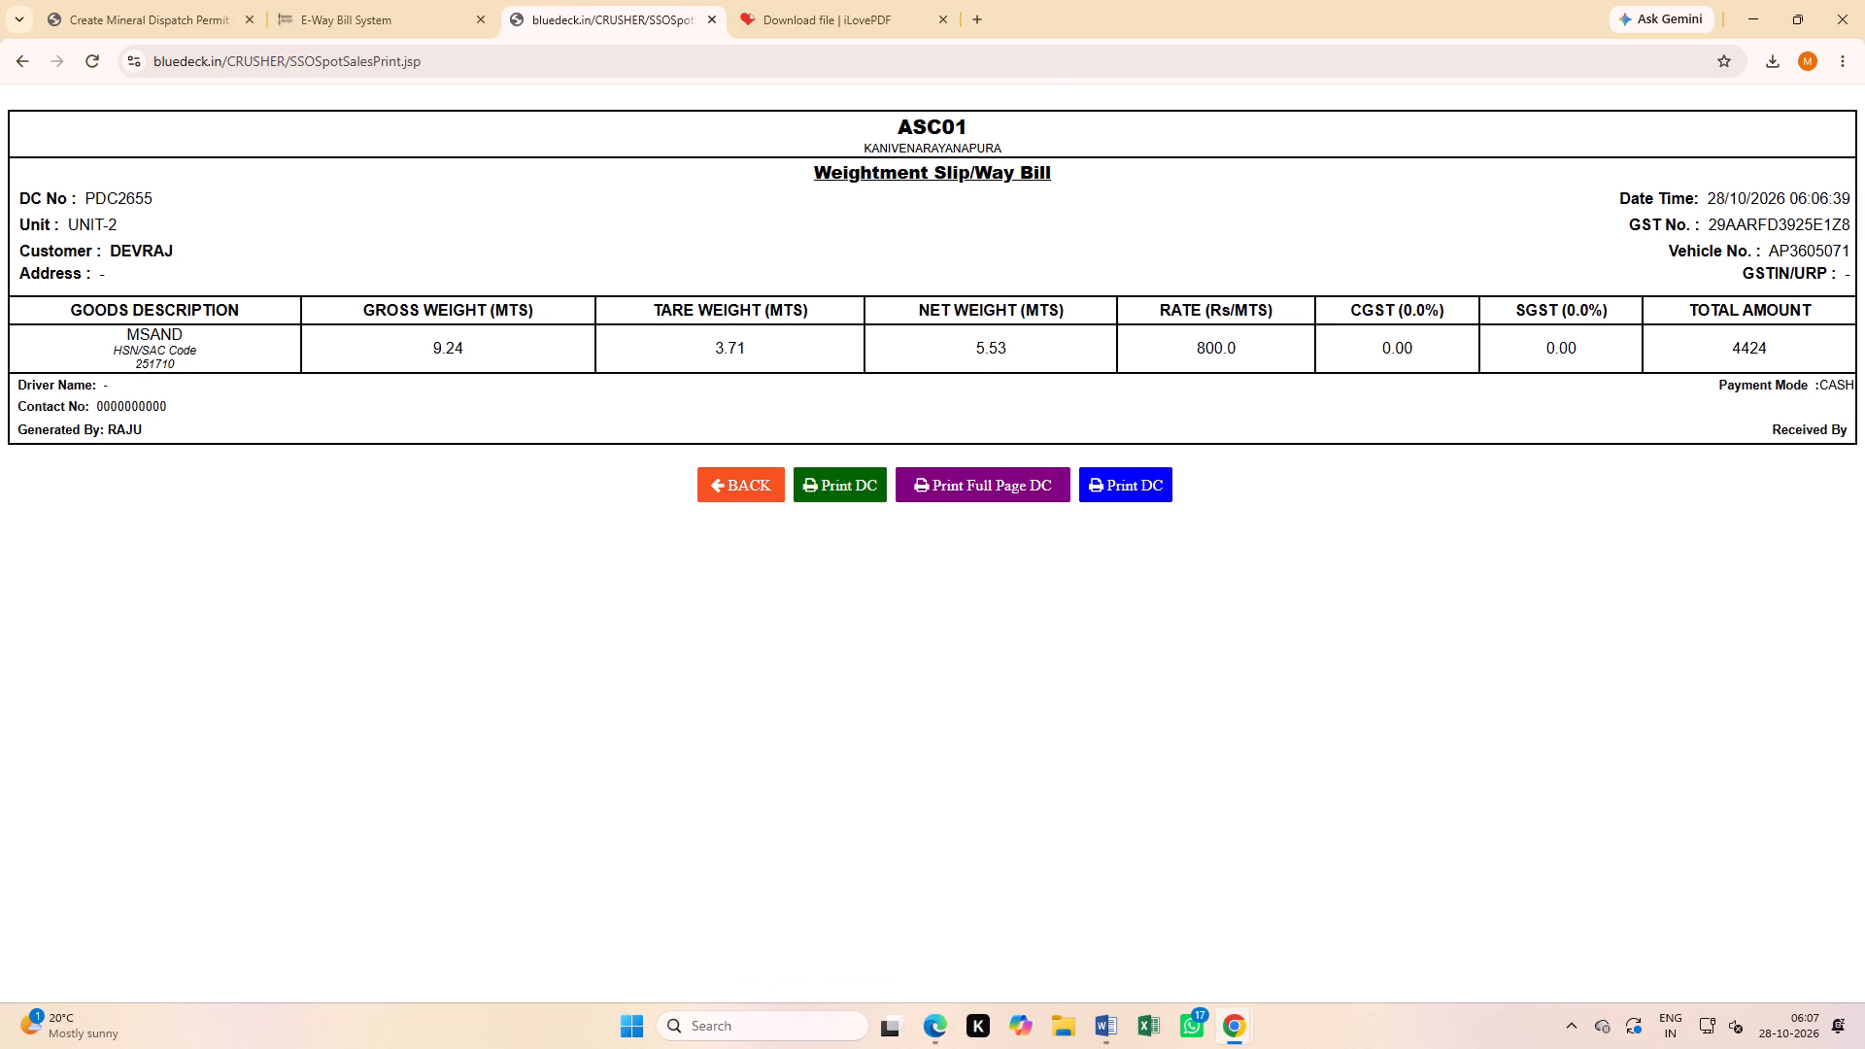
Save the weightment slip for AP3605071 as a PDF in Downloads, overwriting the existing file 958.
{"action": "left_click", "coordinate": [884, 397]}
{"action": "left_click", "coordinate": [1446, 167]}
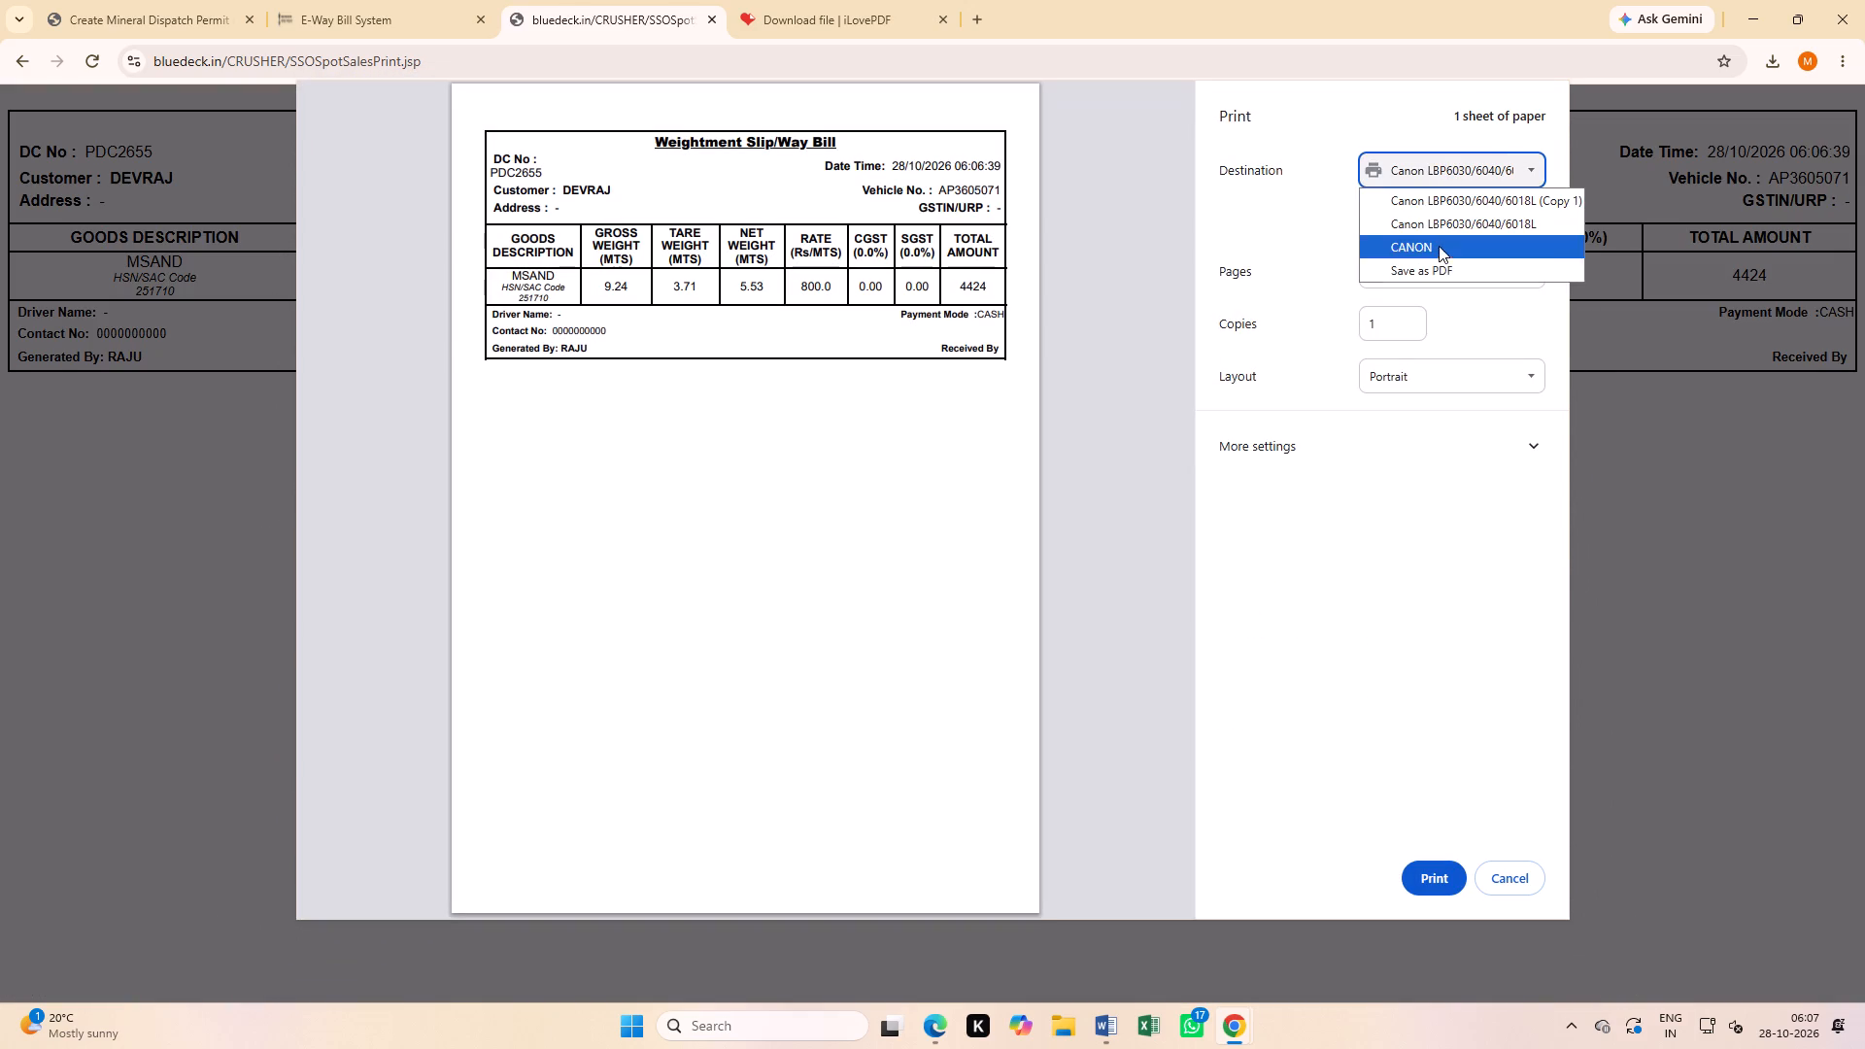
{"action": "left_click", "coordinate": [1439, 263]}
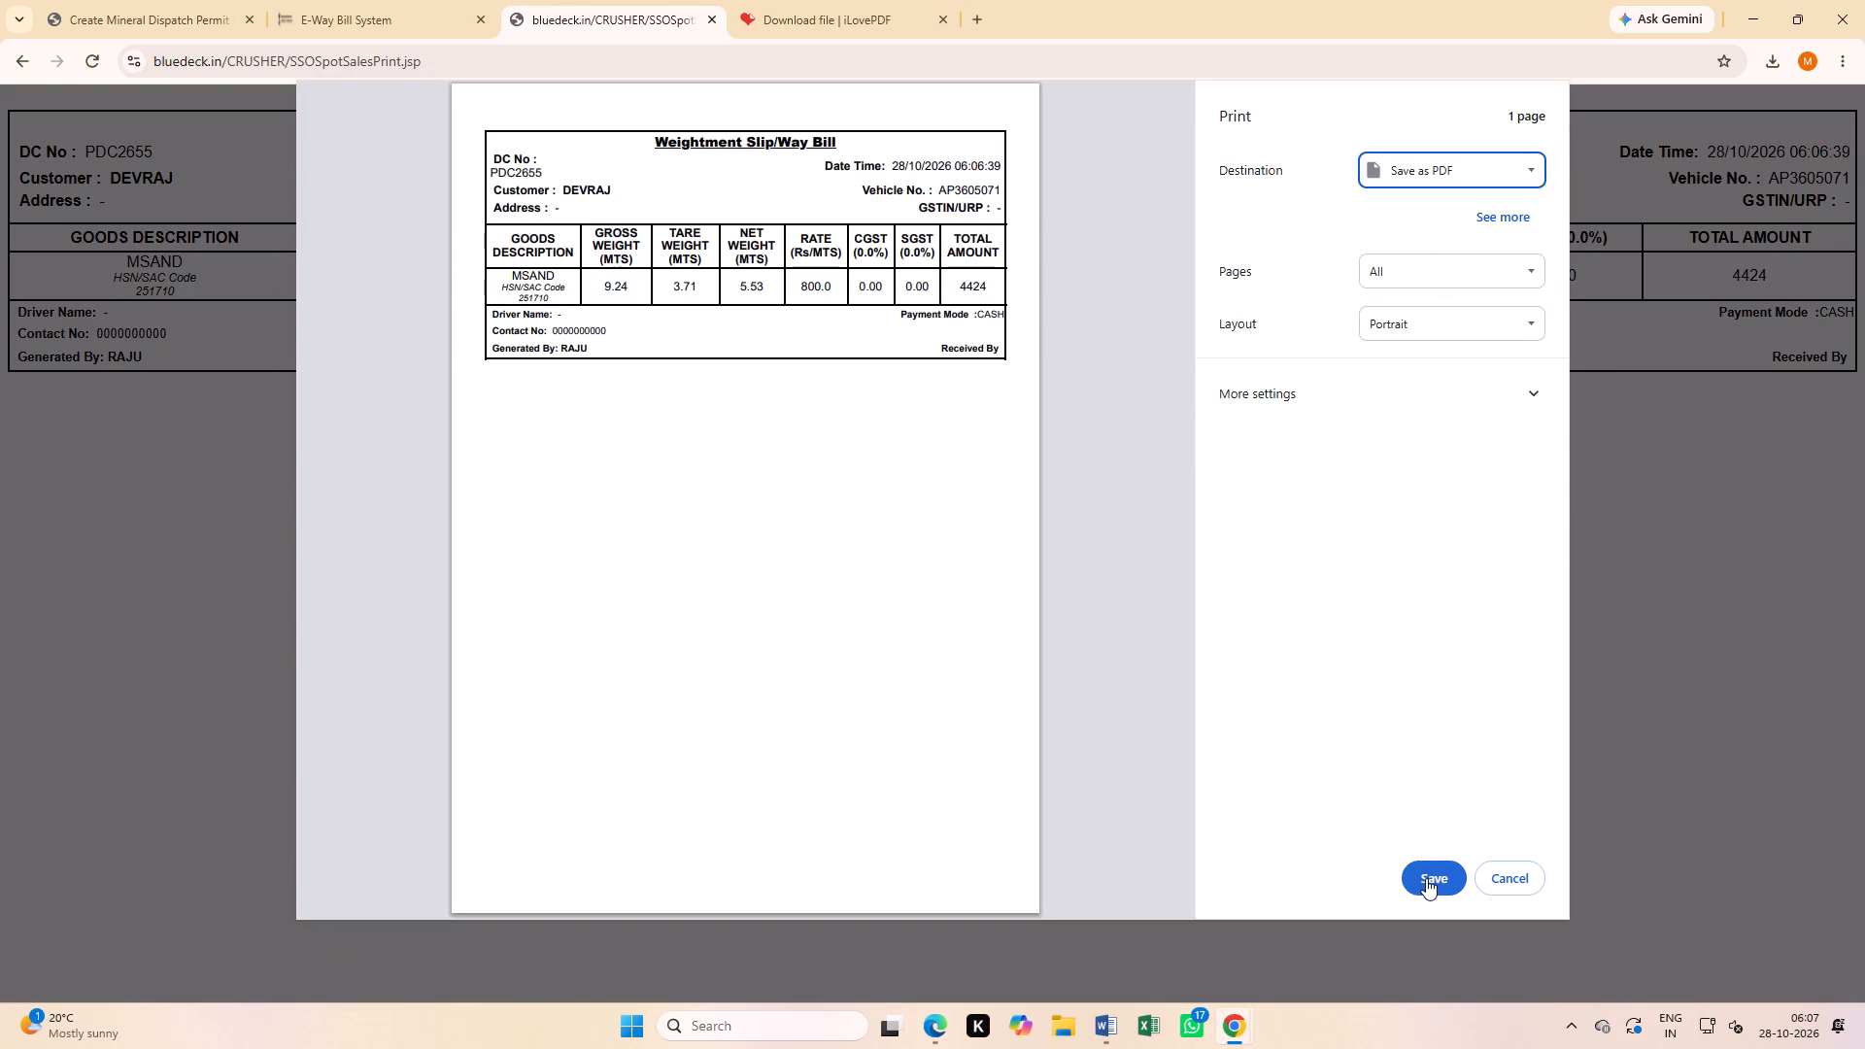
{"action": "left_click", "coordinate": [1426, 878]}
{"action": "left_click", "coordinate": [603, 171]}
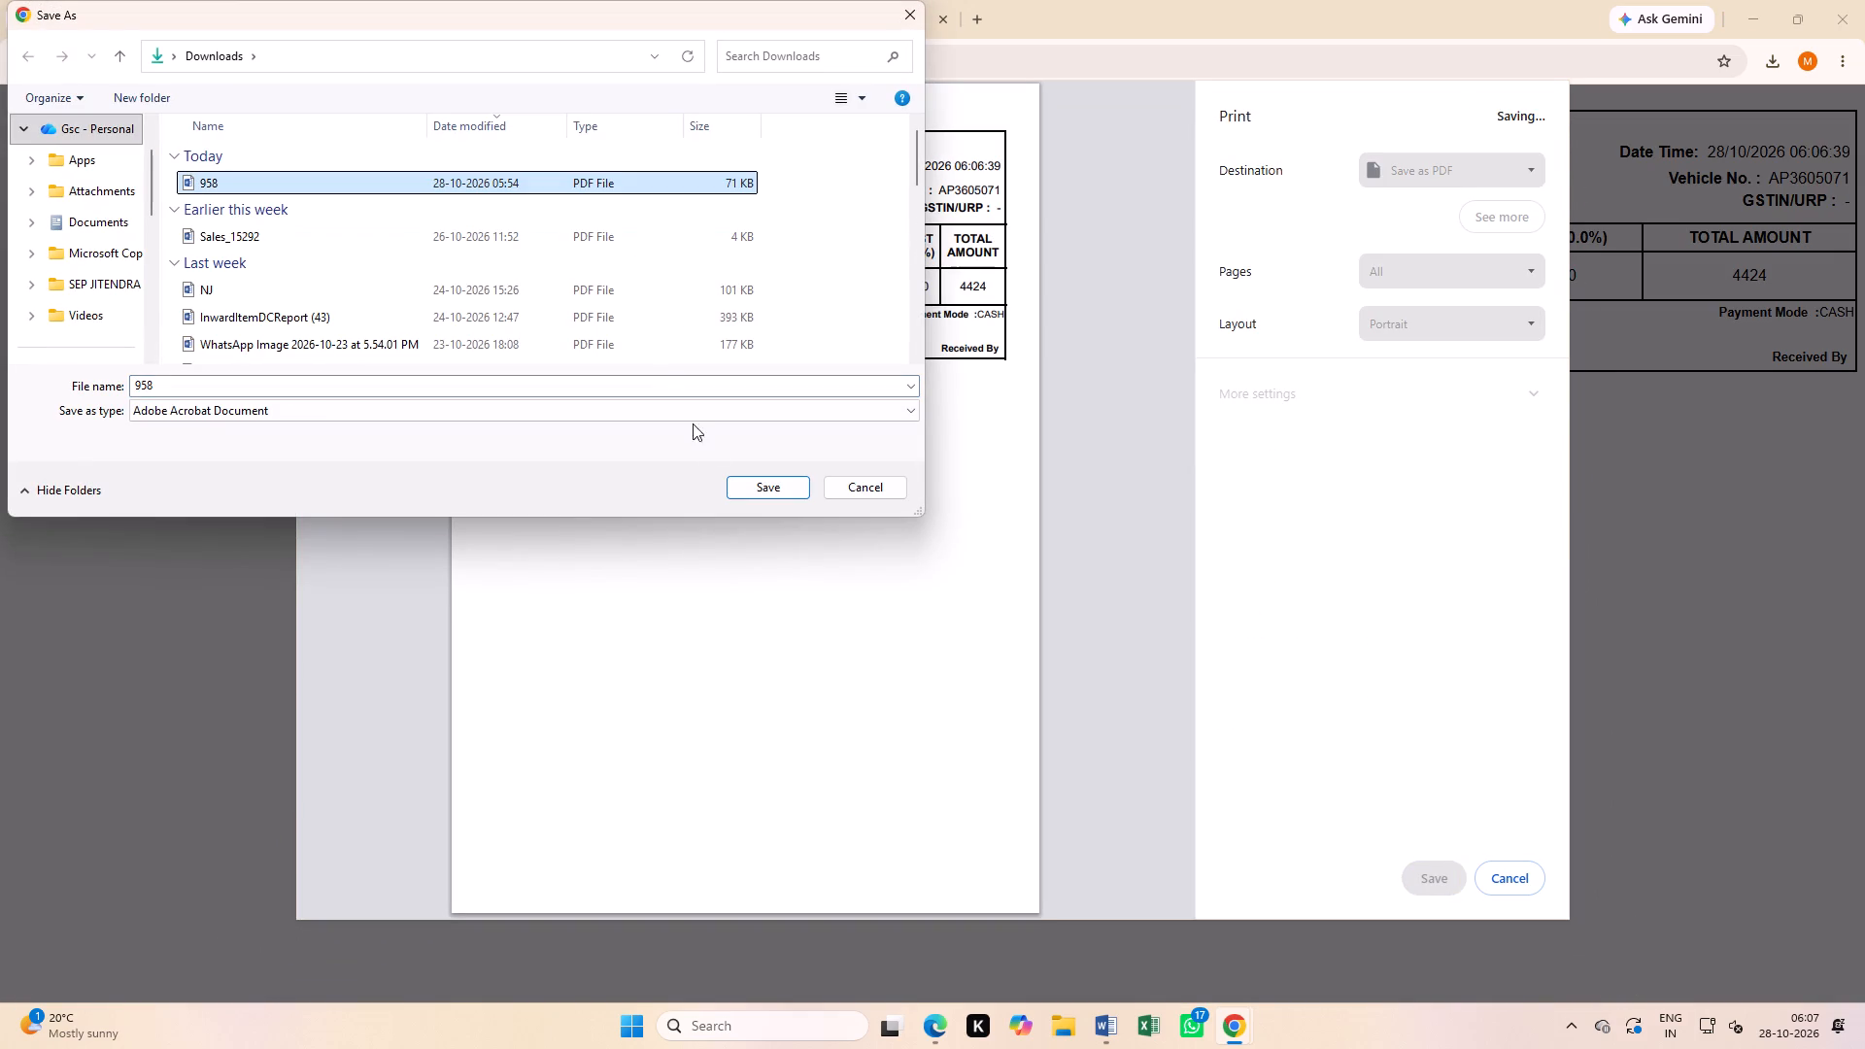
{"action": "left_click", "coordinate": [755, 484]}
{"action": "left_click", "coordinate": [972, 505]}
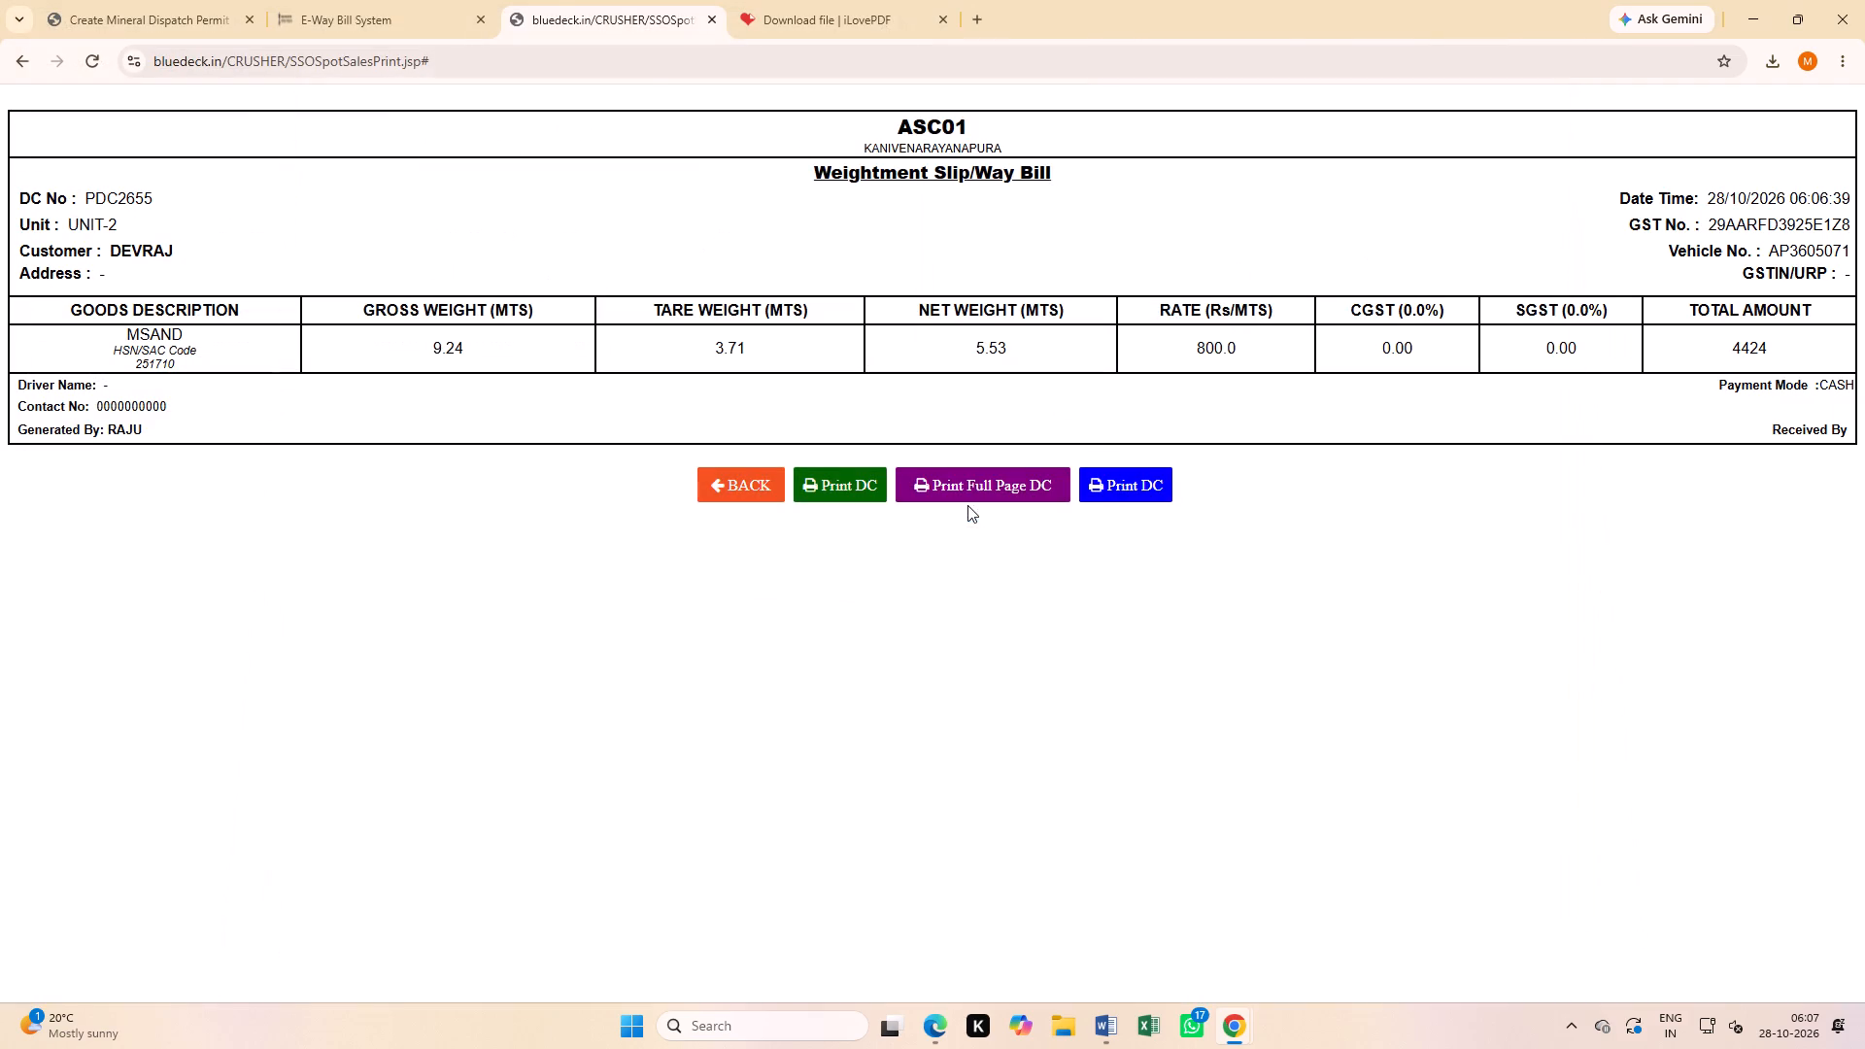
Convert 958.pdf to a Word document with iLovePDF and download it.
{"action": "left_click", "coordinate": [793, 0]}
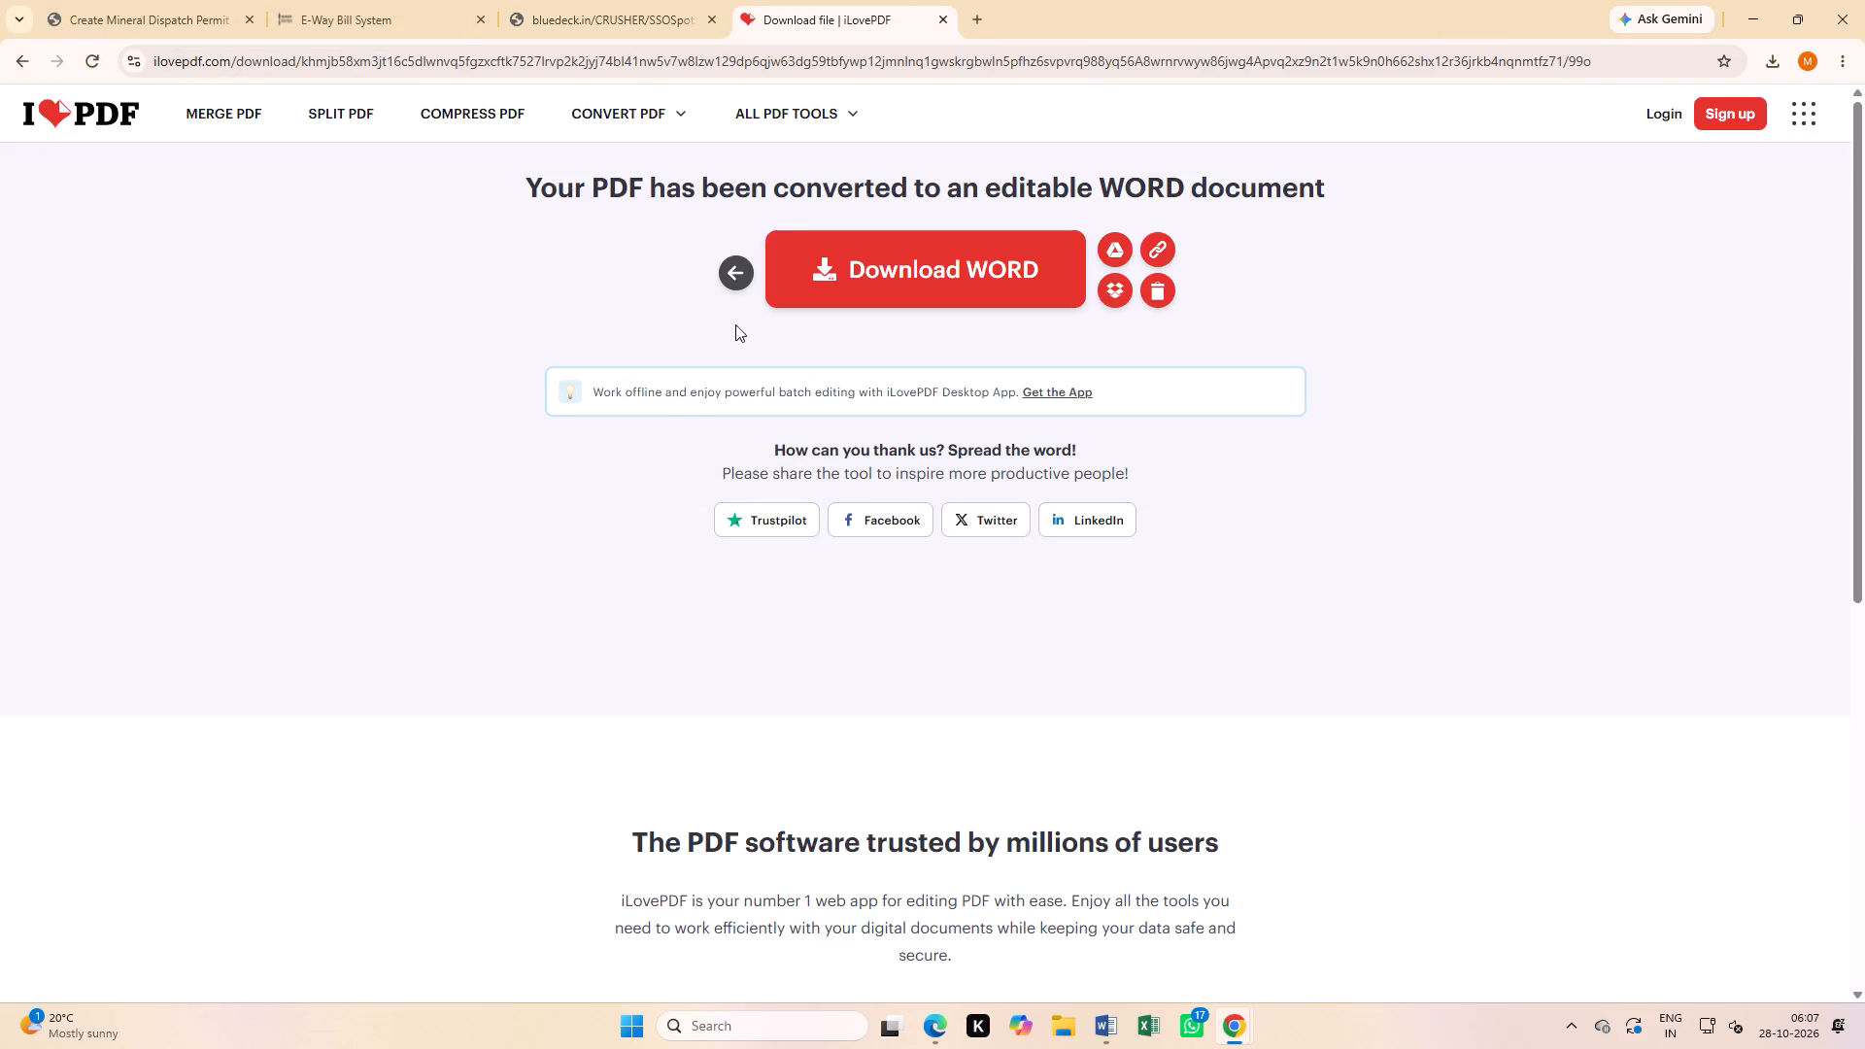
{"action": "left_click", "coordinate": [733, 273]}
{"action": "left_click", "coordinate": [819, 386]}
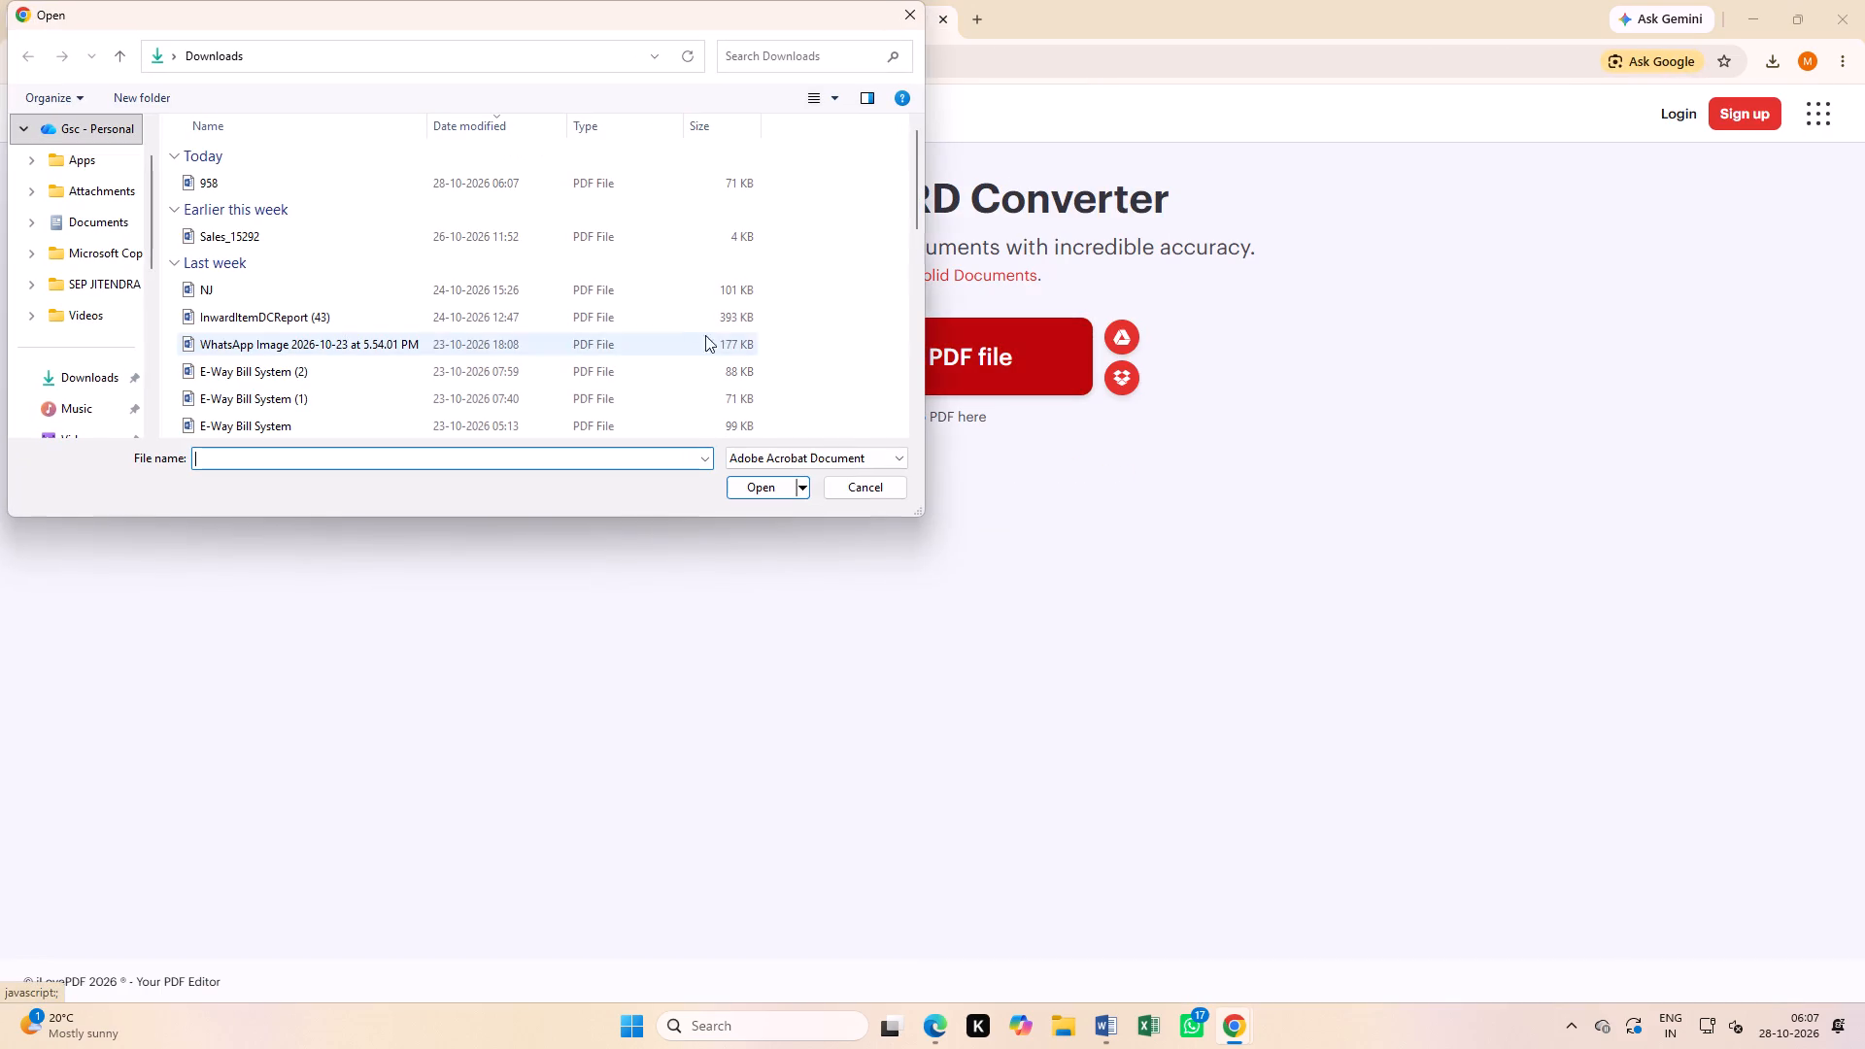
{"action": "left_click", "coordinate": [635, 186]}
{"action": "left_click", "coordinate": [780, 489]}
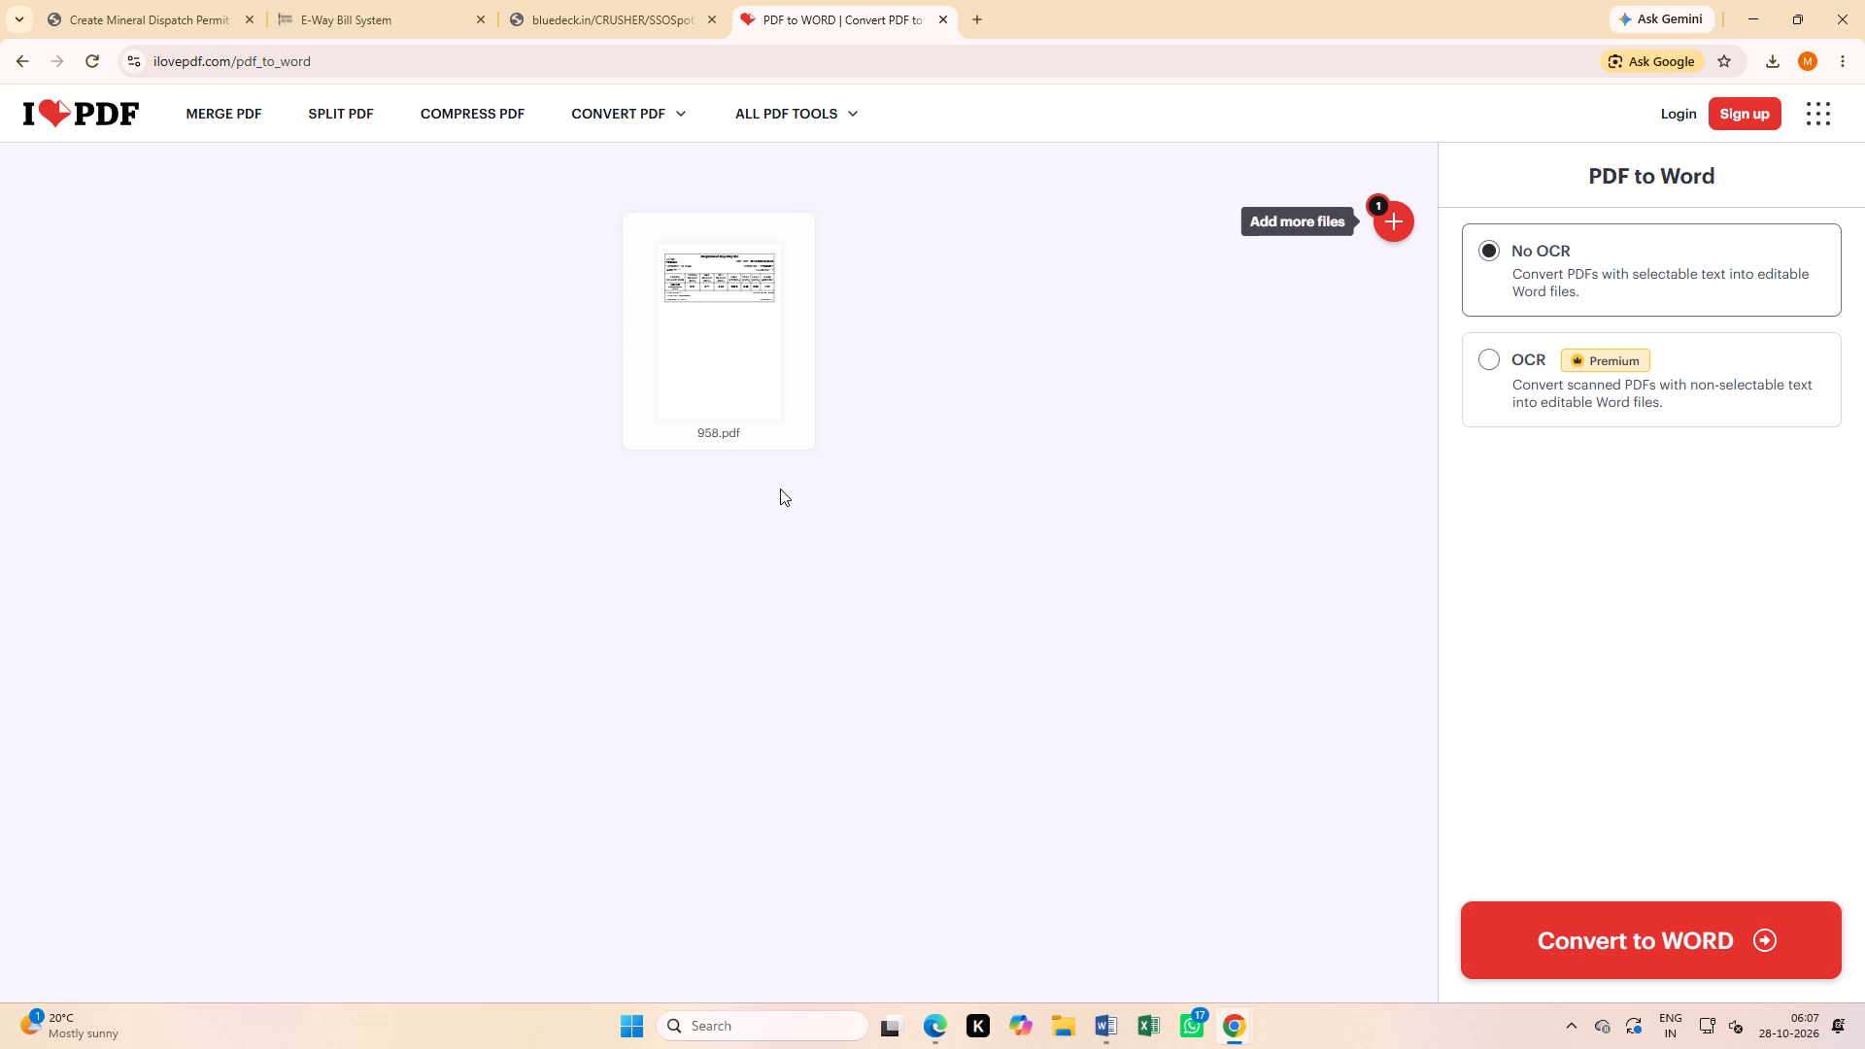
{"action": "left_click", "coordinate": [1557, 938]}
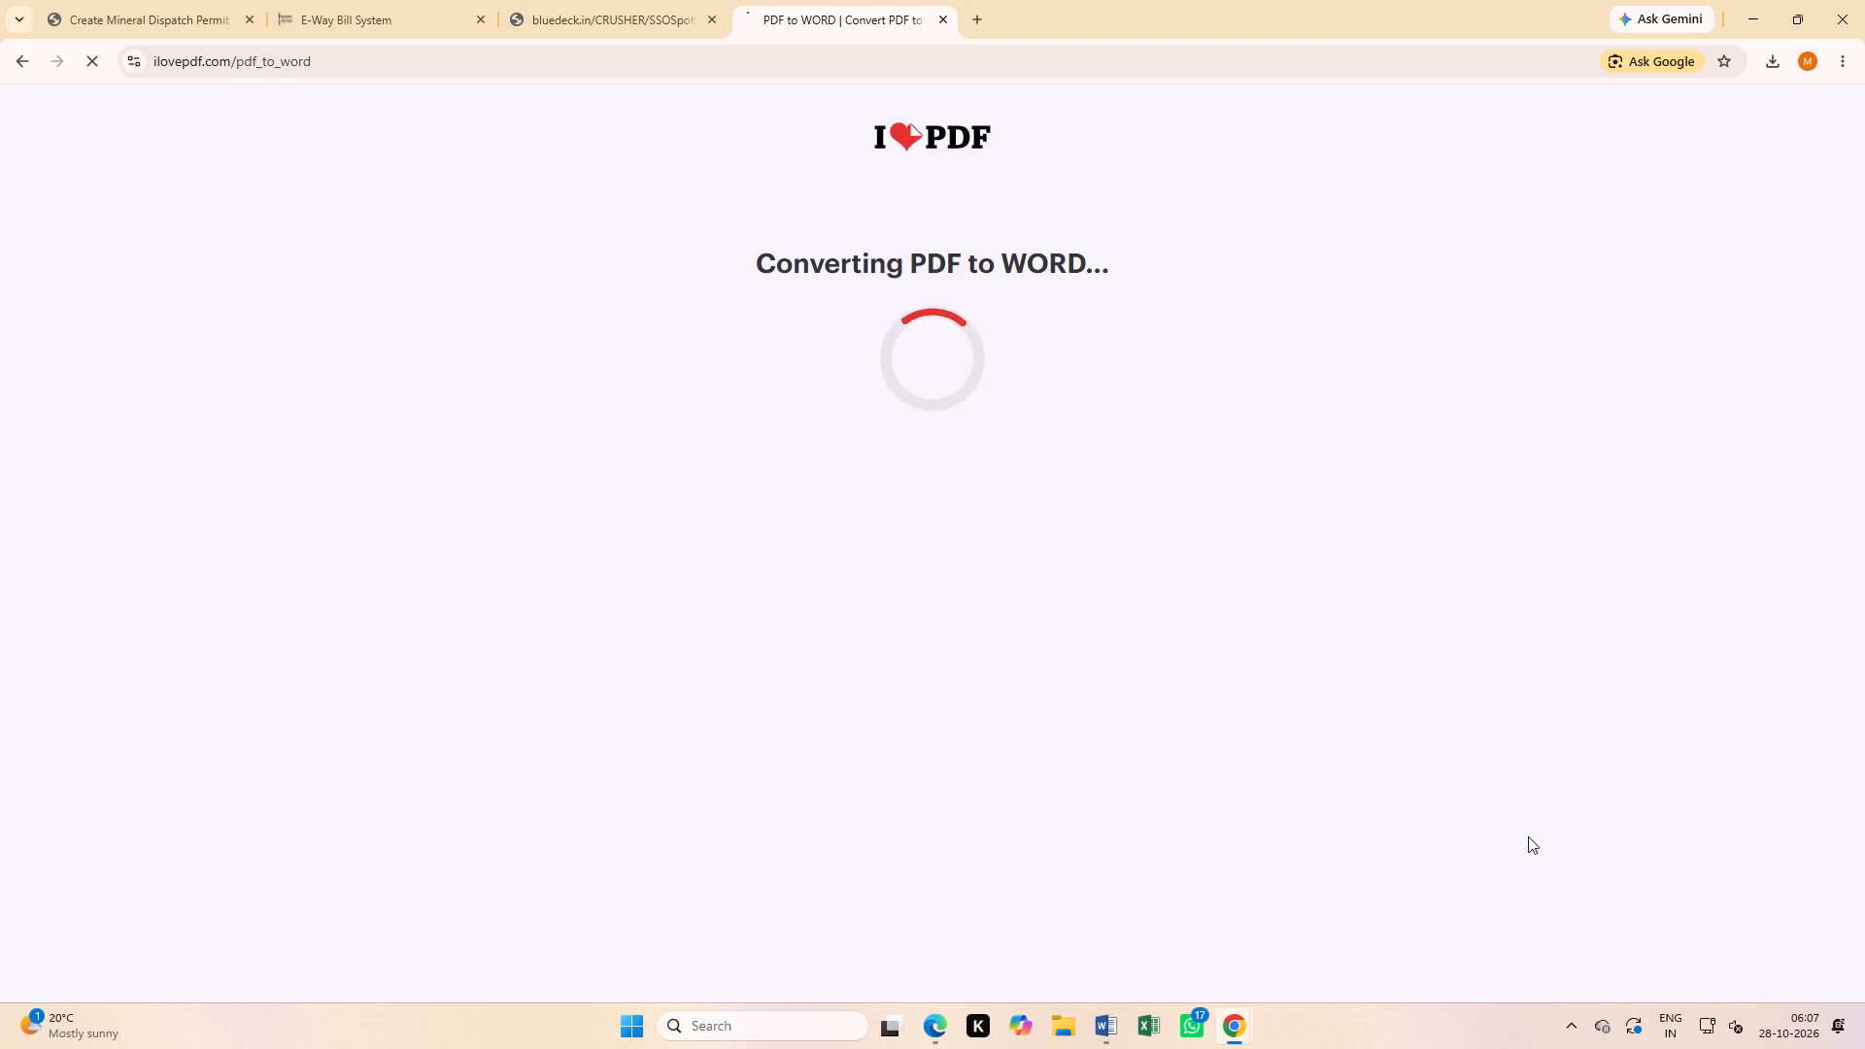
{"action": "left_click", "coordinate": [921, 289]}
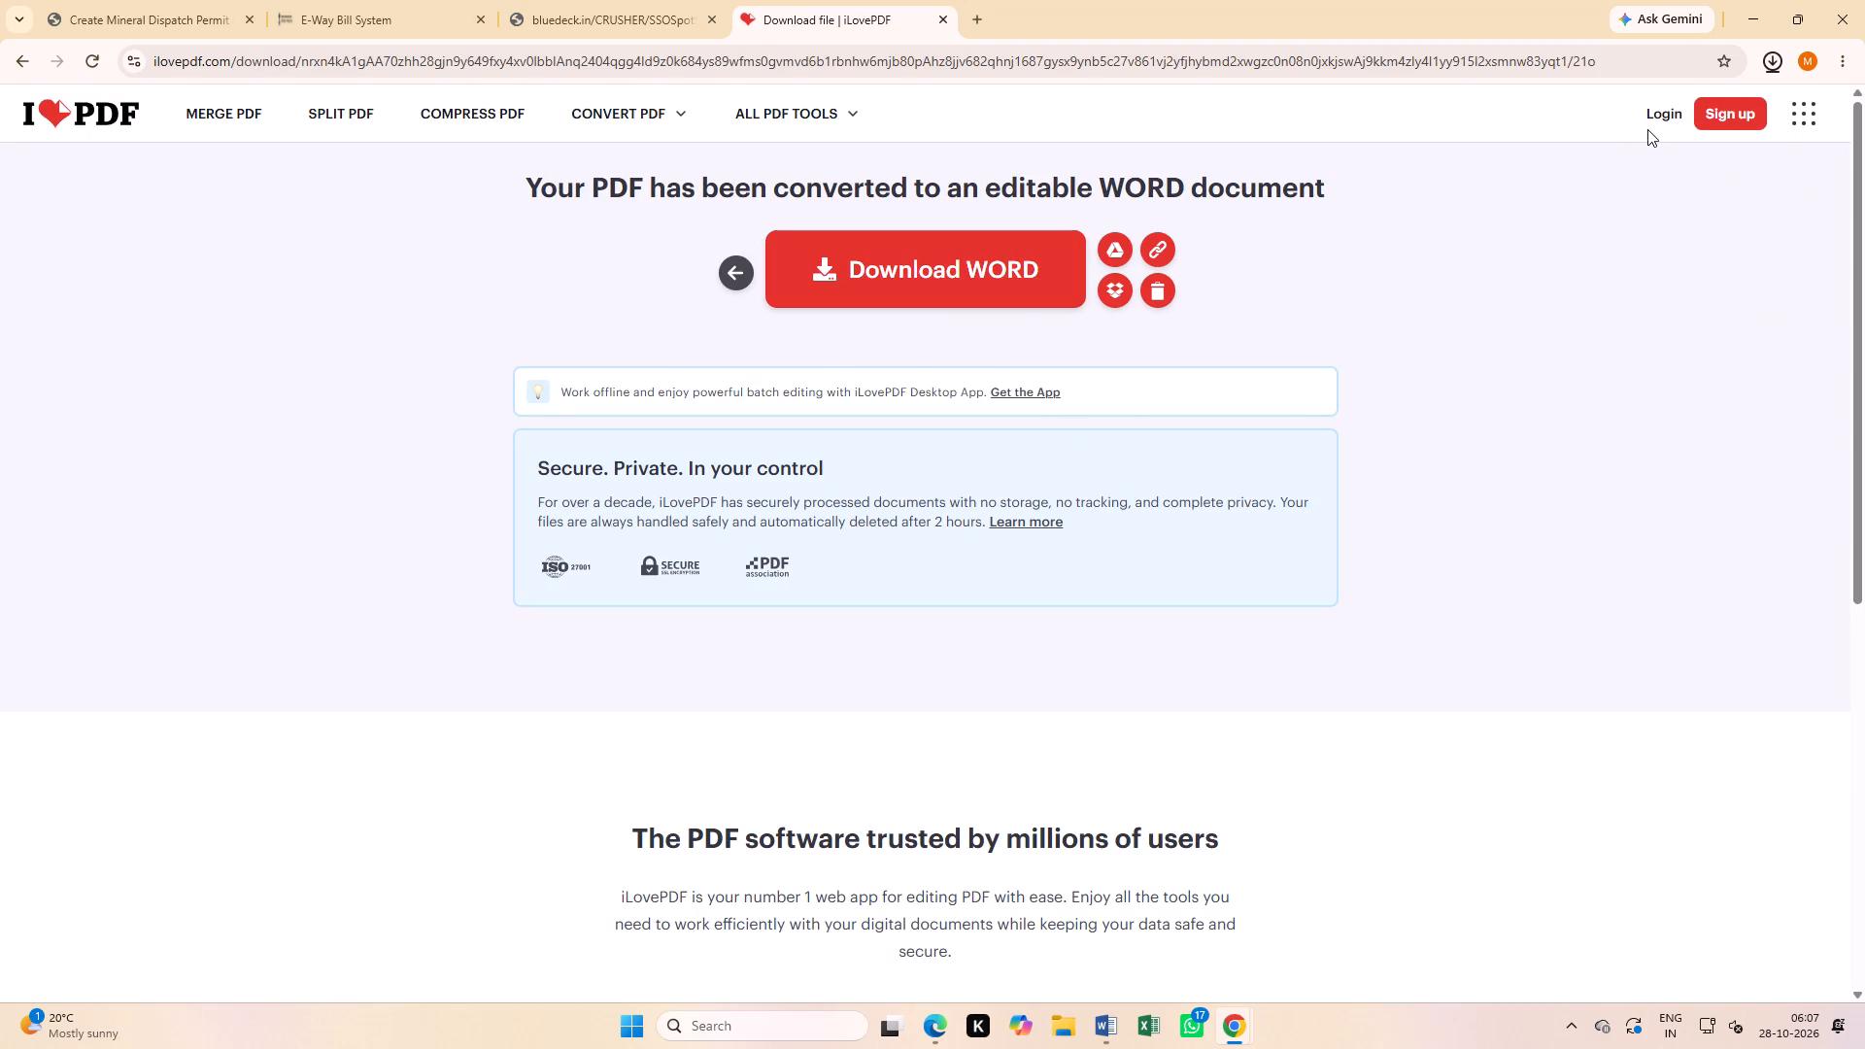
Open the converted slip for editing in Word and set net weight to 5.83, total amount to 4664 and tare weight to 3.41.
{"action": "left_click", "coordinate": [1619, 119]}
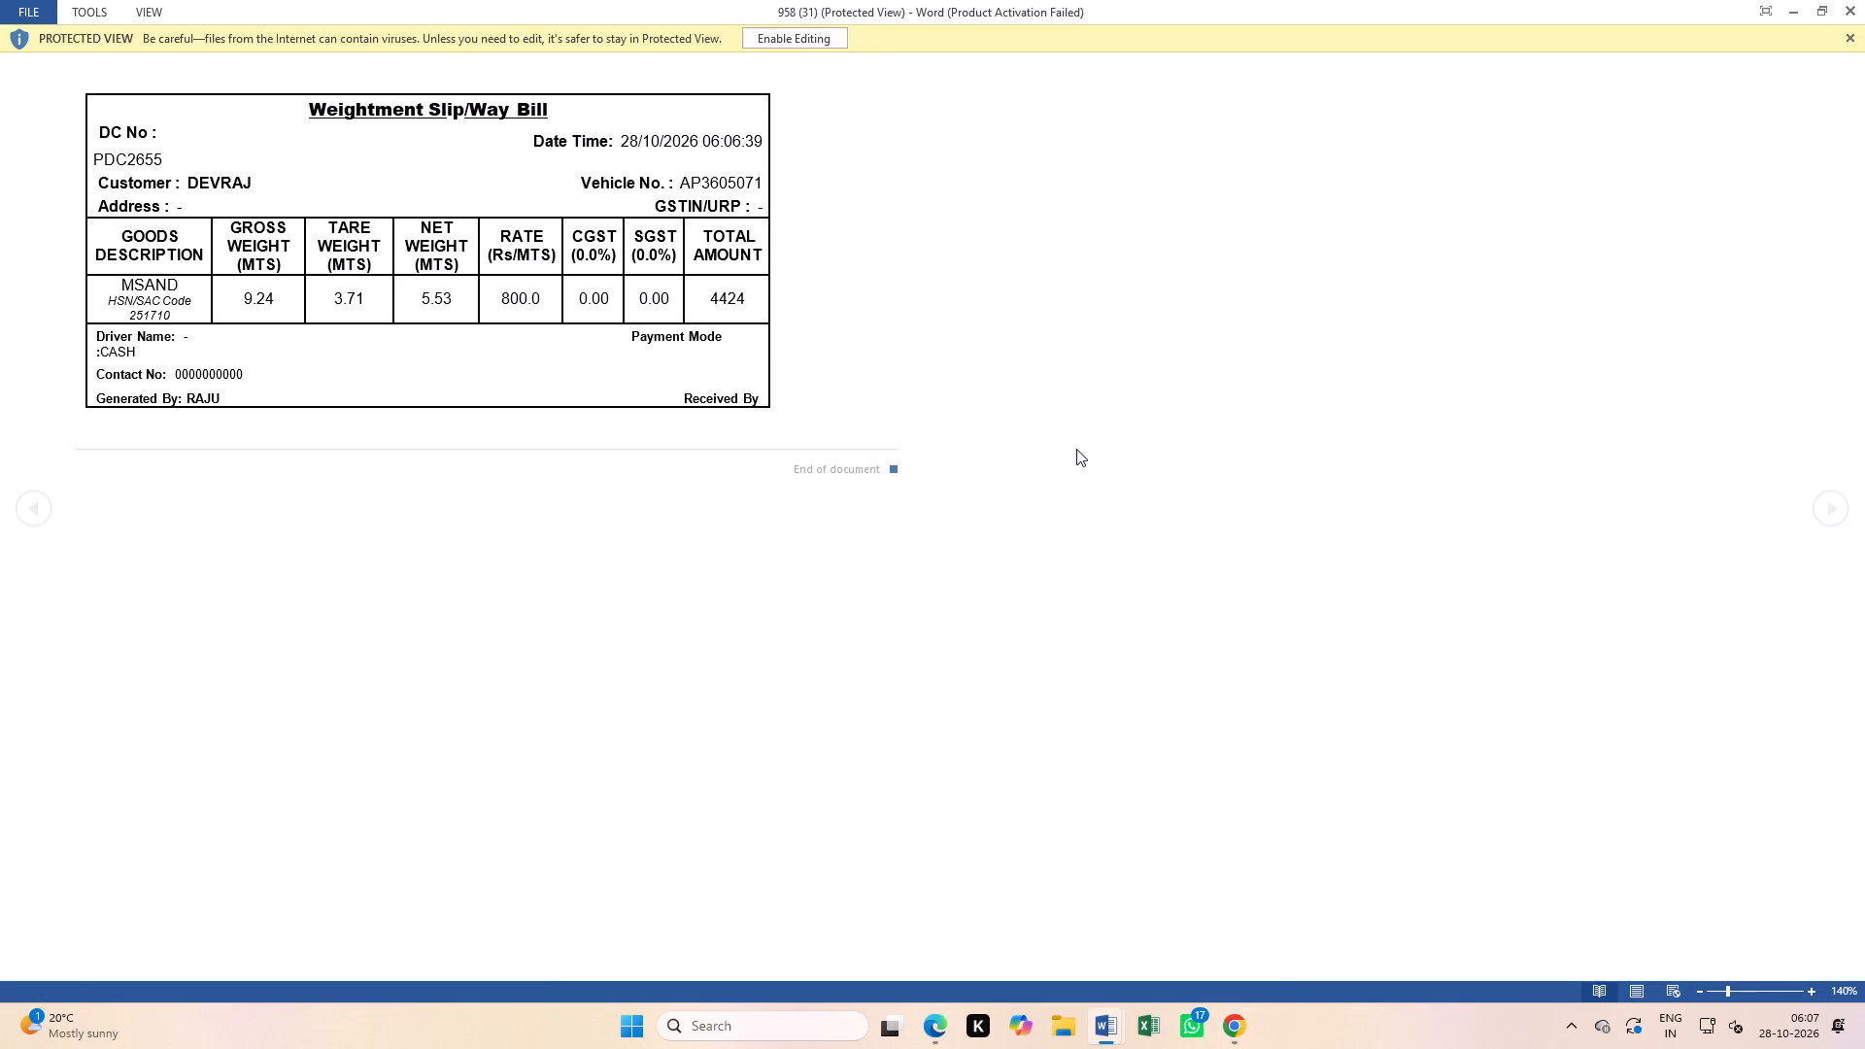
{"action": "left_click", "coordinate": [803, 43]}
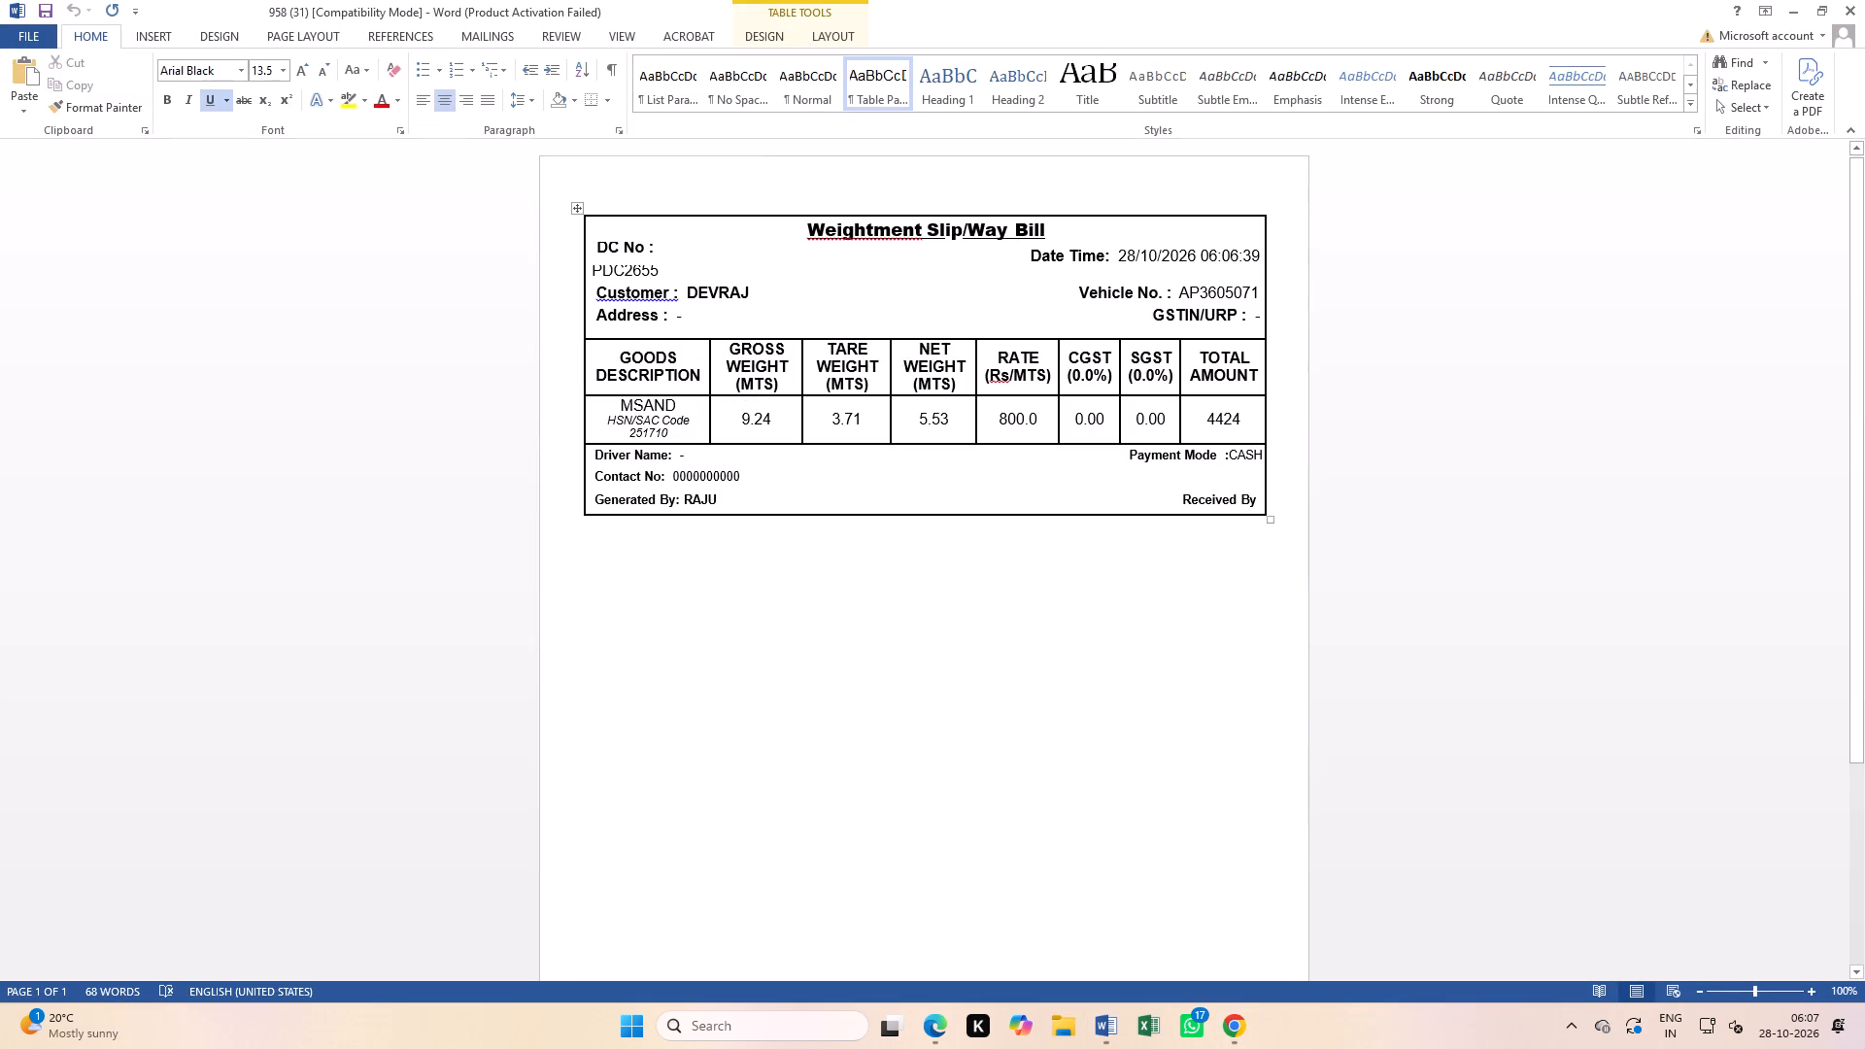
{"action": "left_click", "coordinate": [940, 418]}
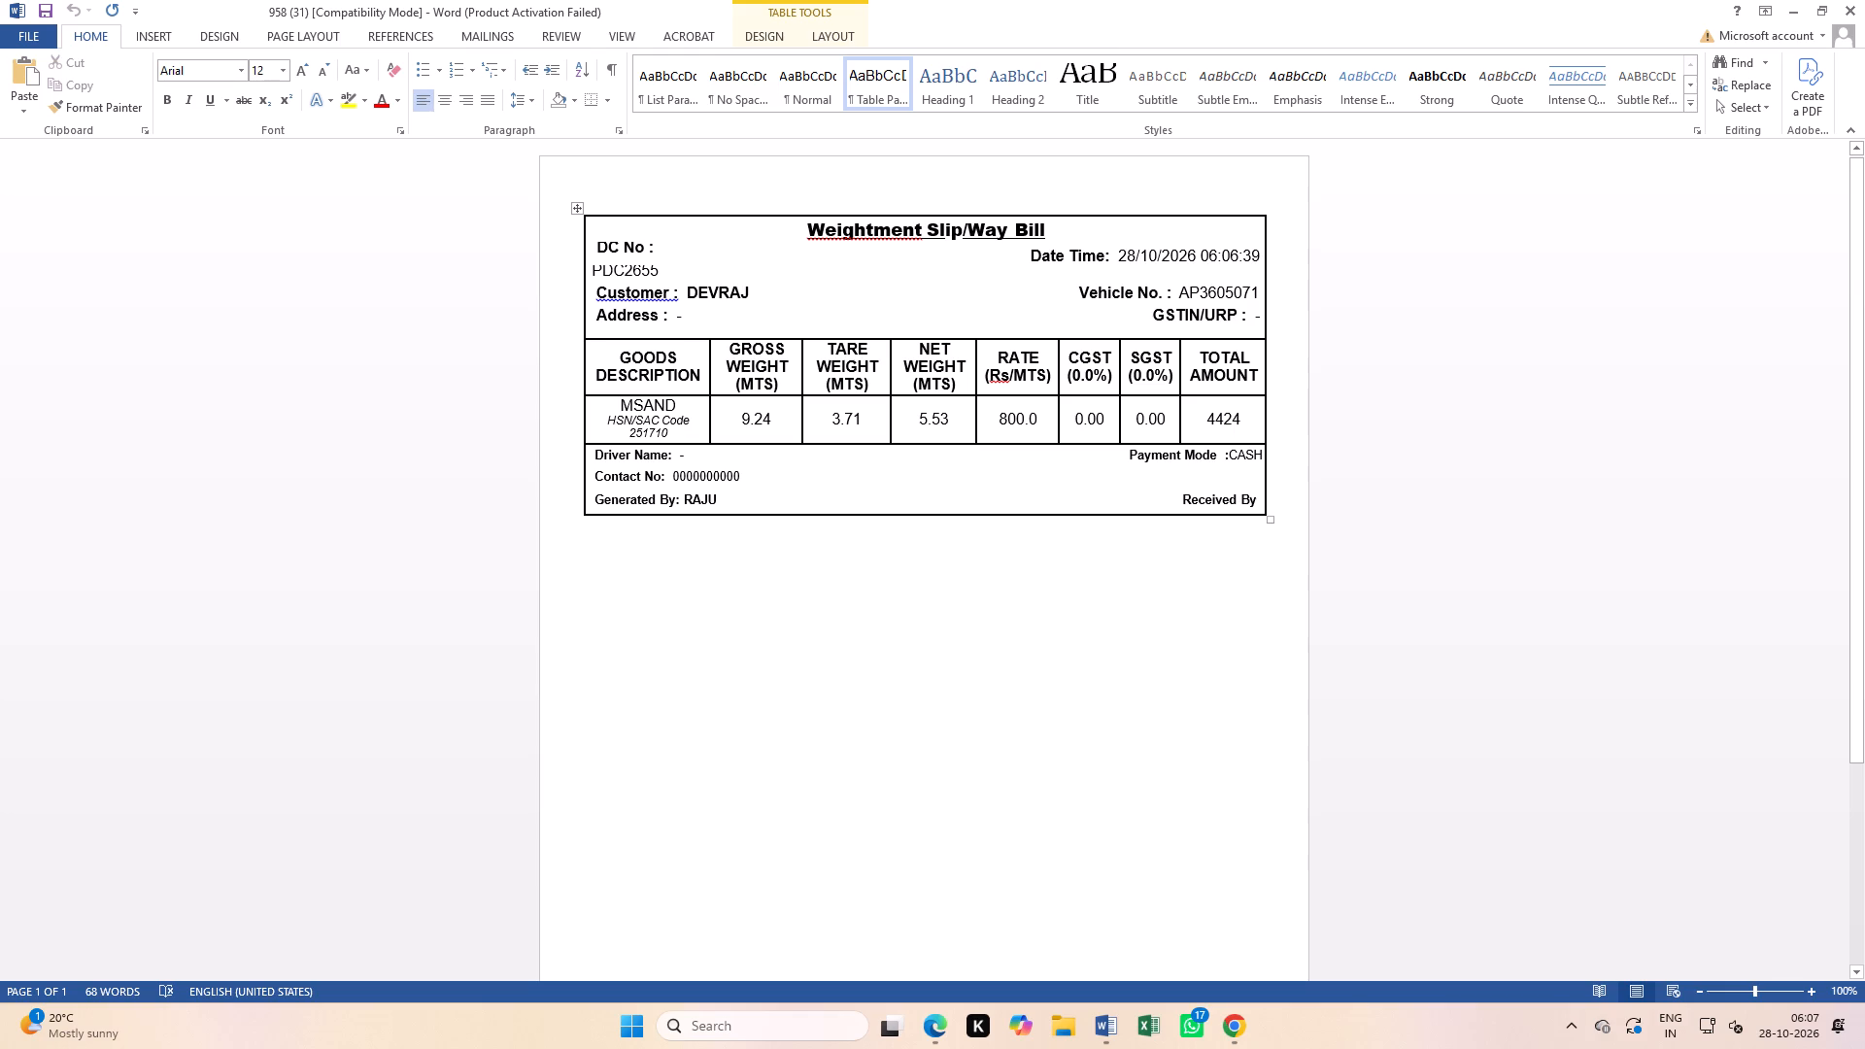
{"action": "key", "text": "BackSpace"}
{"action": "key", "text": "8"}
{"action": "left_click_drag", "start_coordinate": [1203, 423], "coordinate": [1245, 423]}
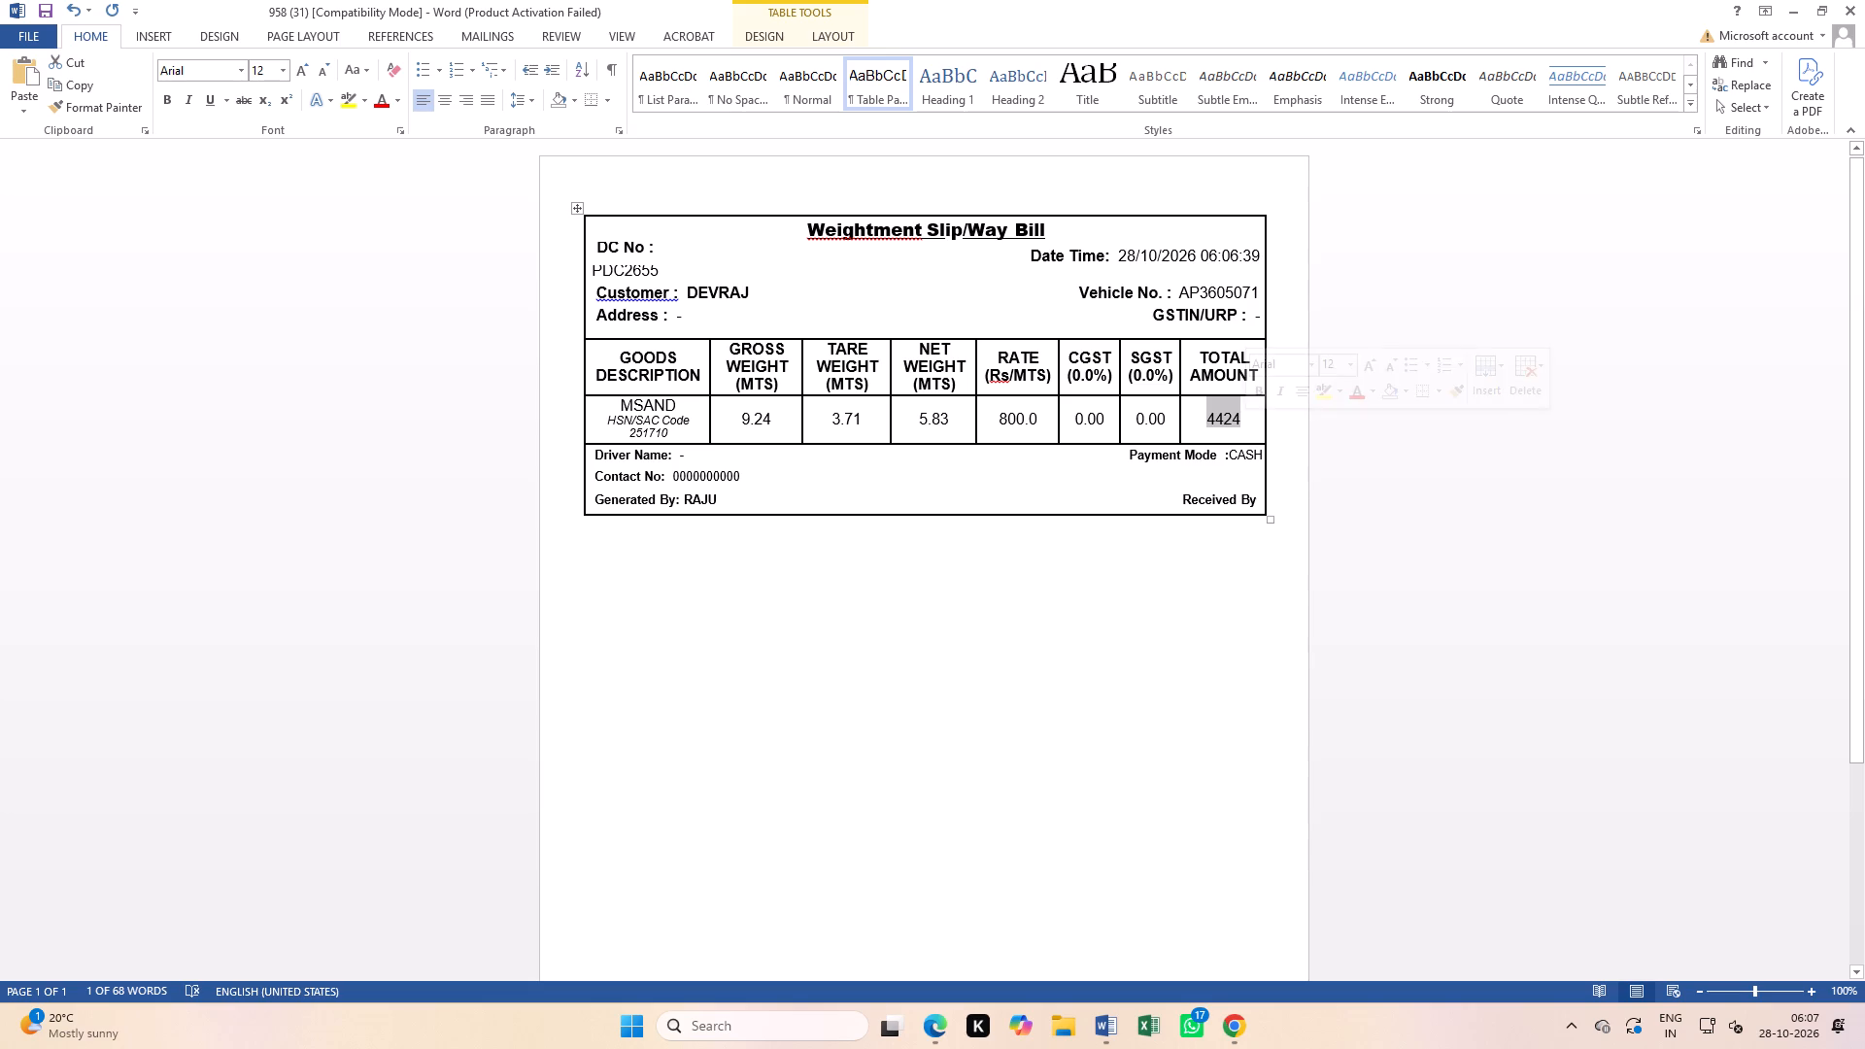
{"action": "type", "text": "4664"}
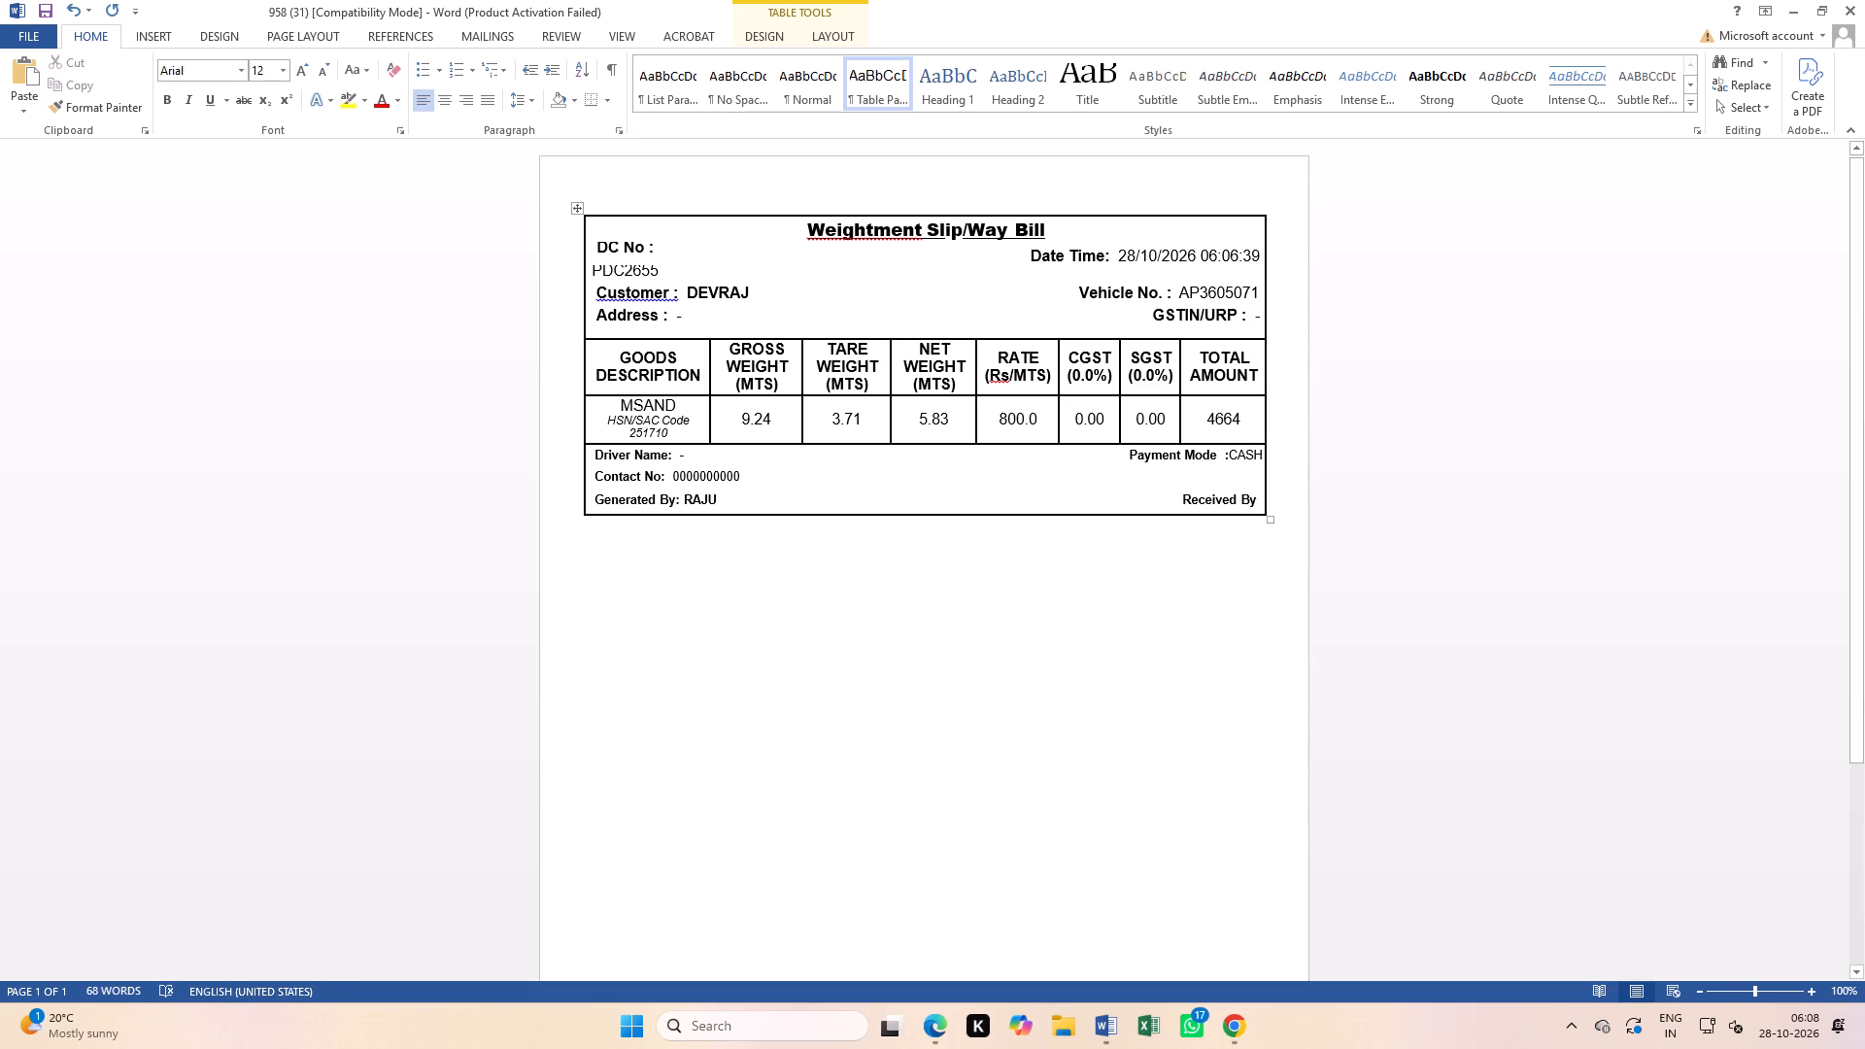
{"action": "left_click", "coordinate": [856, 413]}
{"action": "key", "text": "BackSpace"}
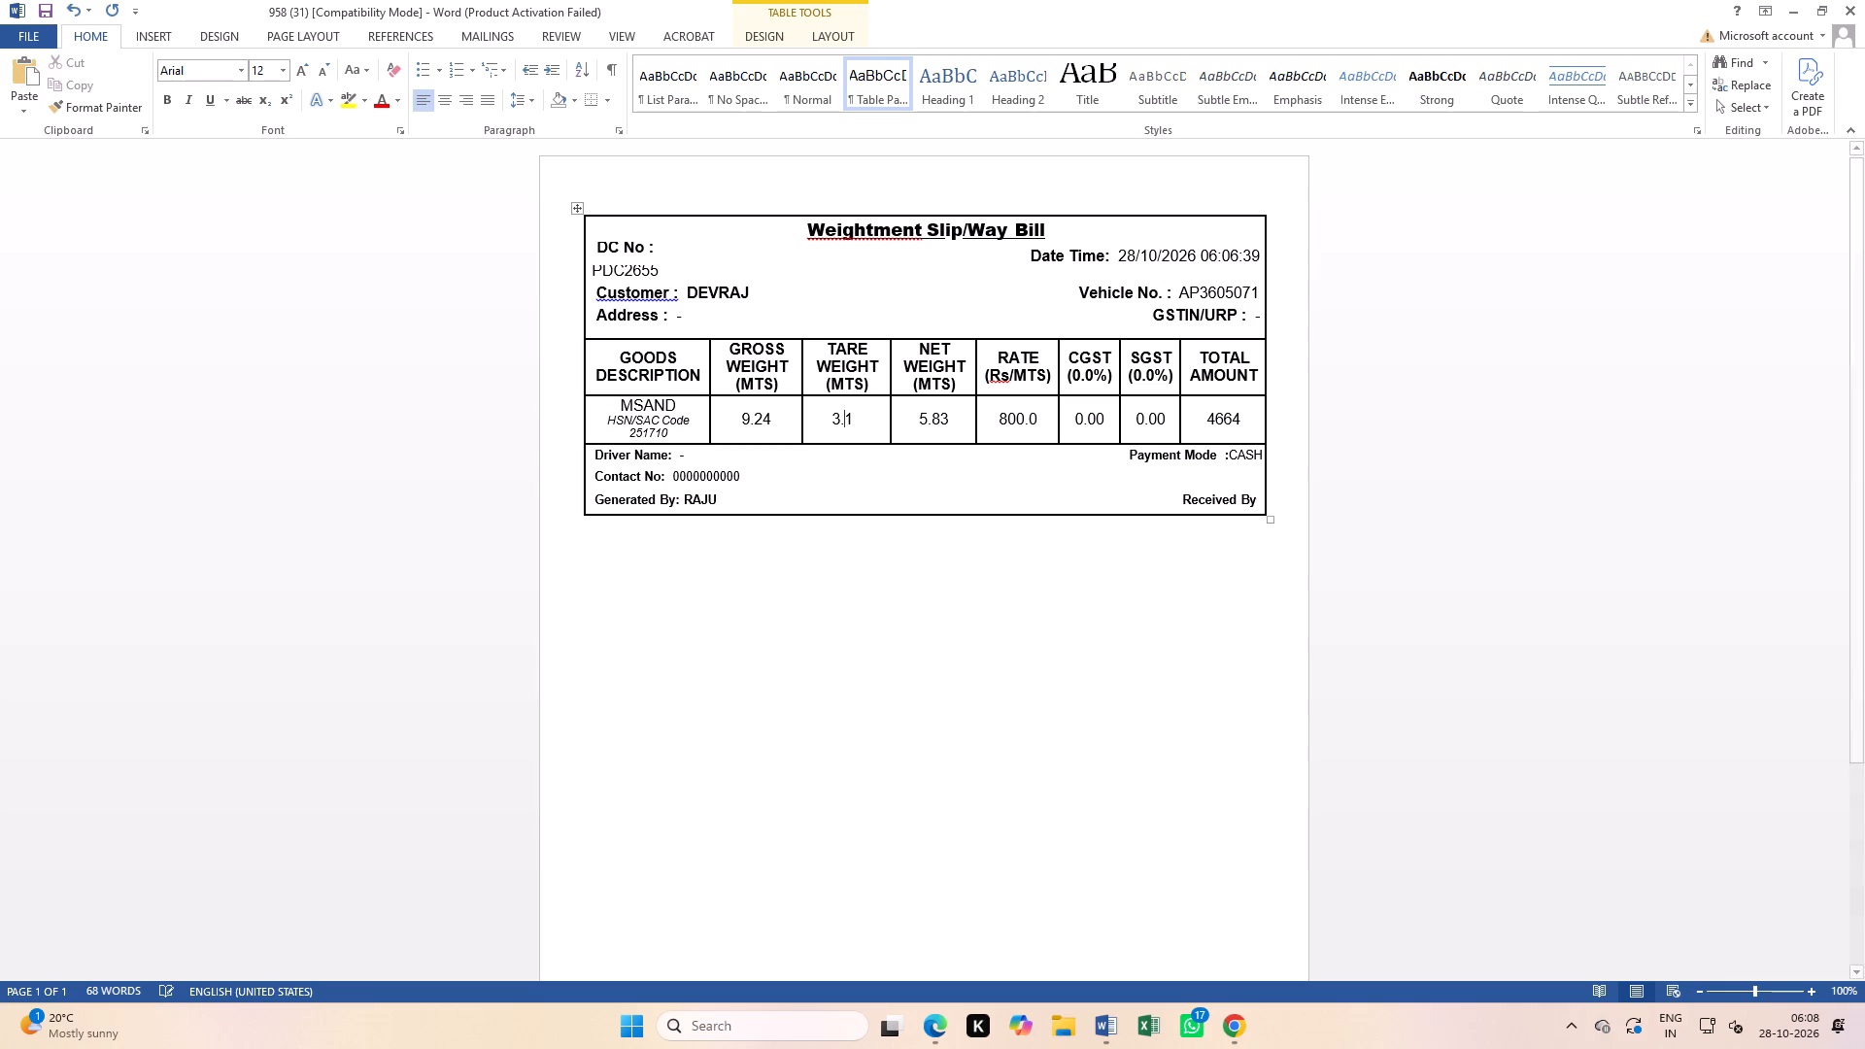
{"action": "key", "text": "4"}
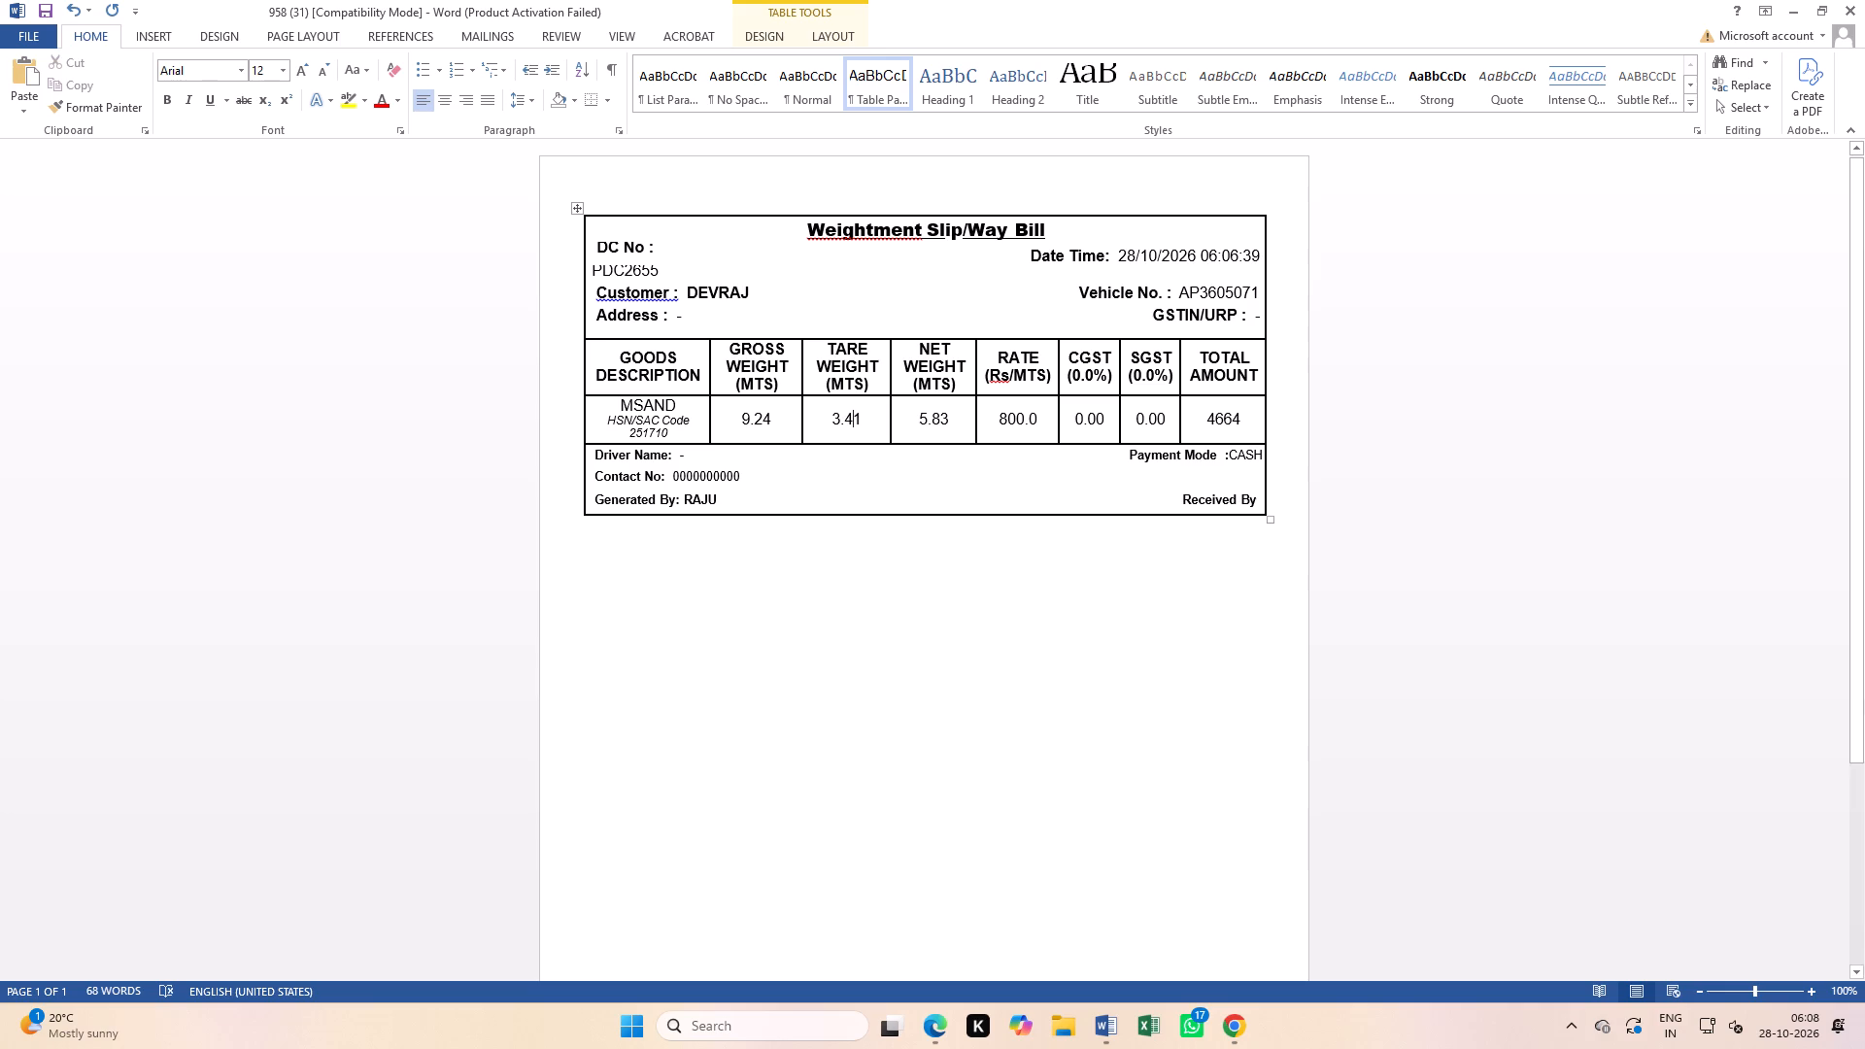
{"action": "left_click", "coordinate": [873, 671]}
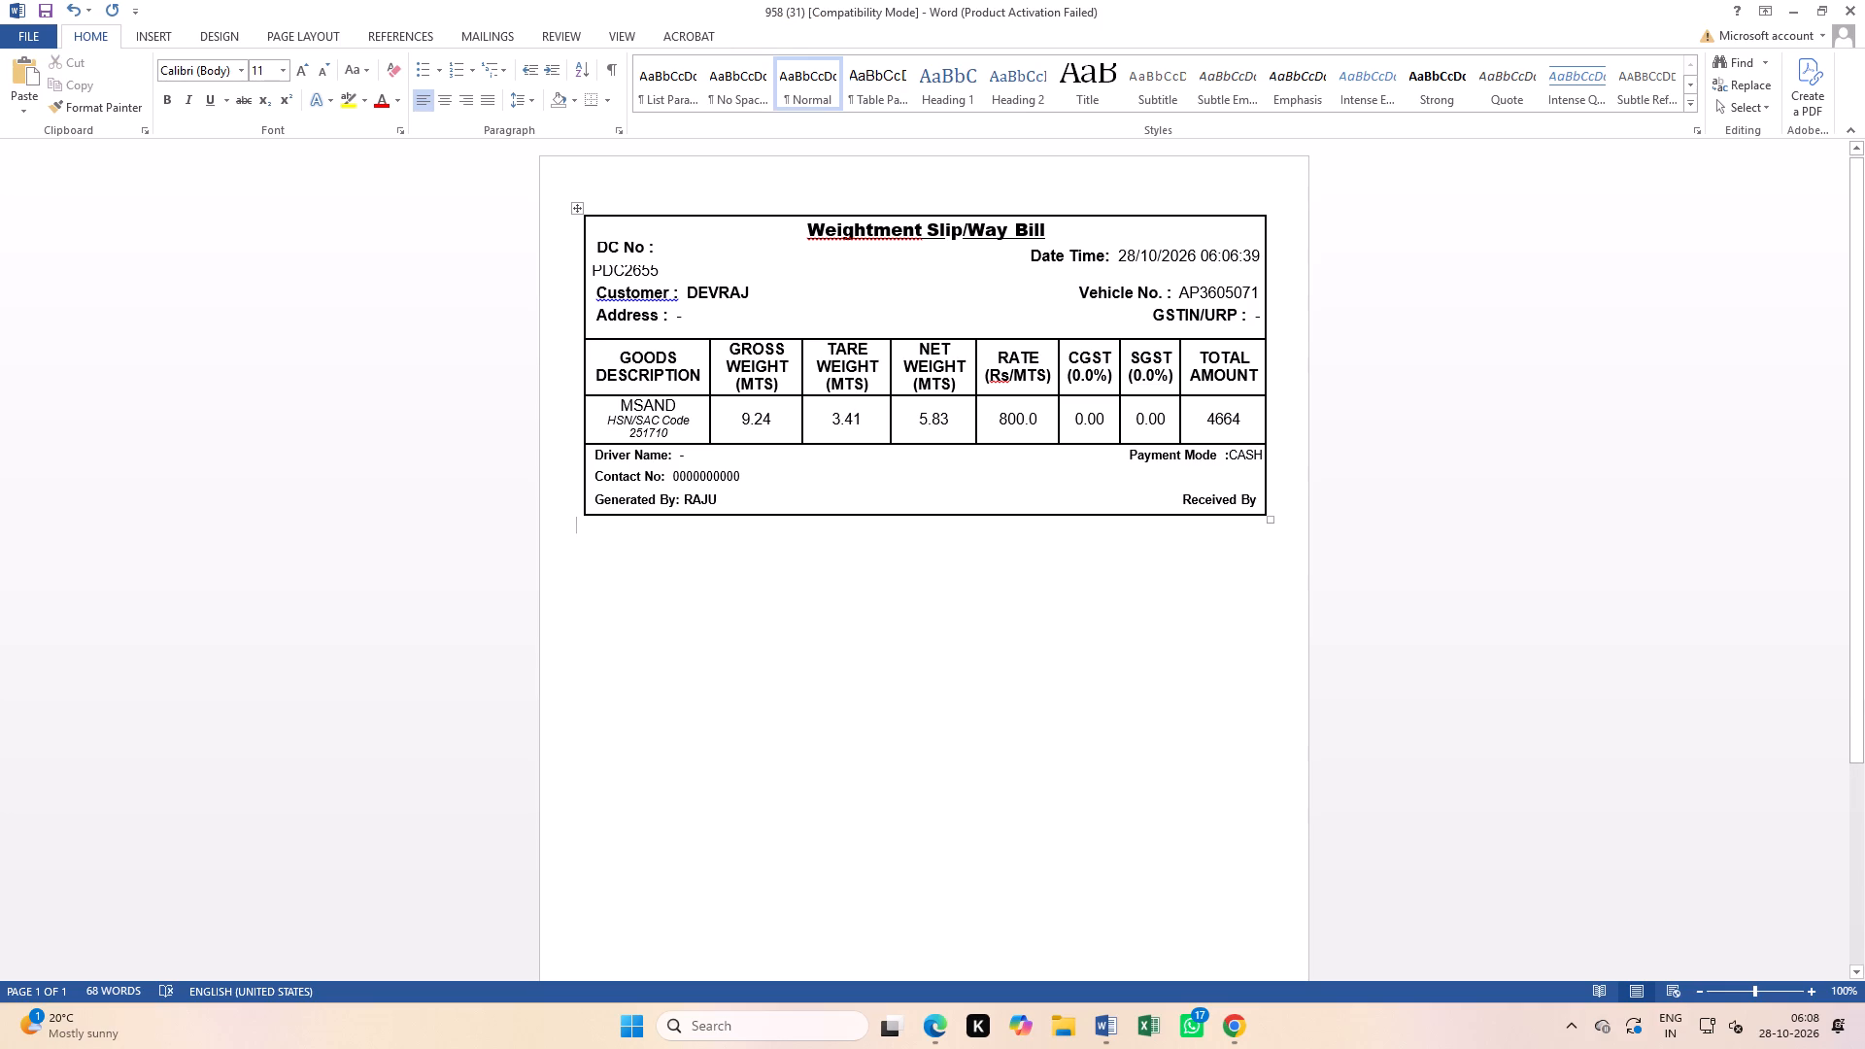
Print one copy of the edited weightment slip, keeping its small margins.
{"action": "key", "text": "ctrl+p"}
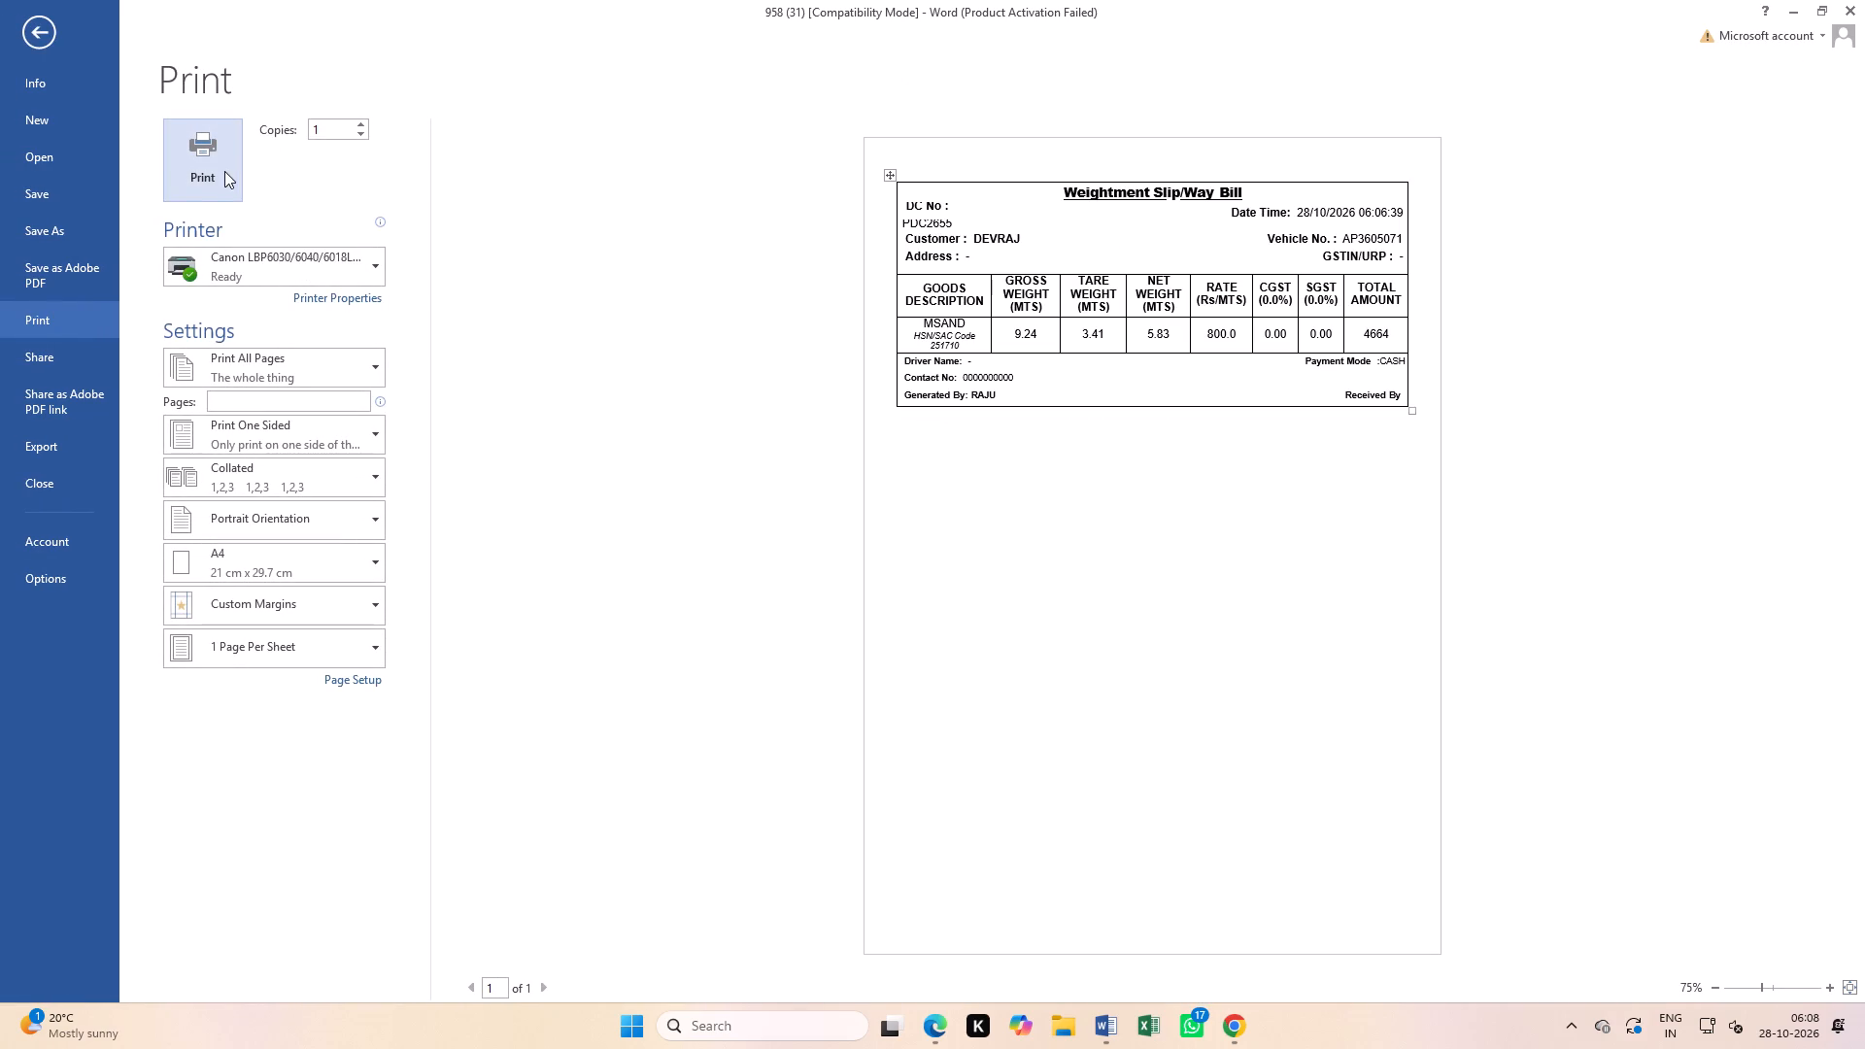
{"action": "left_click", "coordinate": [224, 171]}
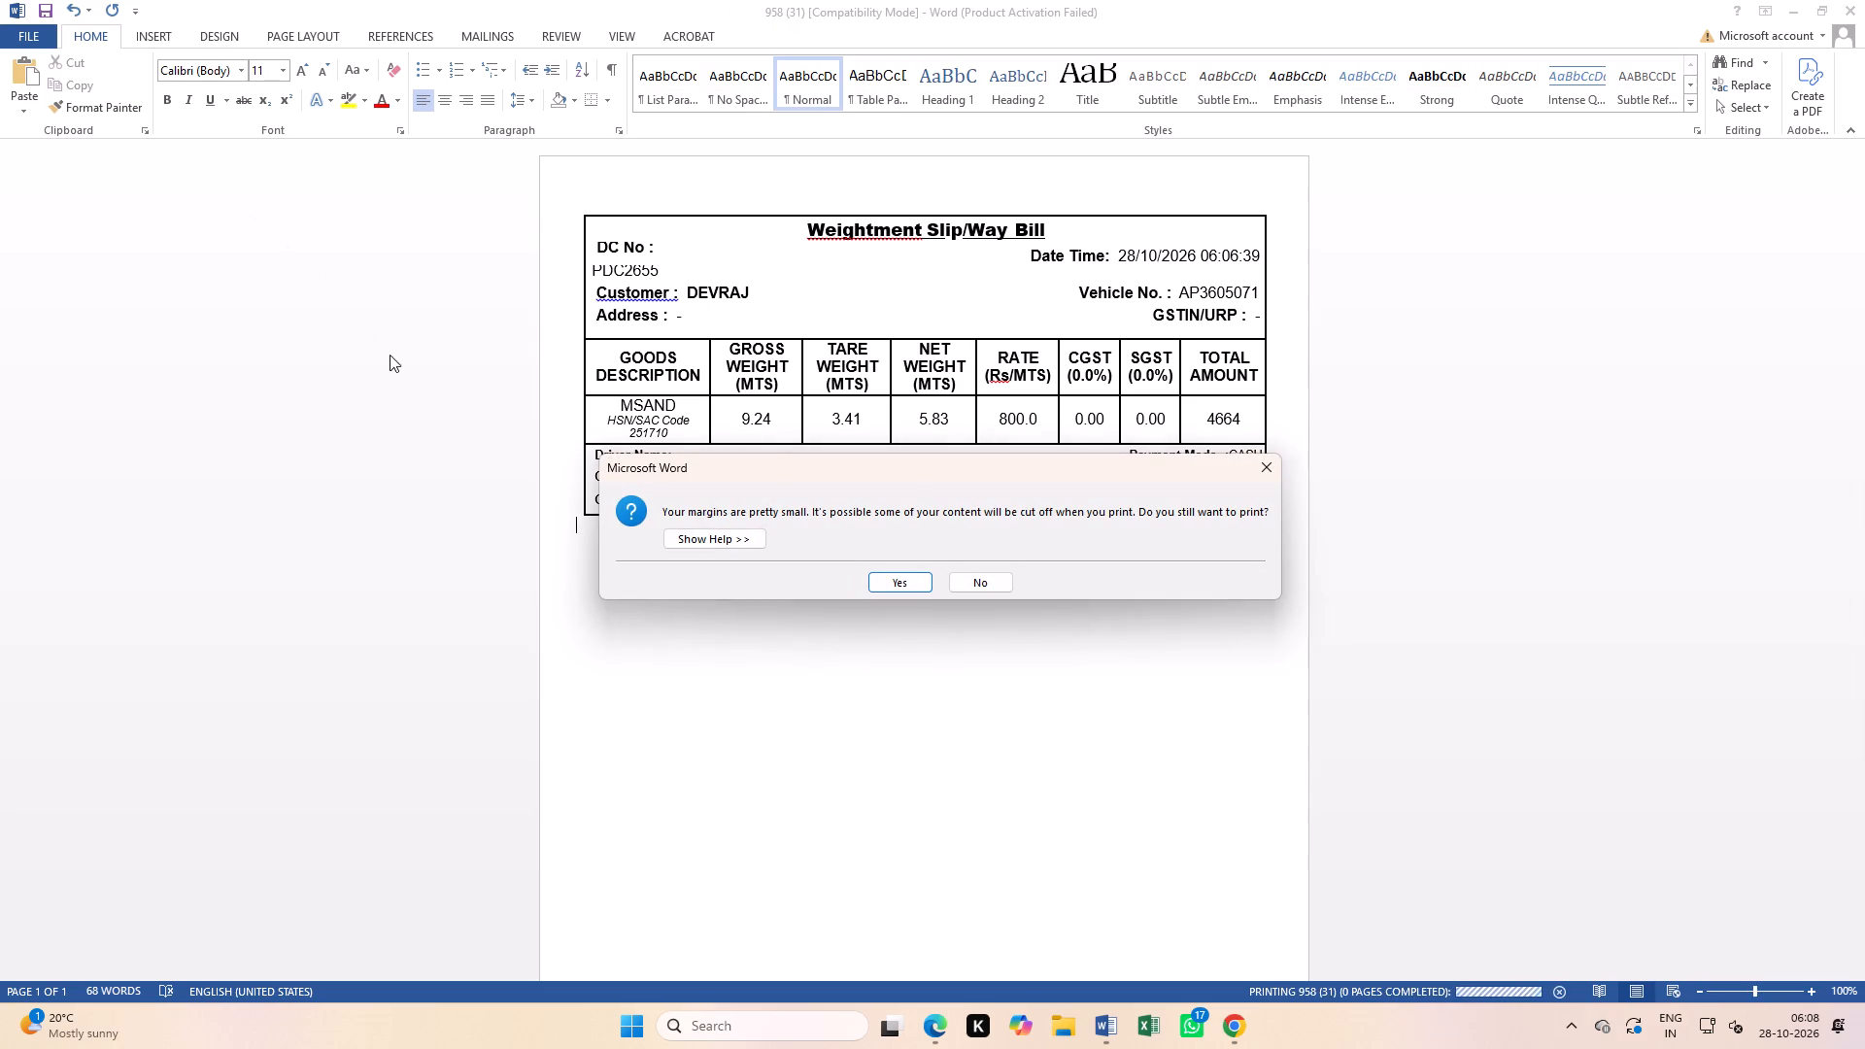
{"action": "left_click", "coordinate": [908, 584]}
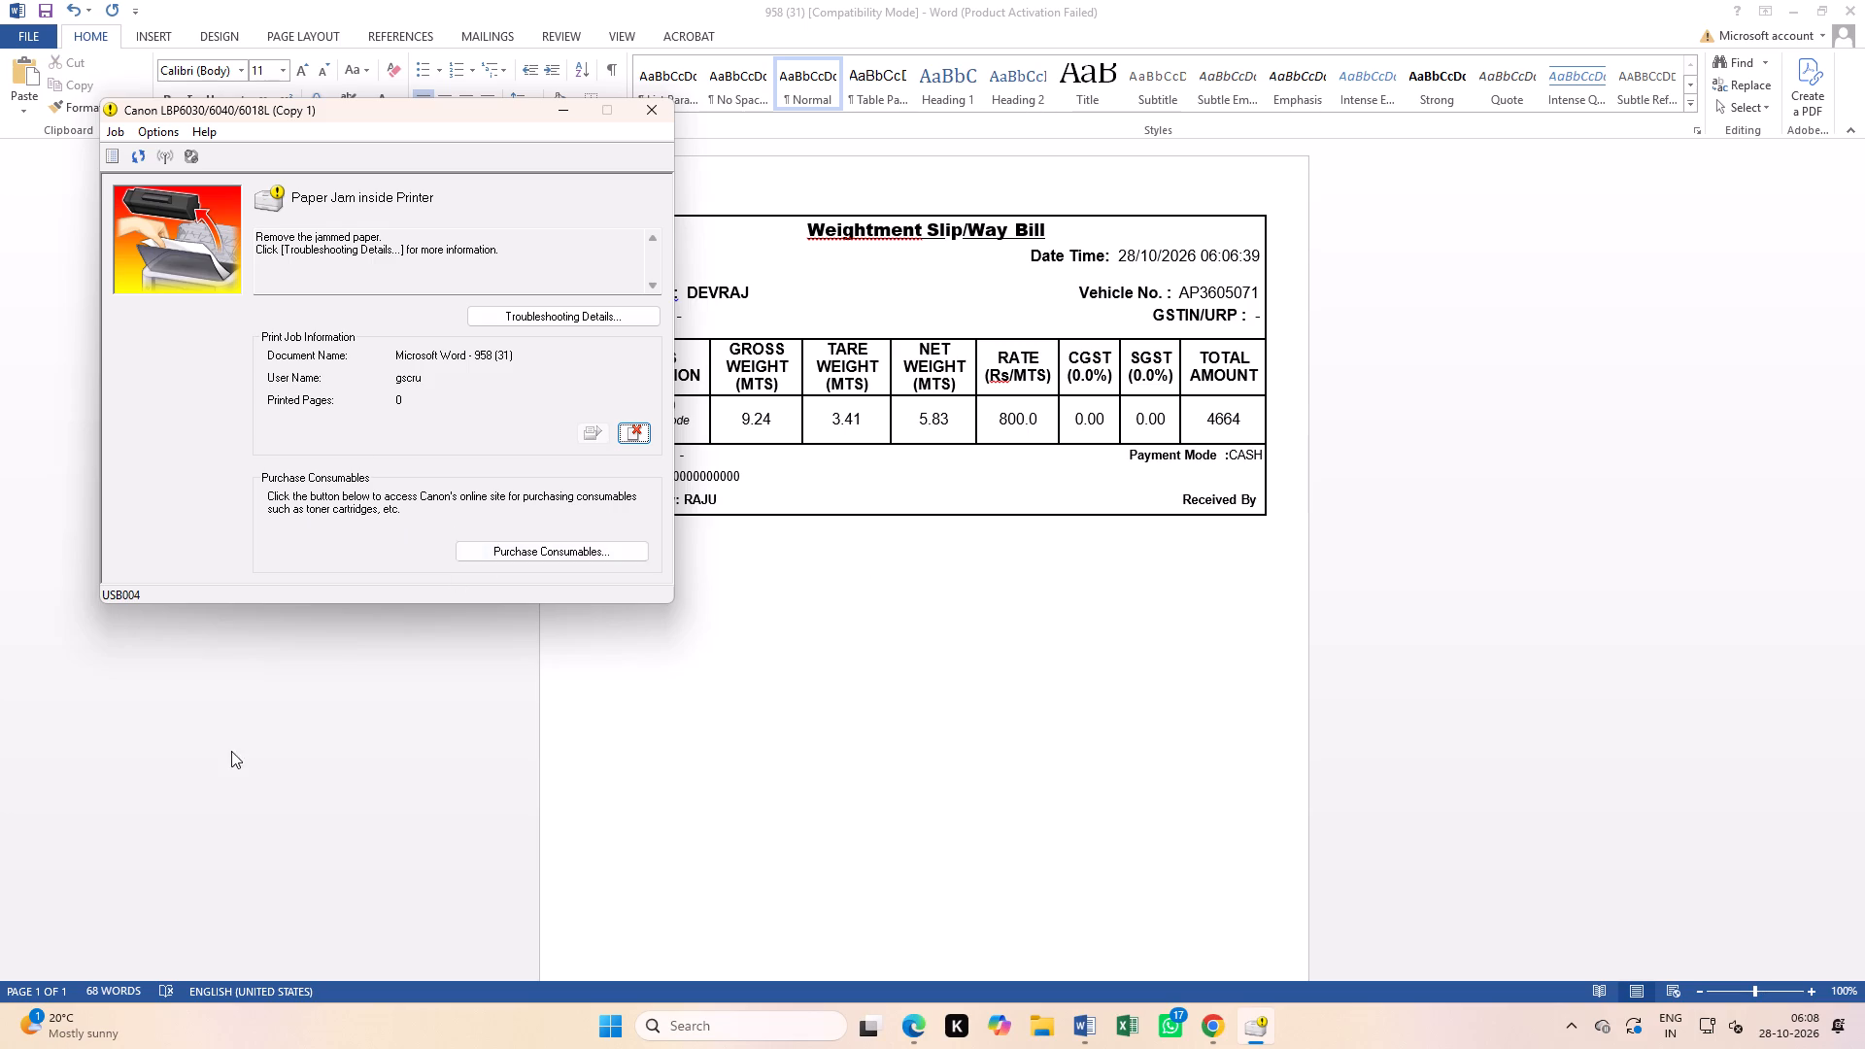
{"action": "left_click_drag", "start_coordinate": [231, 751], "coordinate": [226, 742]}
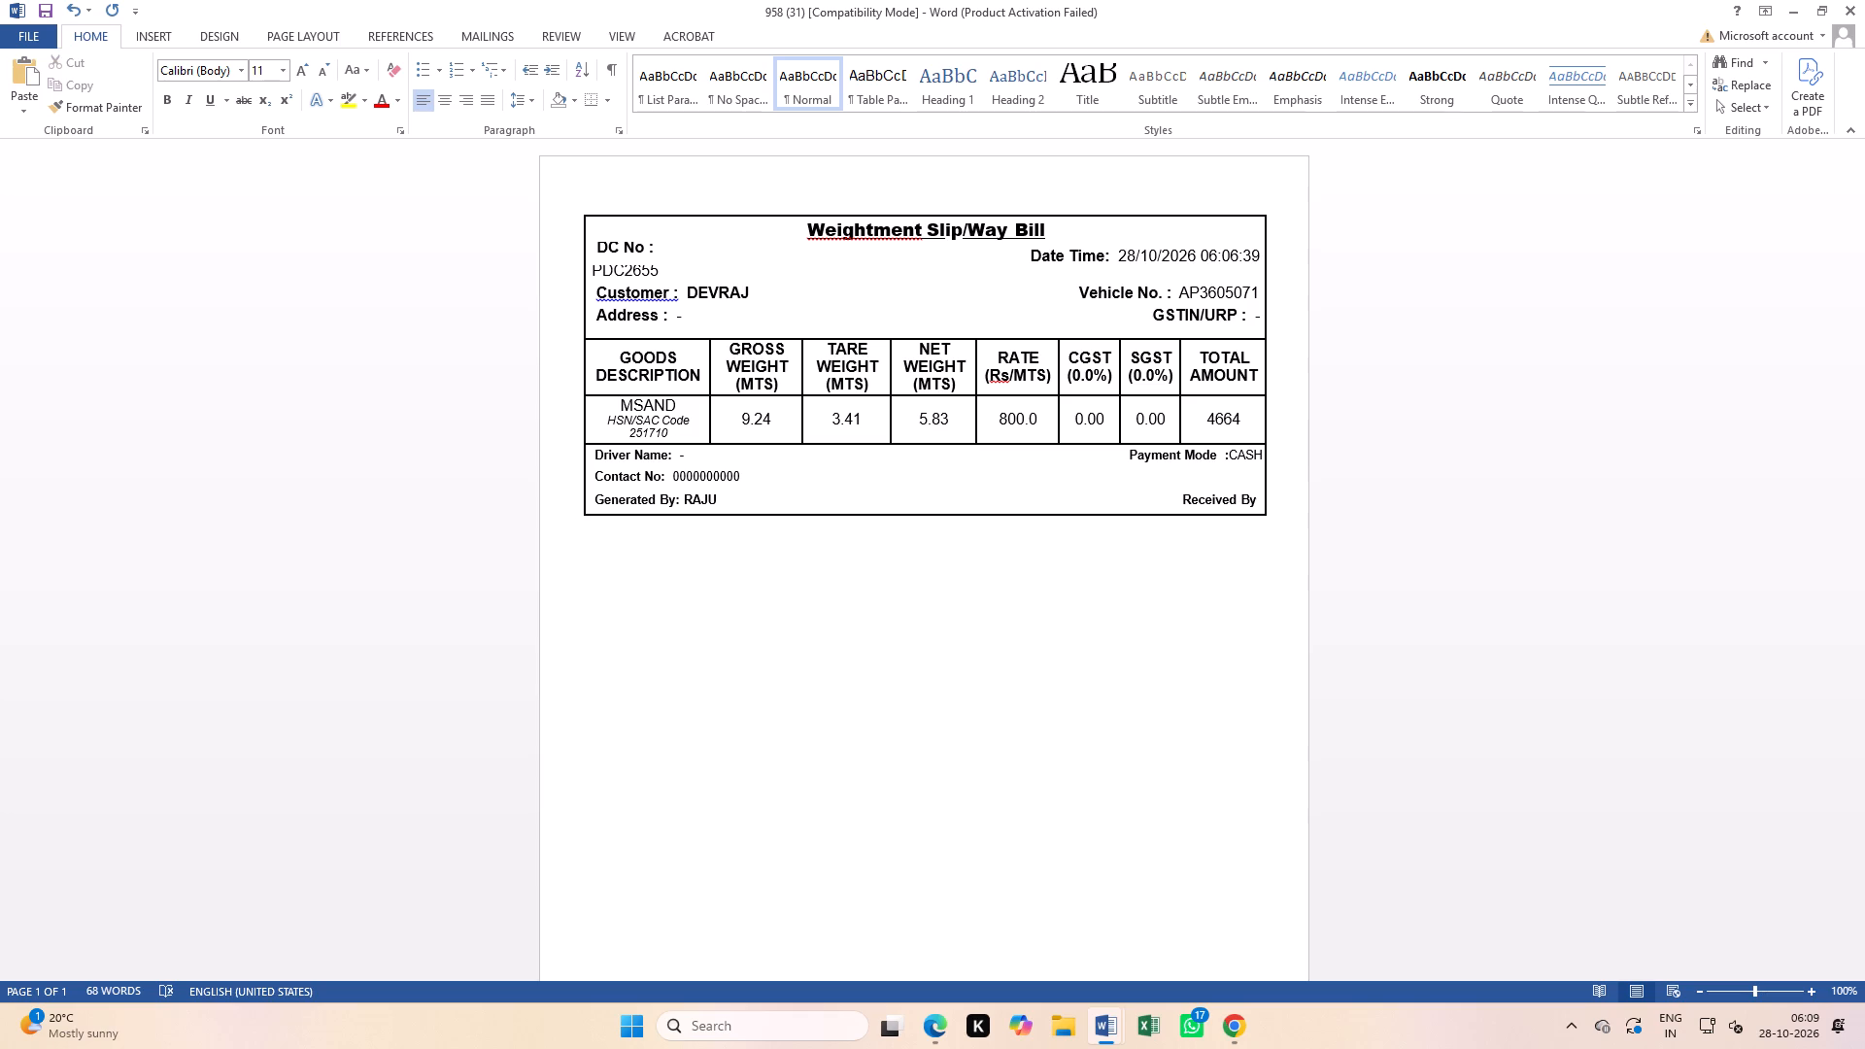
Switch back to the Chrome window holding the dispatch permit and e-way bill pages.
{"action": "left_click", "coordinate": [1245, 1027]}
{"action": "left_click", "coordinate": [1031, 953]}
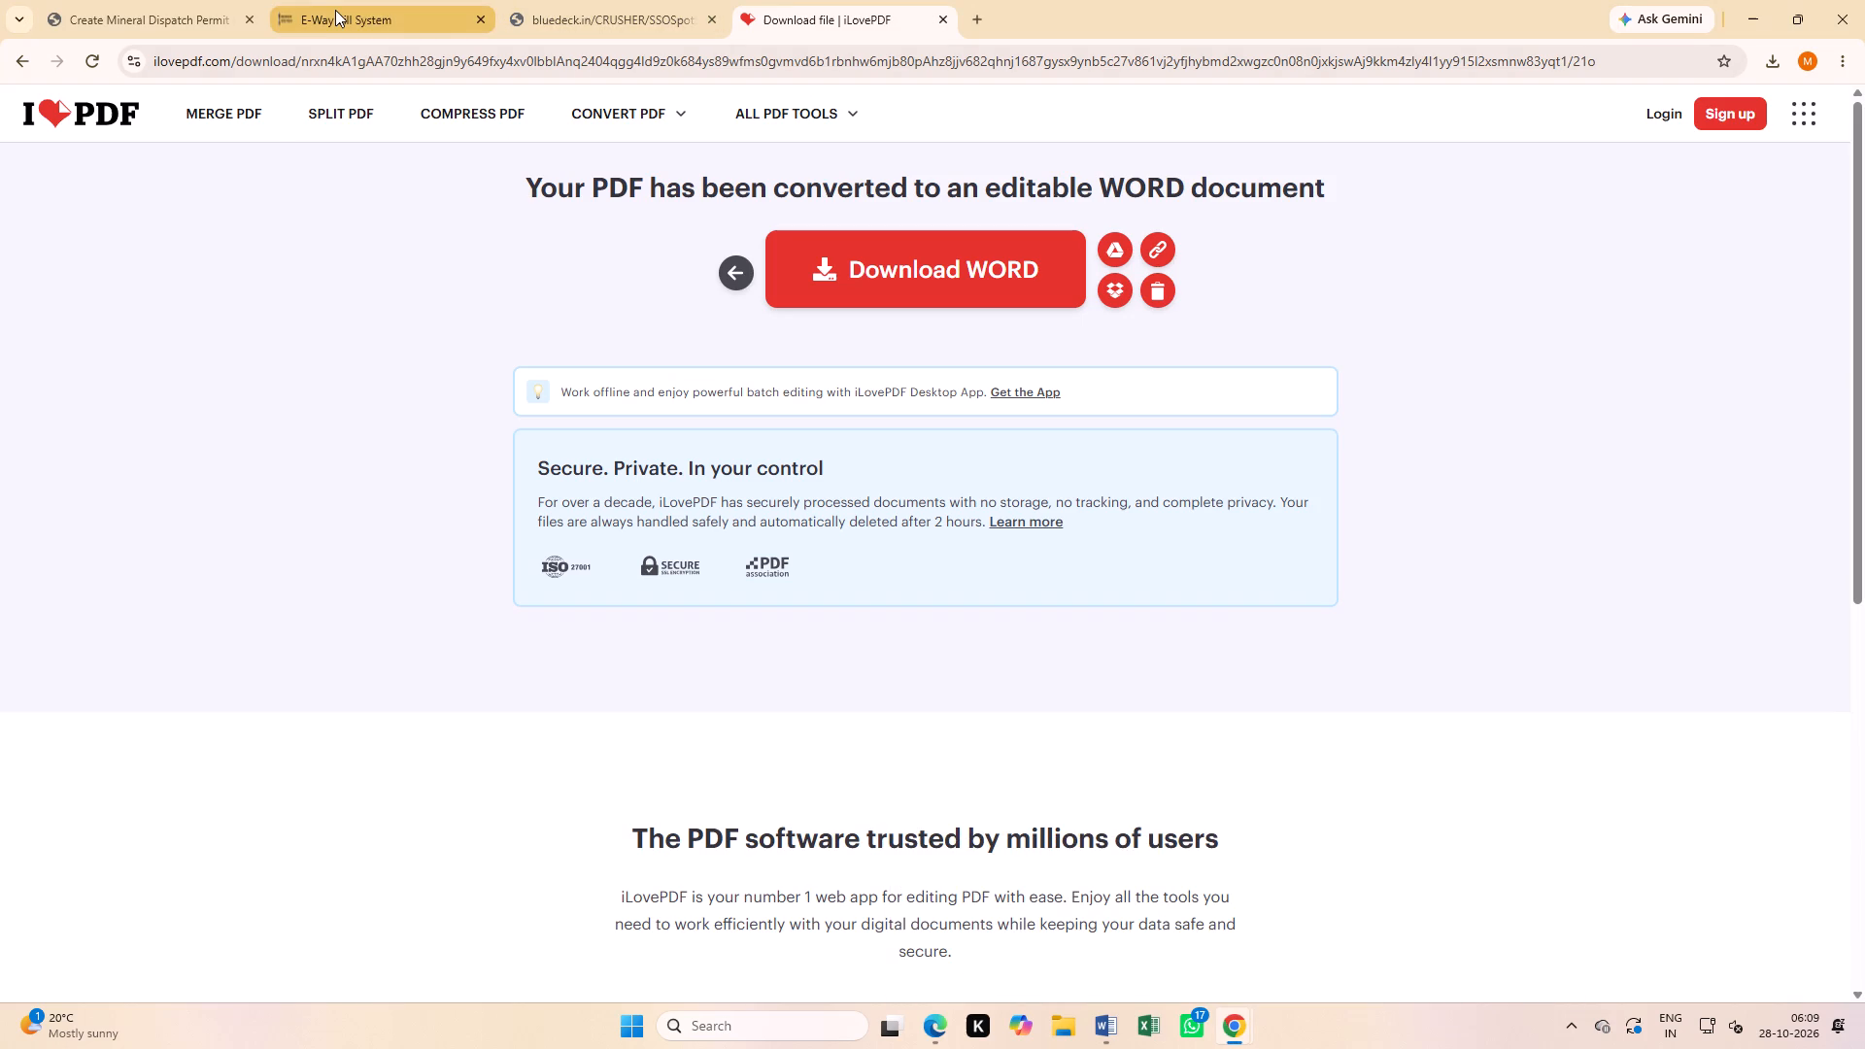
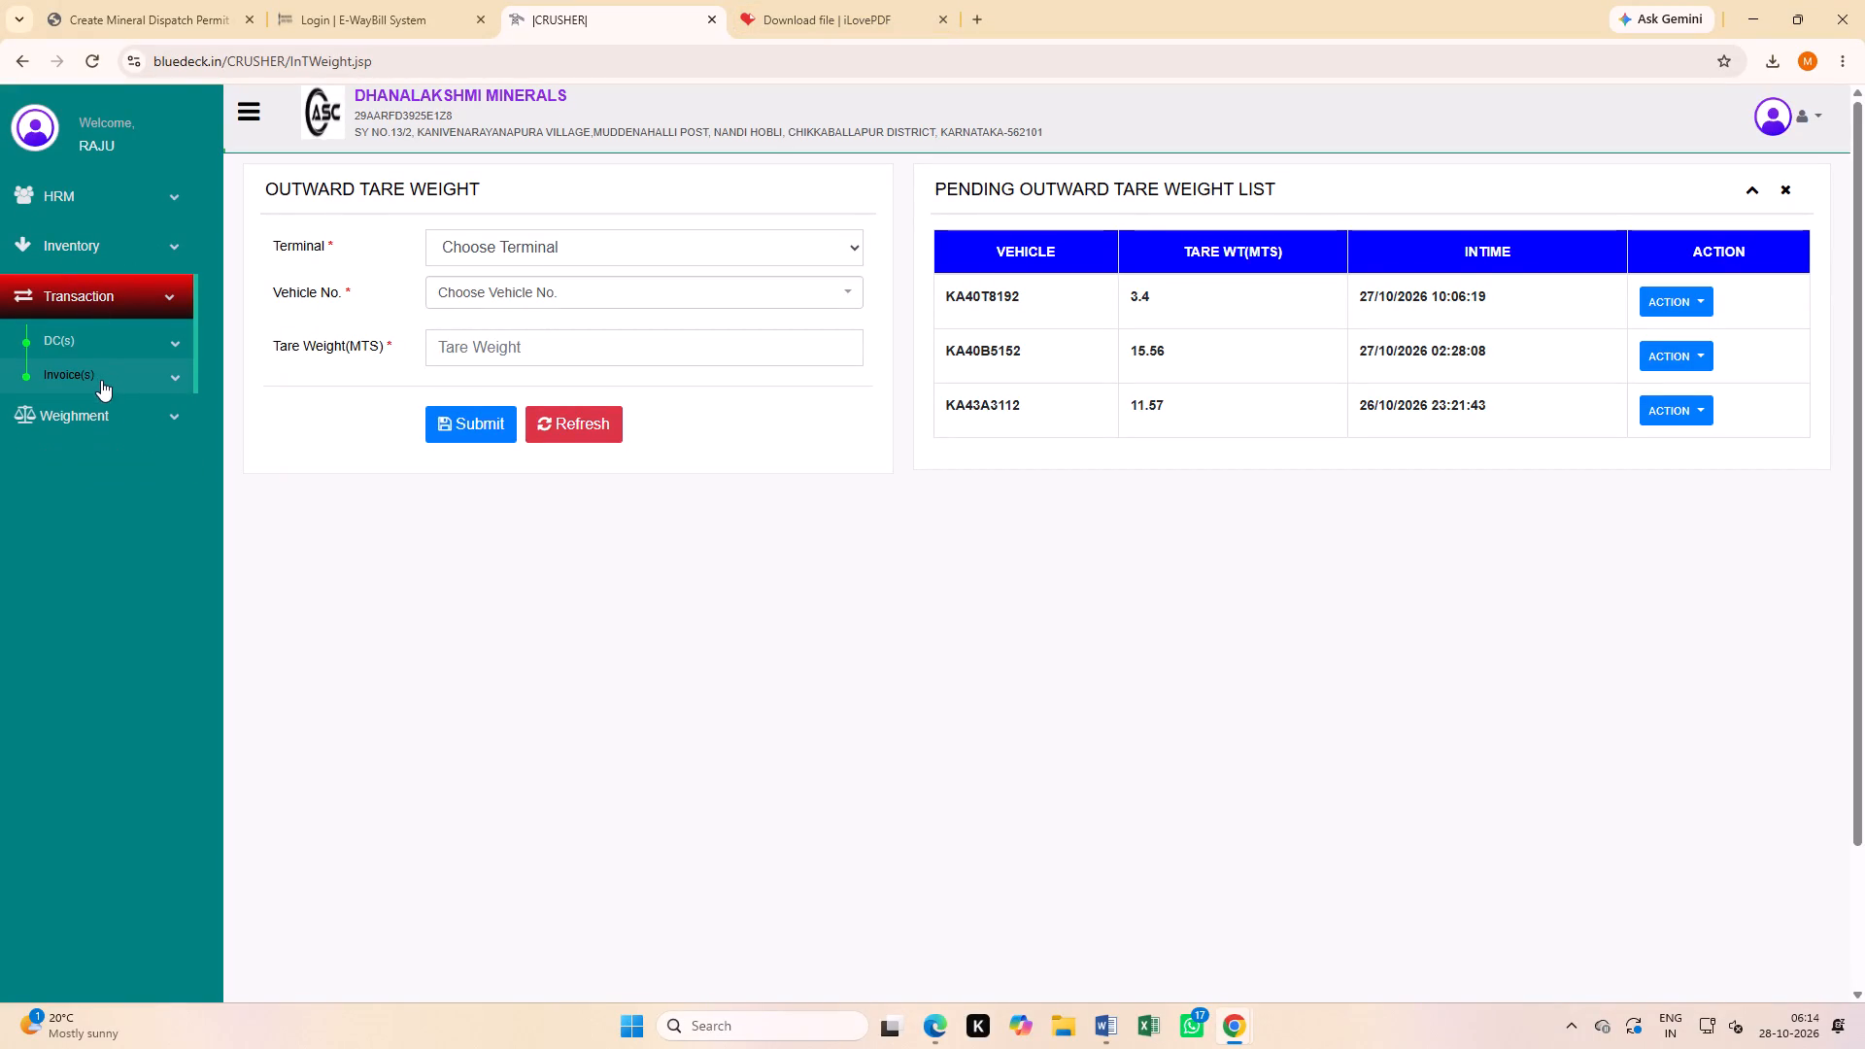
List the pending DCs dated 28/10/2026 for all units of measure.
{"action": "left_click", "coordinate": [101, 380]}
{"action": "left_click", "coordinate": [127, 413]}
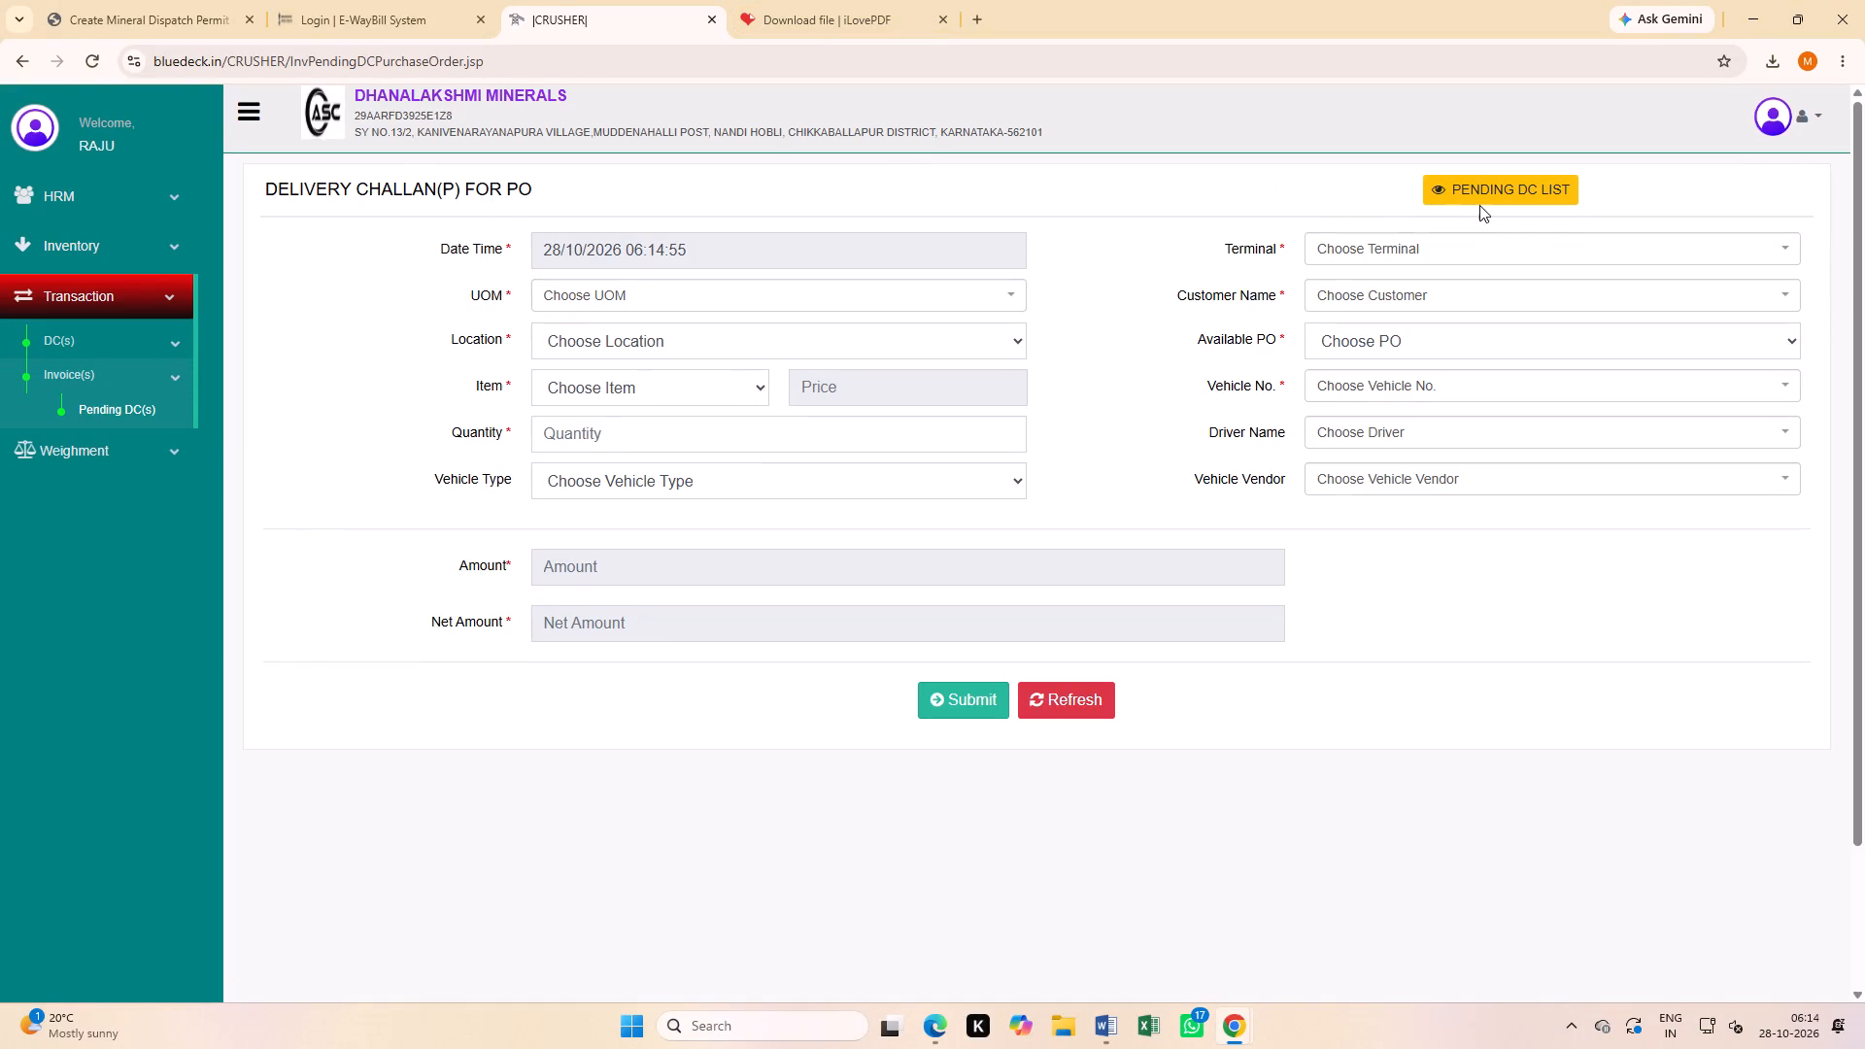
{"action": "left_click", "coordinate": [1480, 189]}
{"action": "left_click", "coordinate": [989, 295]}
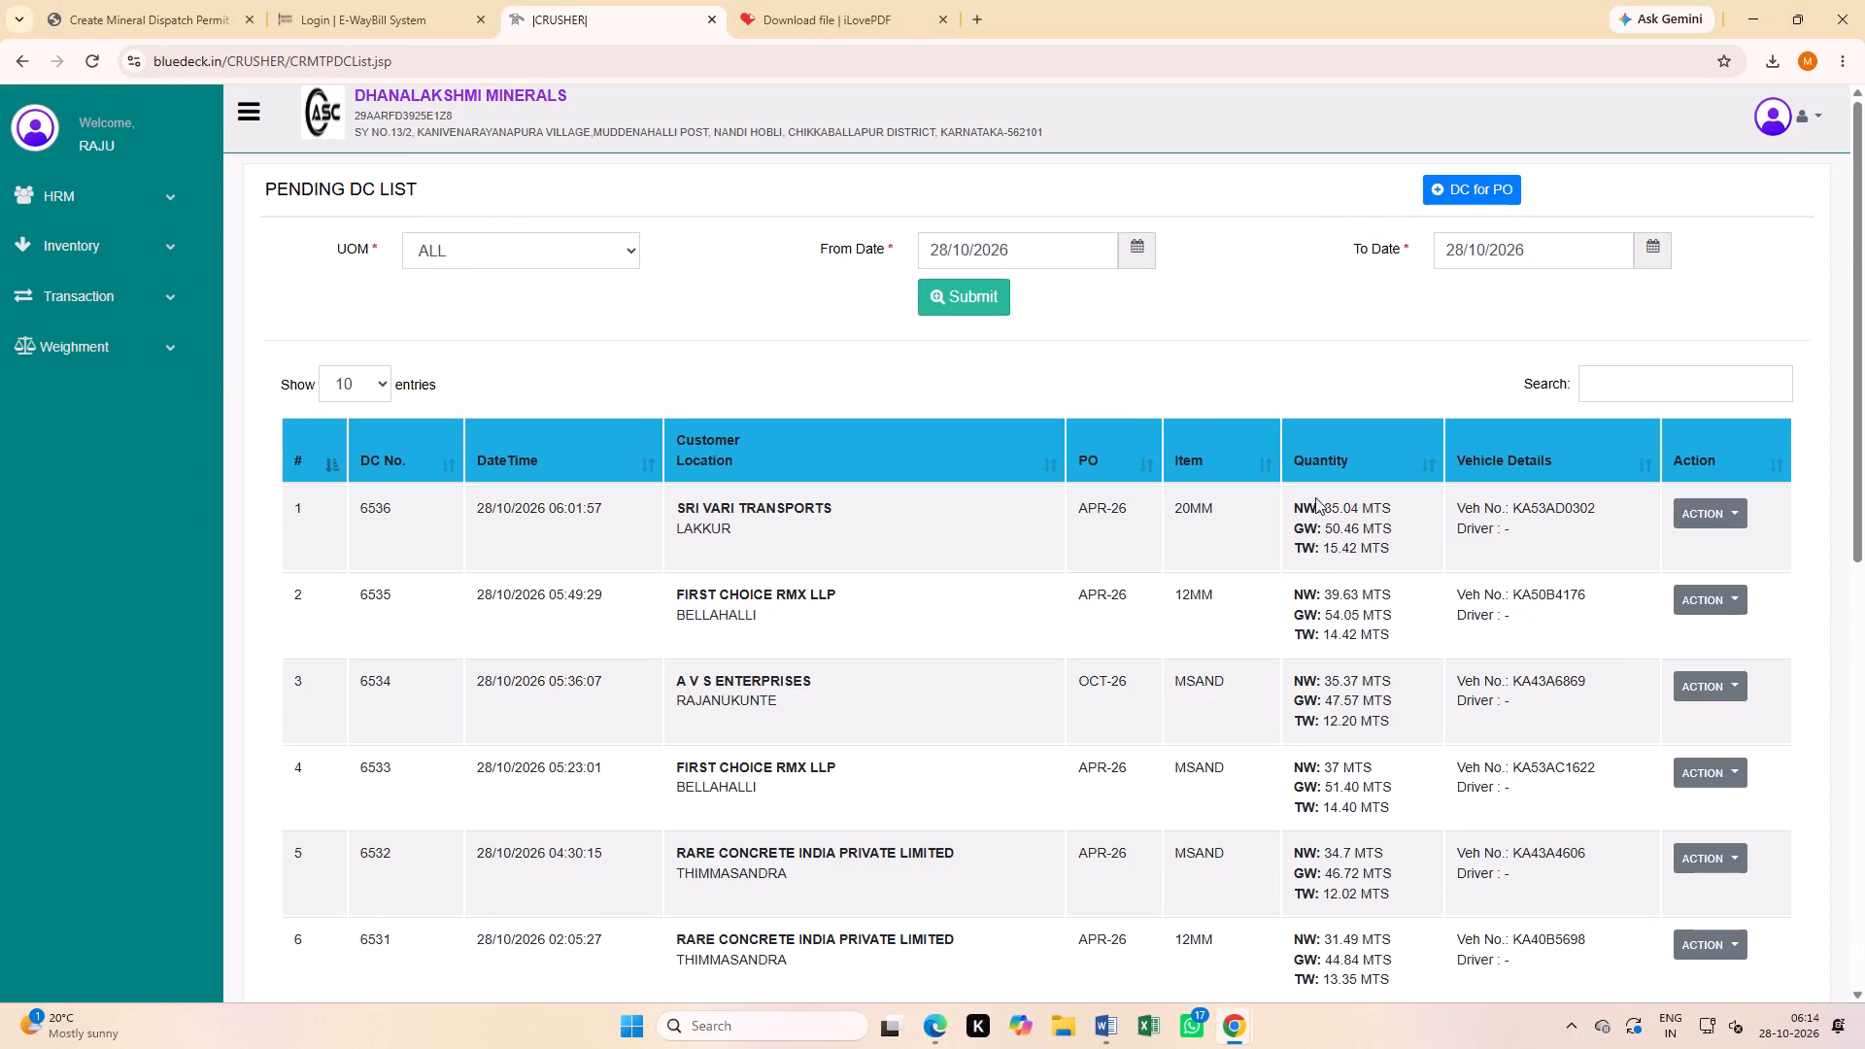
{"action": "scroll", "coordinate": [1315, 497], "scroll_direction": "down", "scroll_amount": 3}
{"action": "scroll", "coordinate": [1595, 466], "scroll_direction": "down", "scroll_amount": 2}
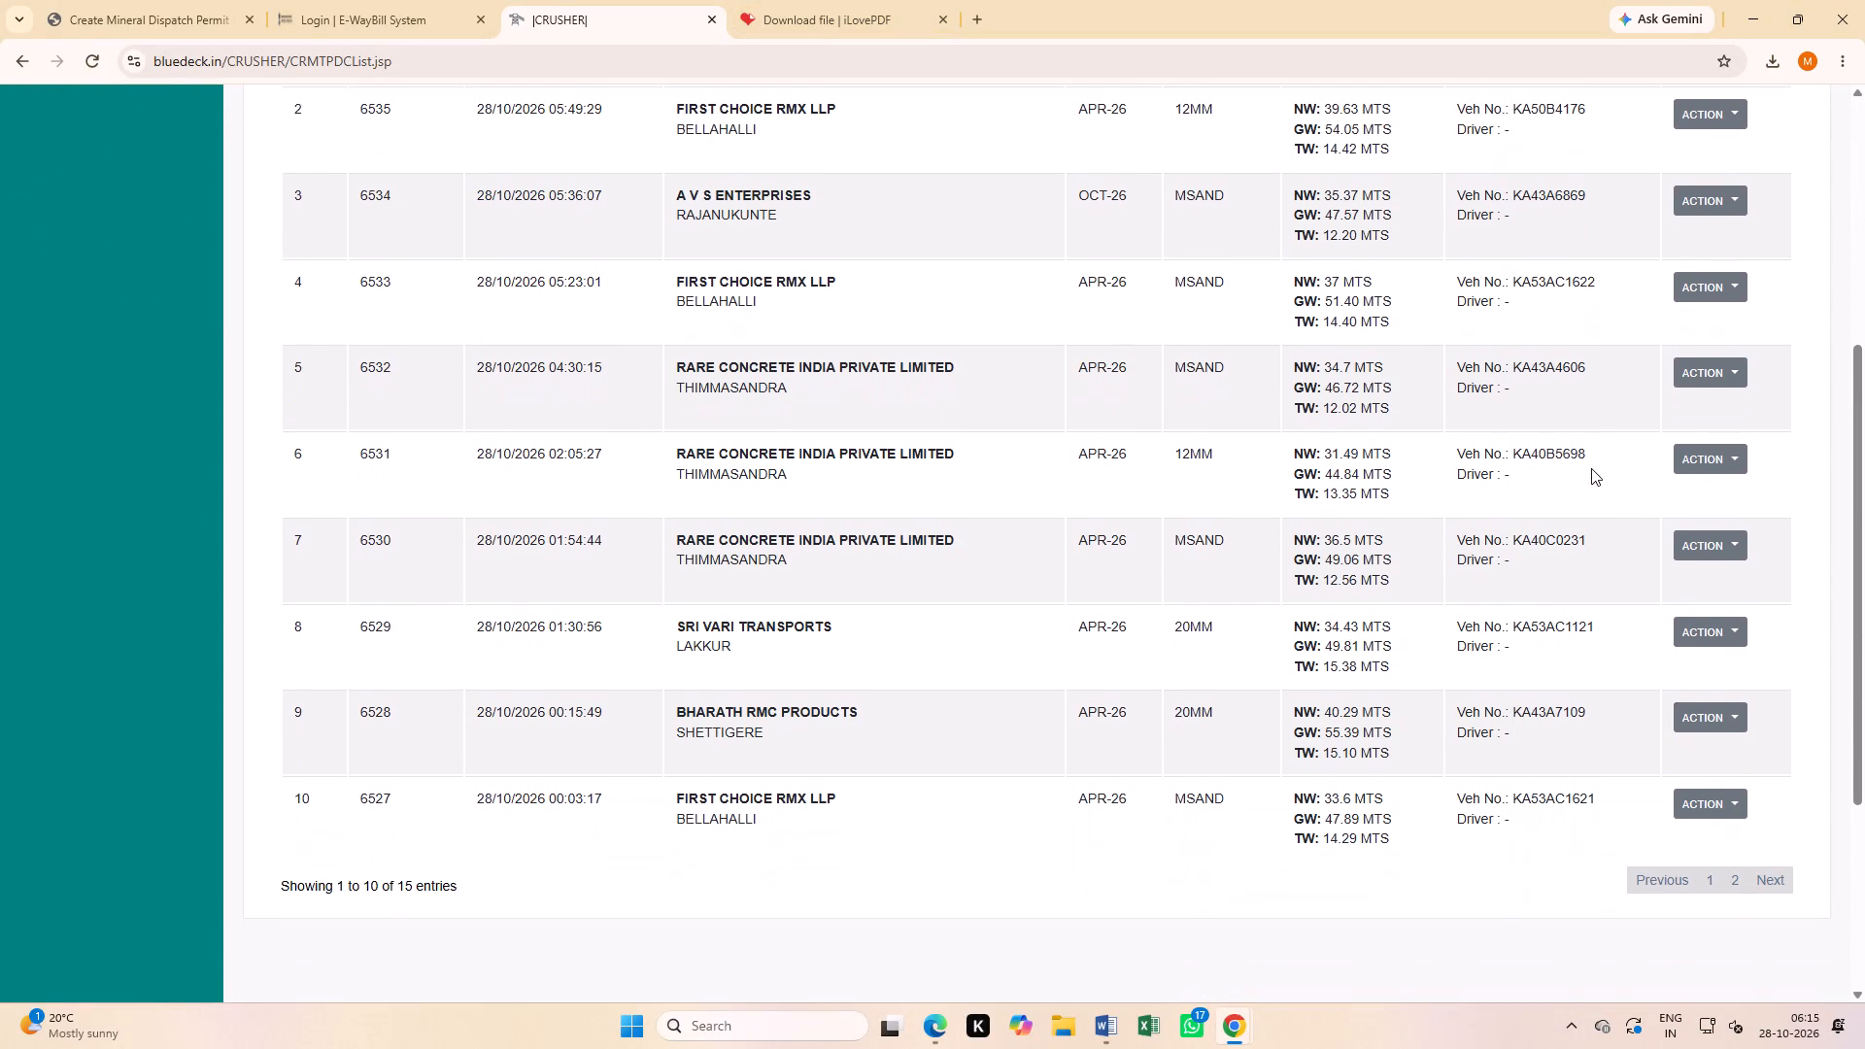
{"action": "scroll", "coordinate": [1591, 468], "scroll_direction": "down", "scroll_amount": 1}
{"action": "left_click", "coordinate": [1705, 438]}
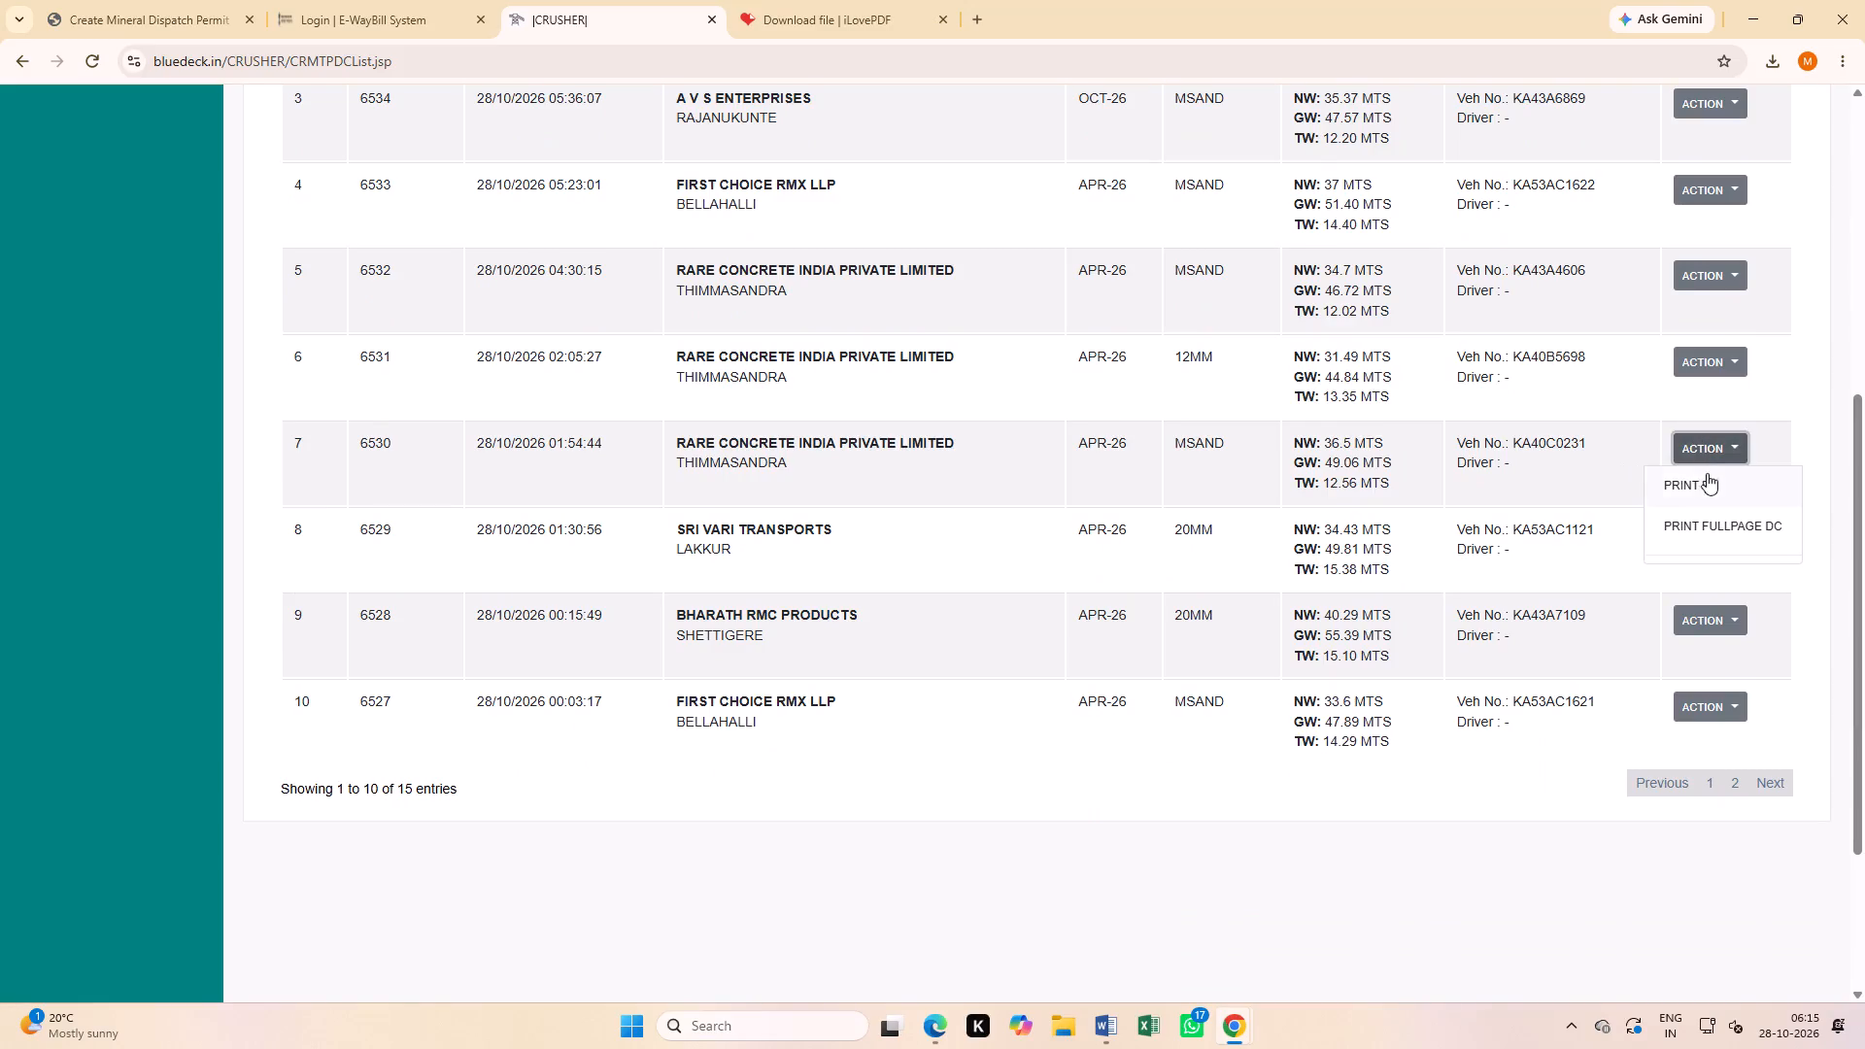
{"action": "left_click", "coordinate": [1708, 480]}
{"action": "scroll", "coordinate": [569, 344], "scroll_direction": "down", "scroll_amount": 4}
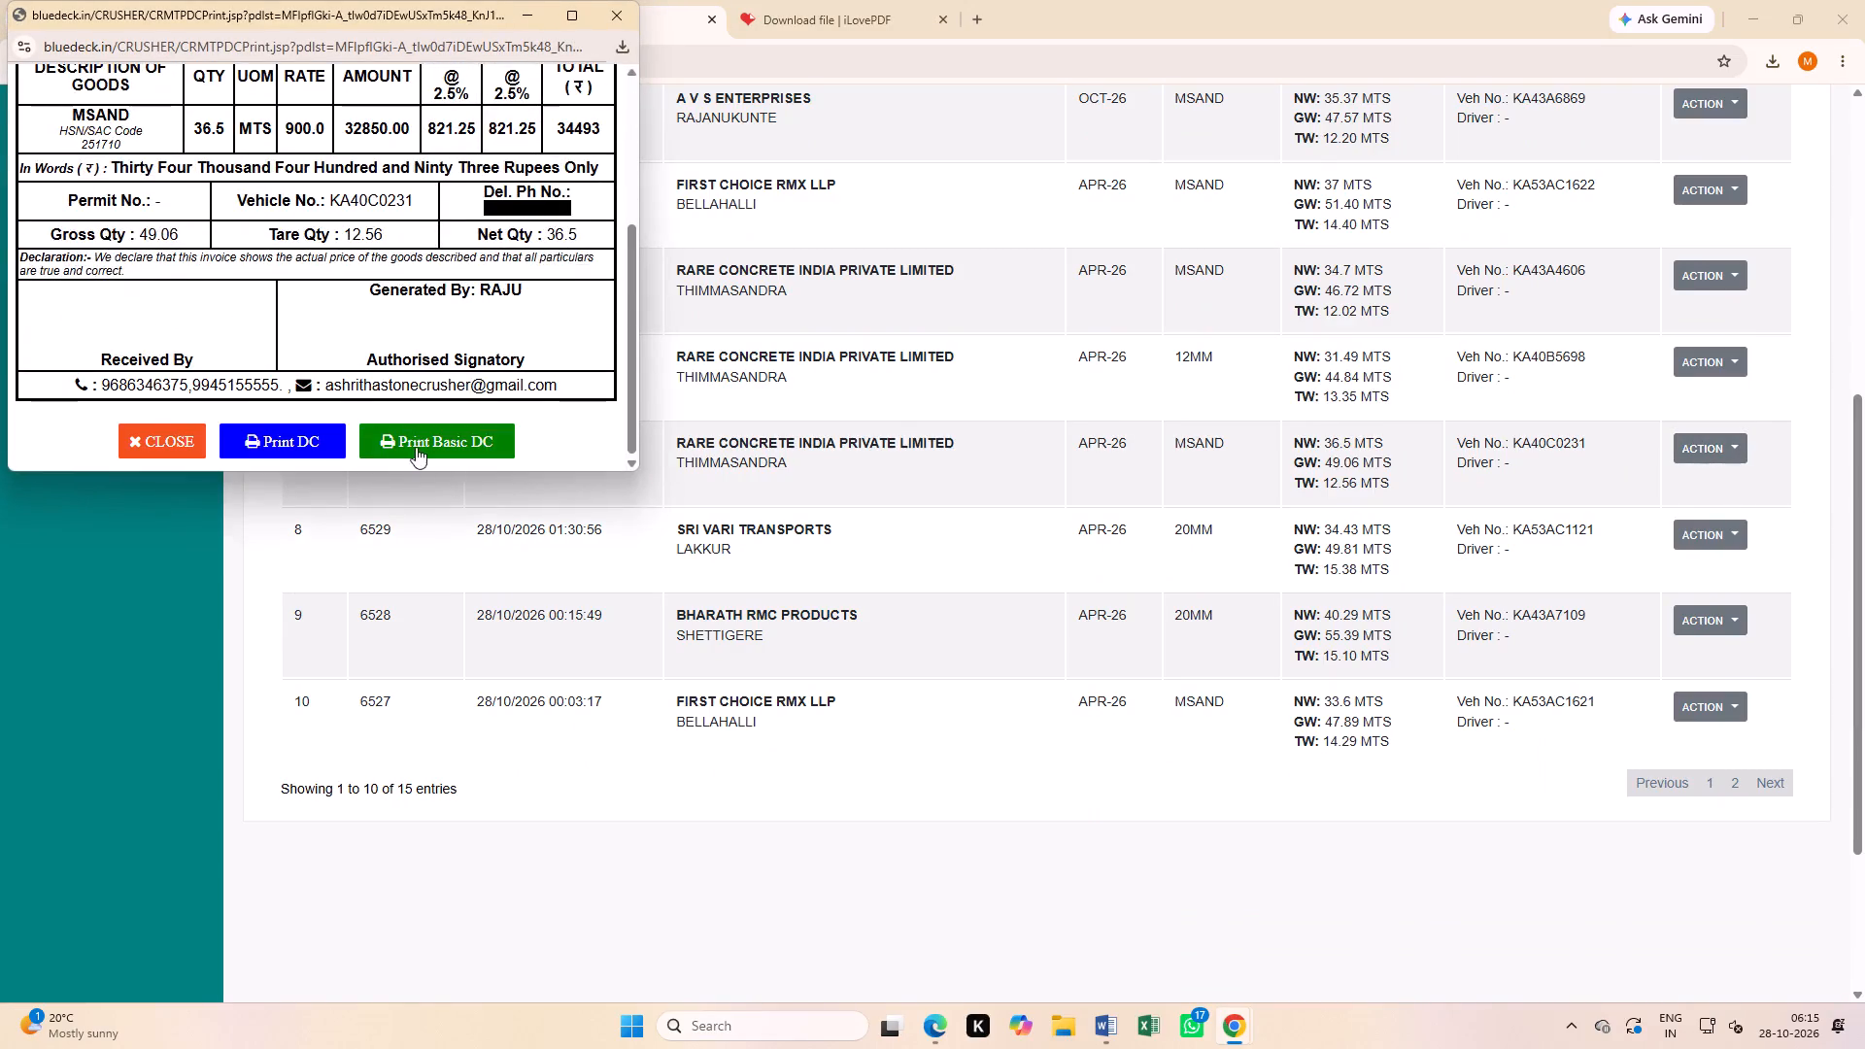
{"action": "left_click", "coordinate": [416, 447]}
{"action": "left_click", "coordinate": [490, 141]}
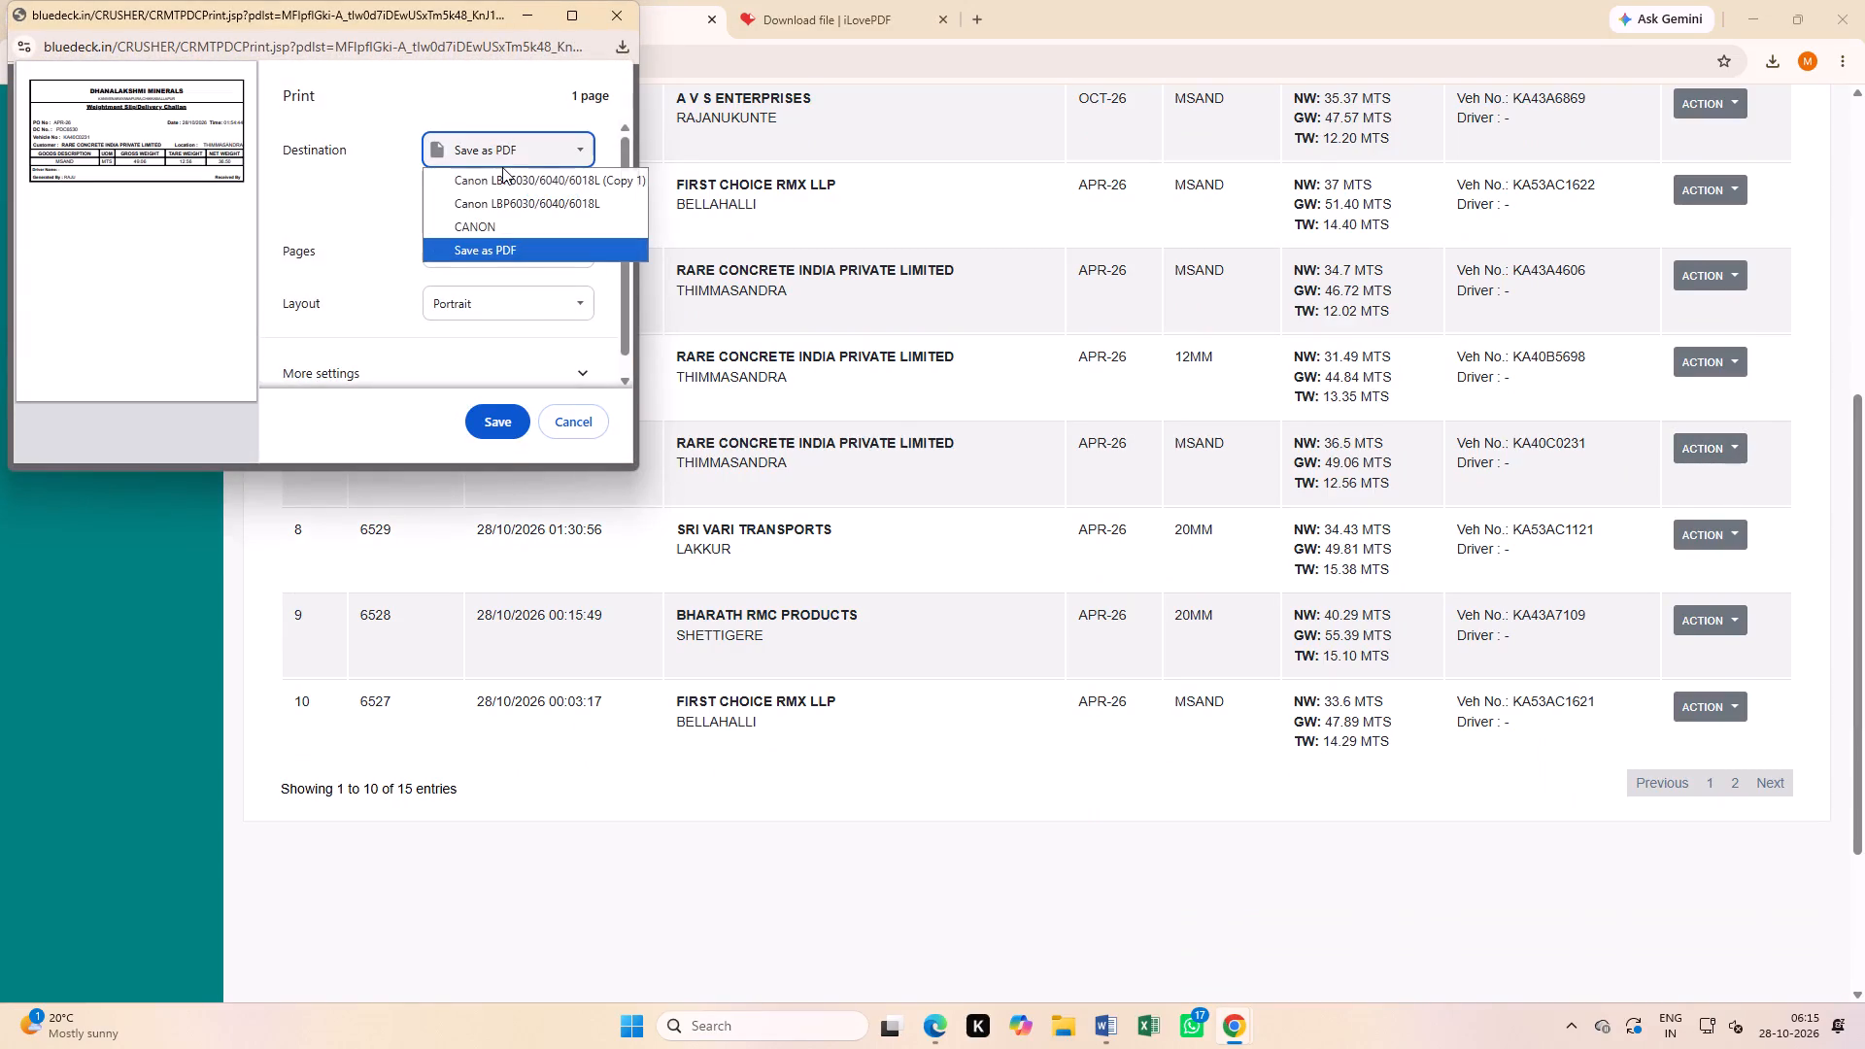
{"action": "left_click", "coordinate": [502, 167]}
{"action": "left_click", "coordinate": [507, 186]}
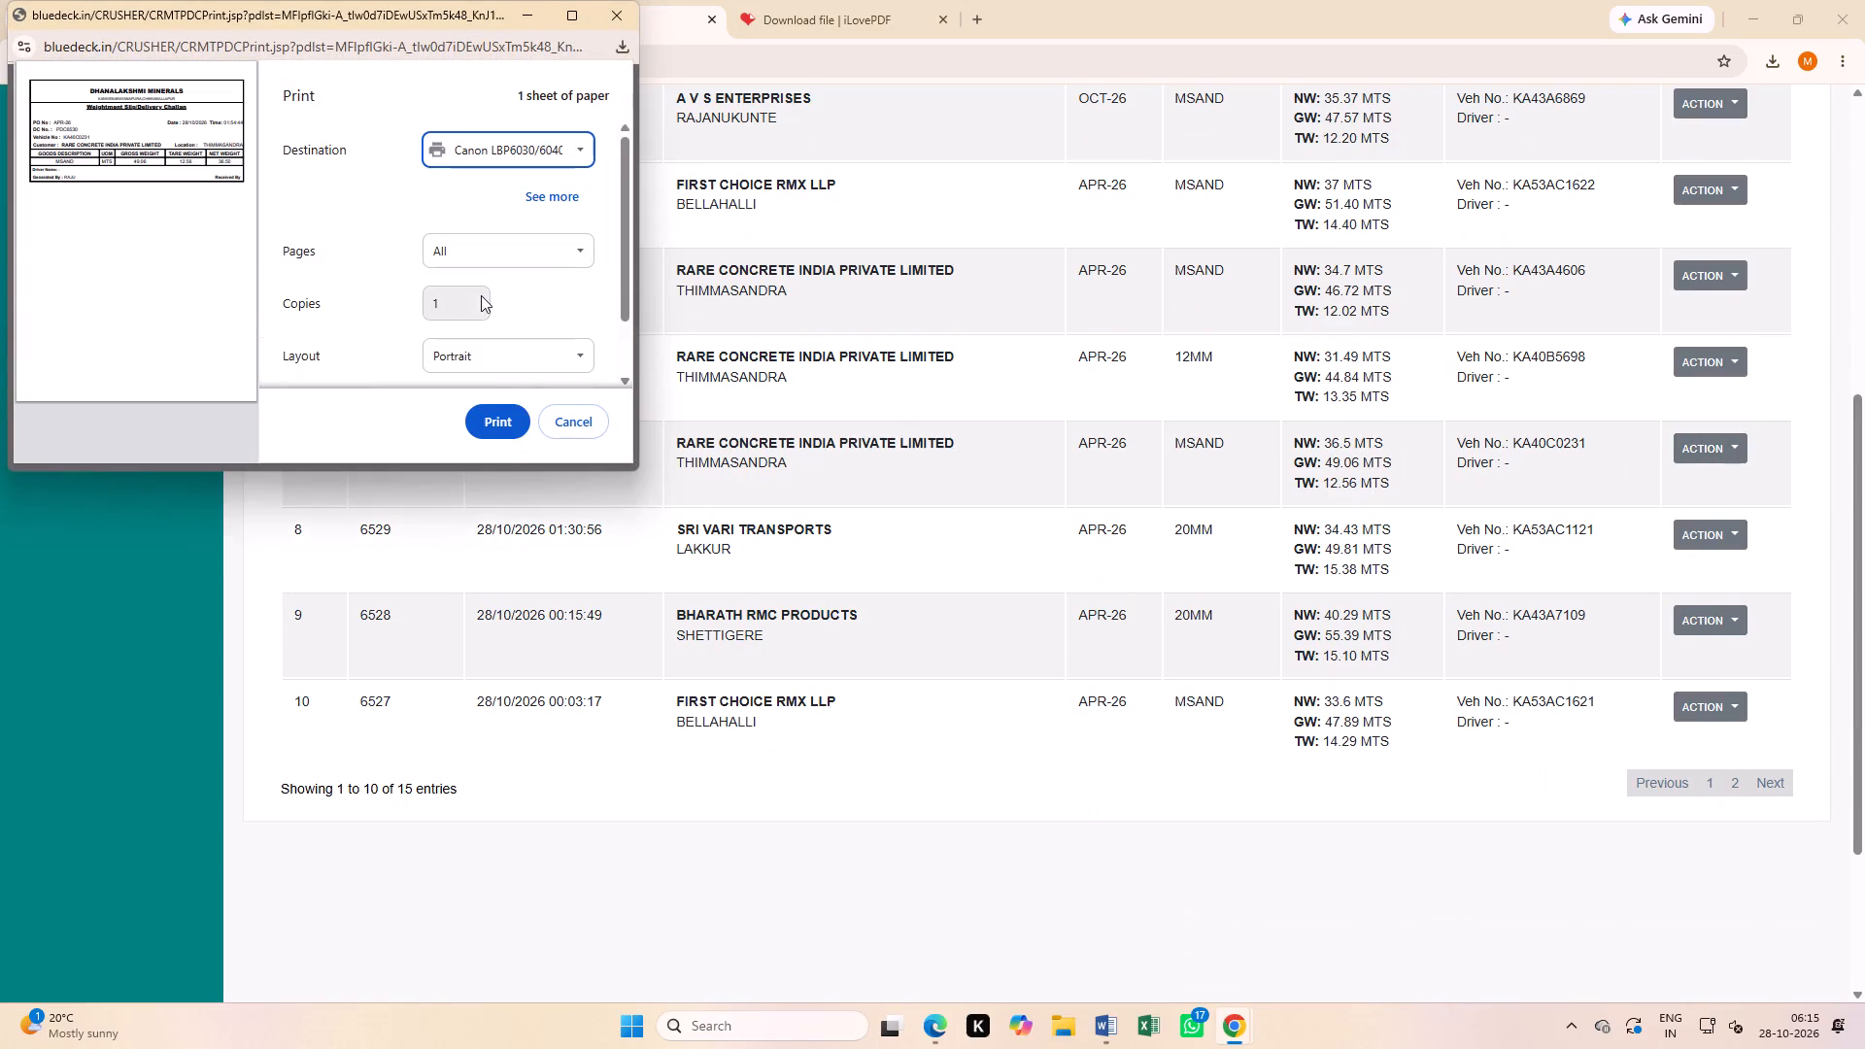
{"action": "left_click", "coordinate": [477, 297]}
{"action": "left_click", "coordinate": [497, 424]}
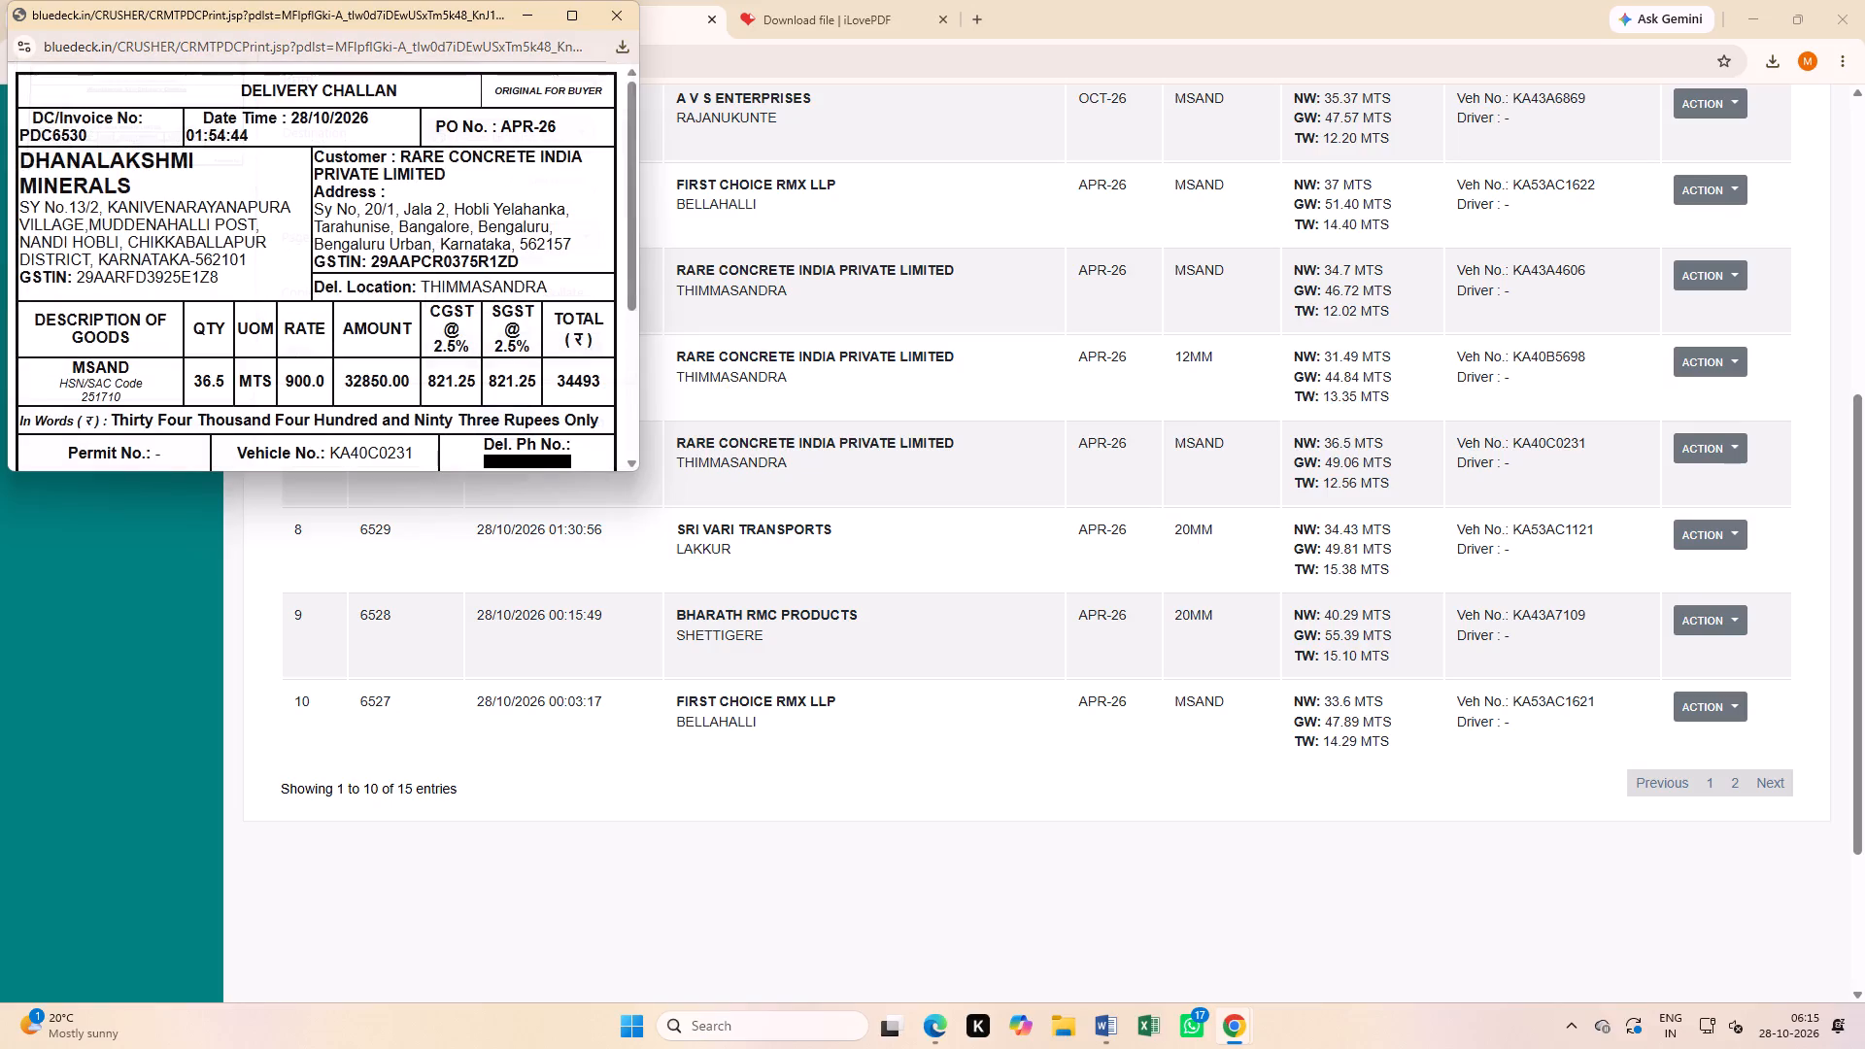
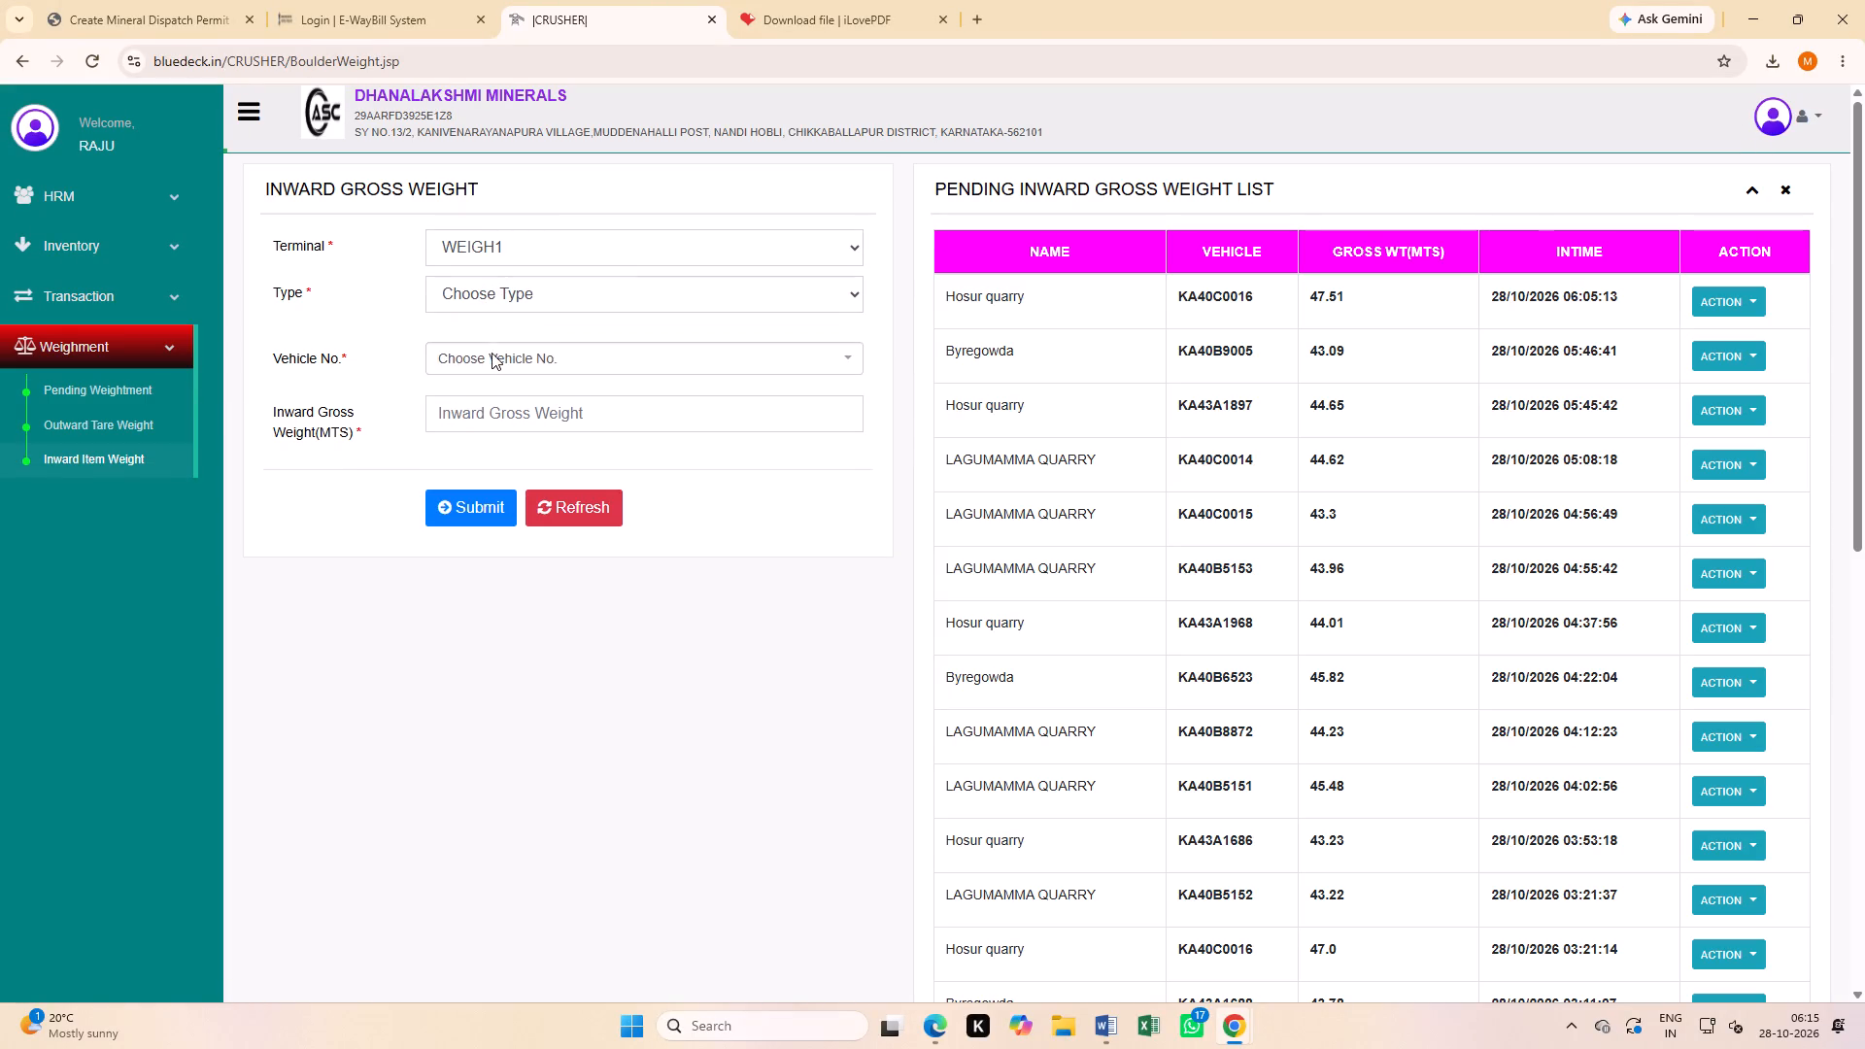
Check the pending inward gross weight list and choose Byregowda as the vendor for the new inward entry.
{"action": "left_click", "coordinate": [493, 346]}
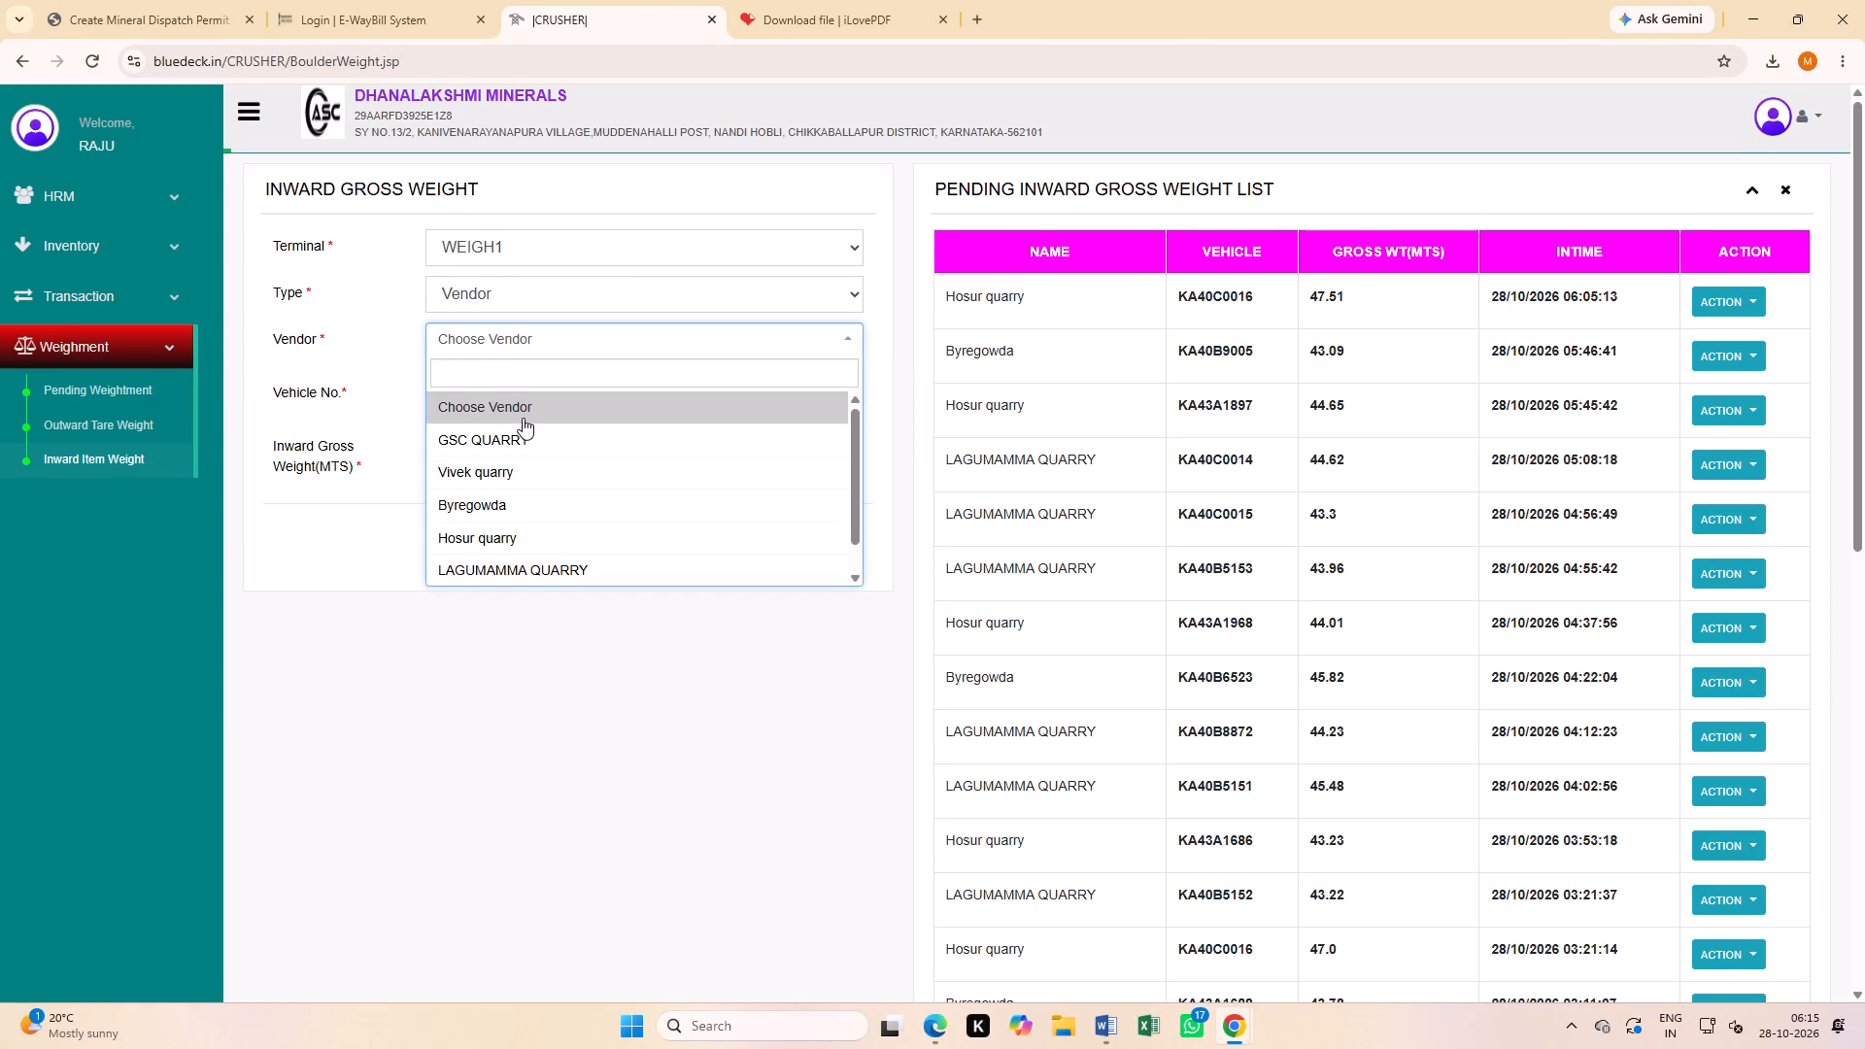
{"action": "scroll", "coordinate": [1238, 648], "scroll_direction": "down", "scroll_amount": 2}
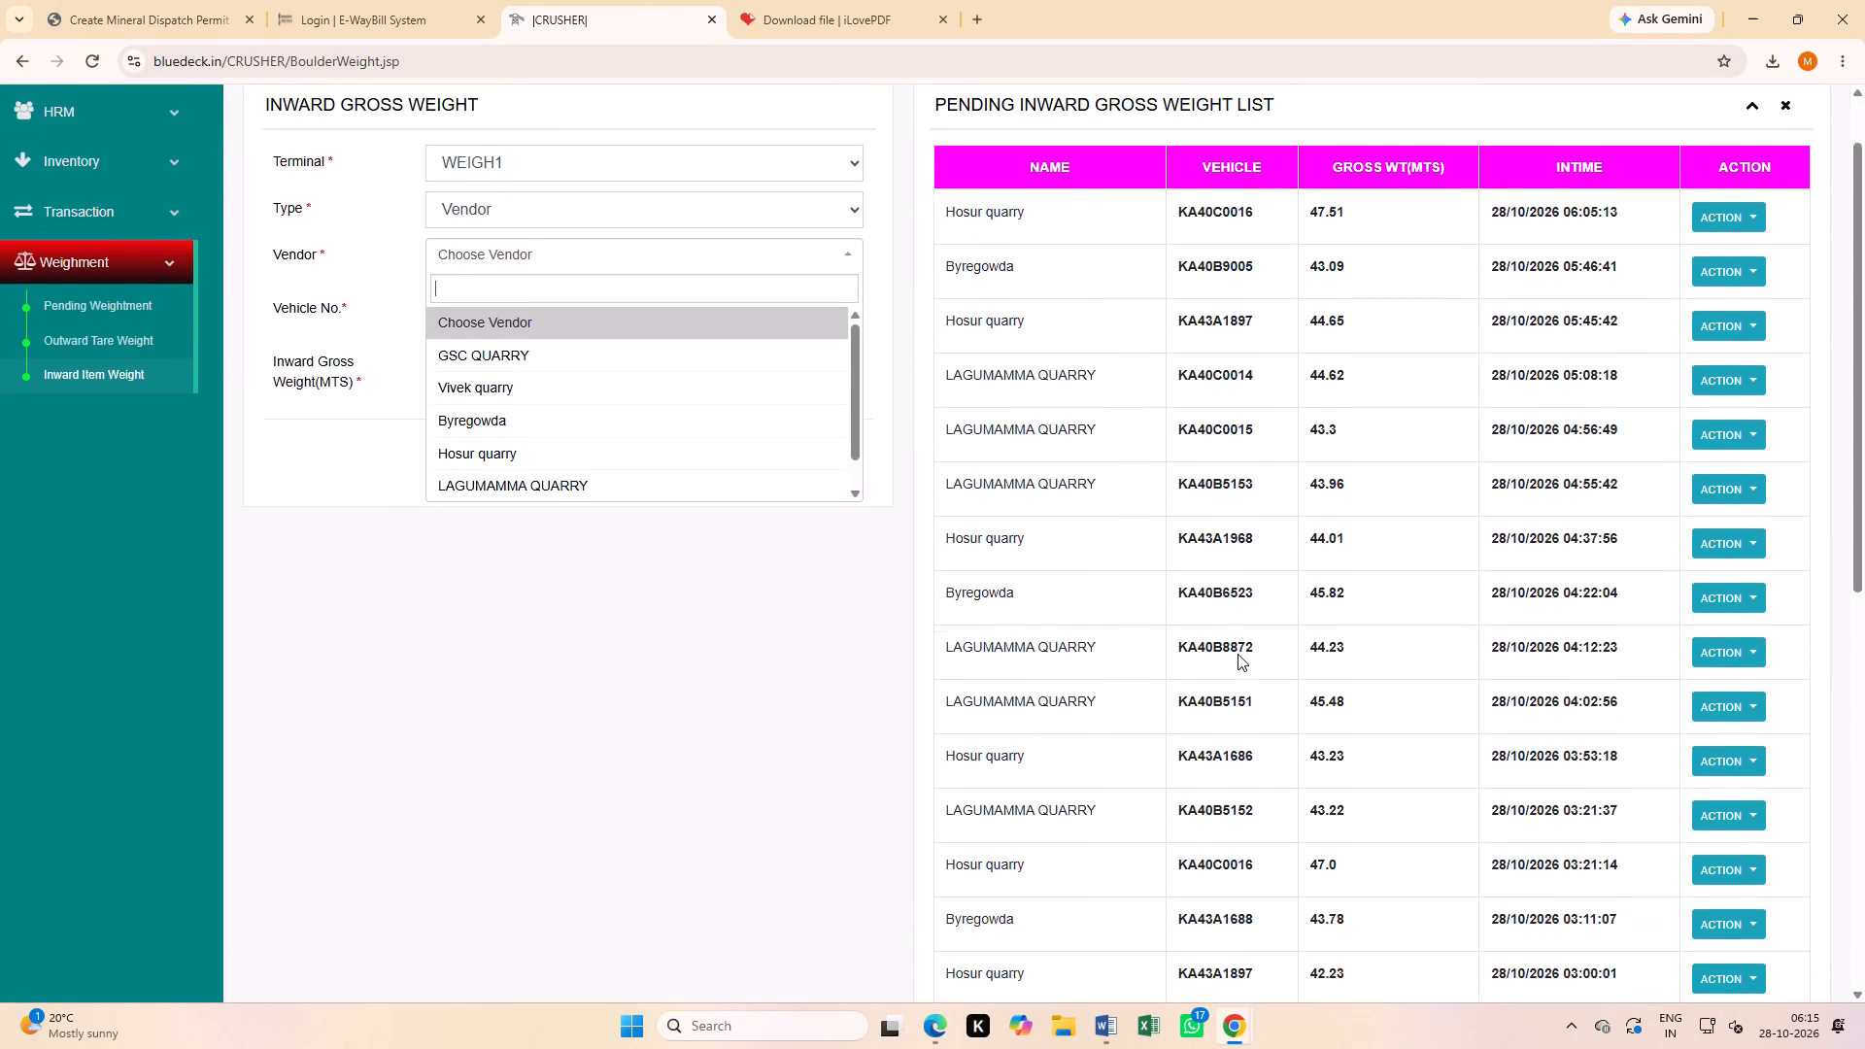
{"action": "scroll", "coordinate": [1238, 654], "scroll_direction": "down", "scroll_amount": 2}
{"action": "scroll", "coordinate": [1261, 879], "scroll_direction": "down", "scroll_amount": 1}
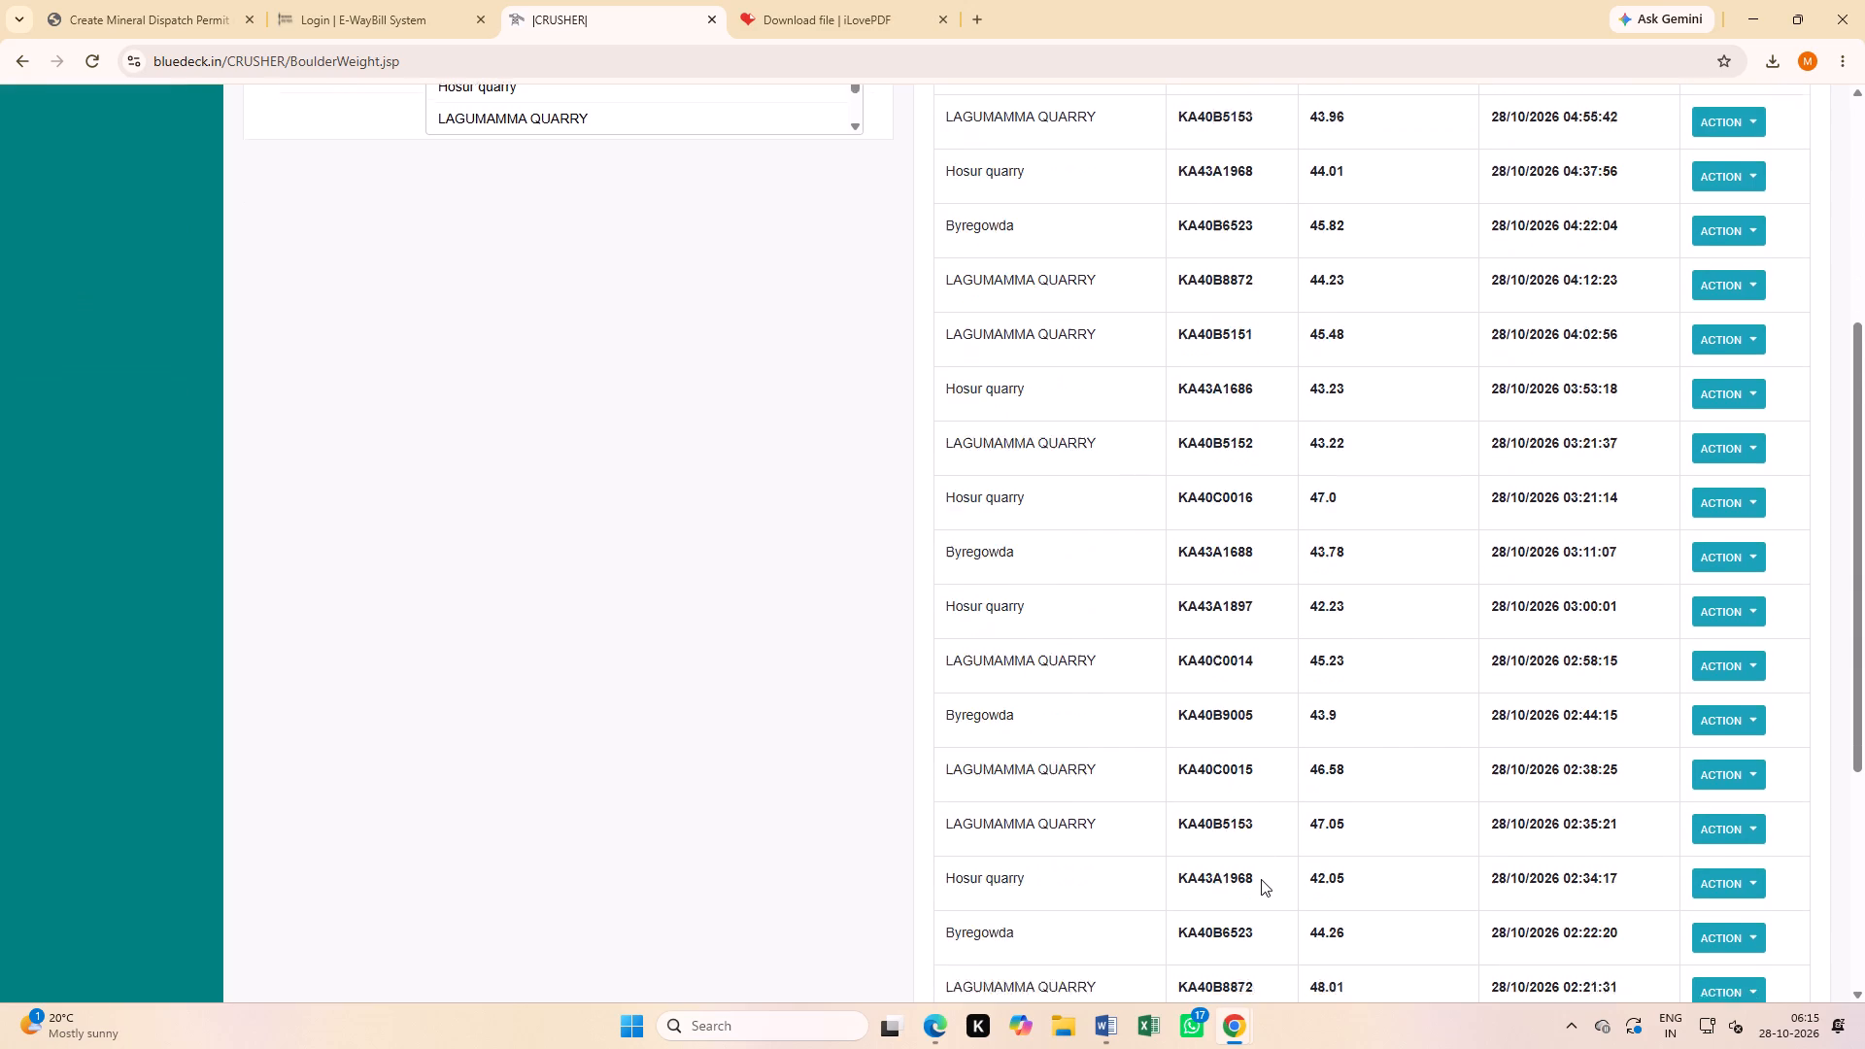
{"action": "scroll", "coordinate": [1261, 879], "scroll_direction": "down", "scroll_amount": 2}
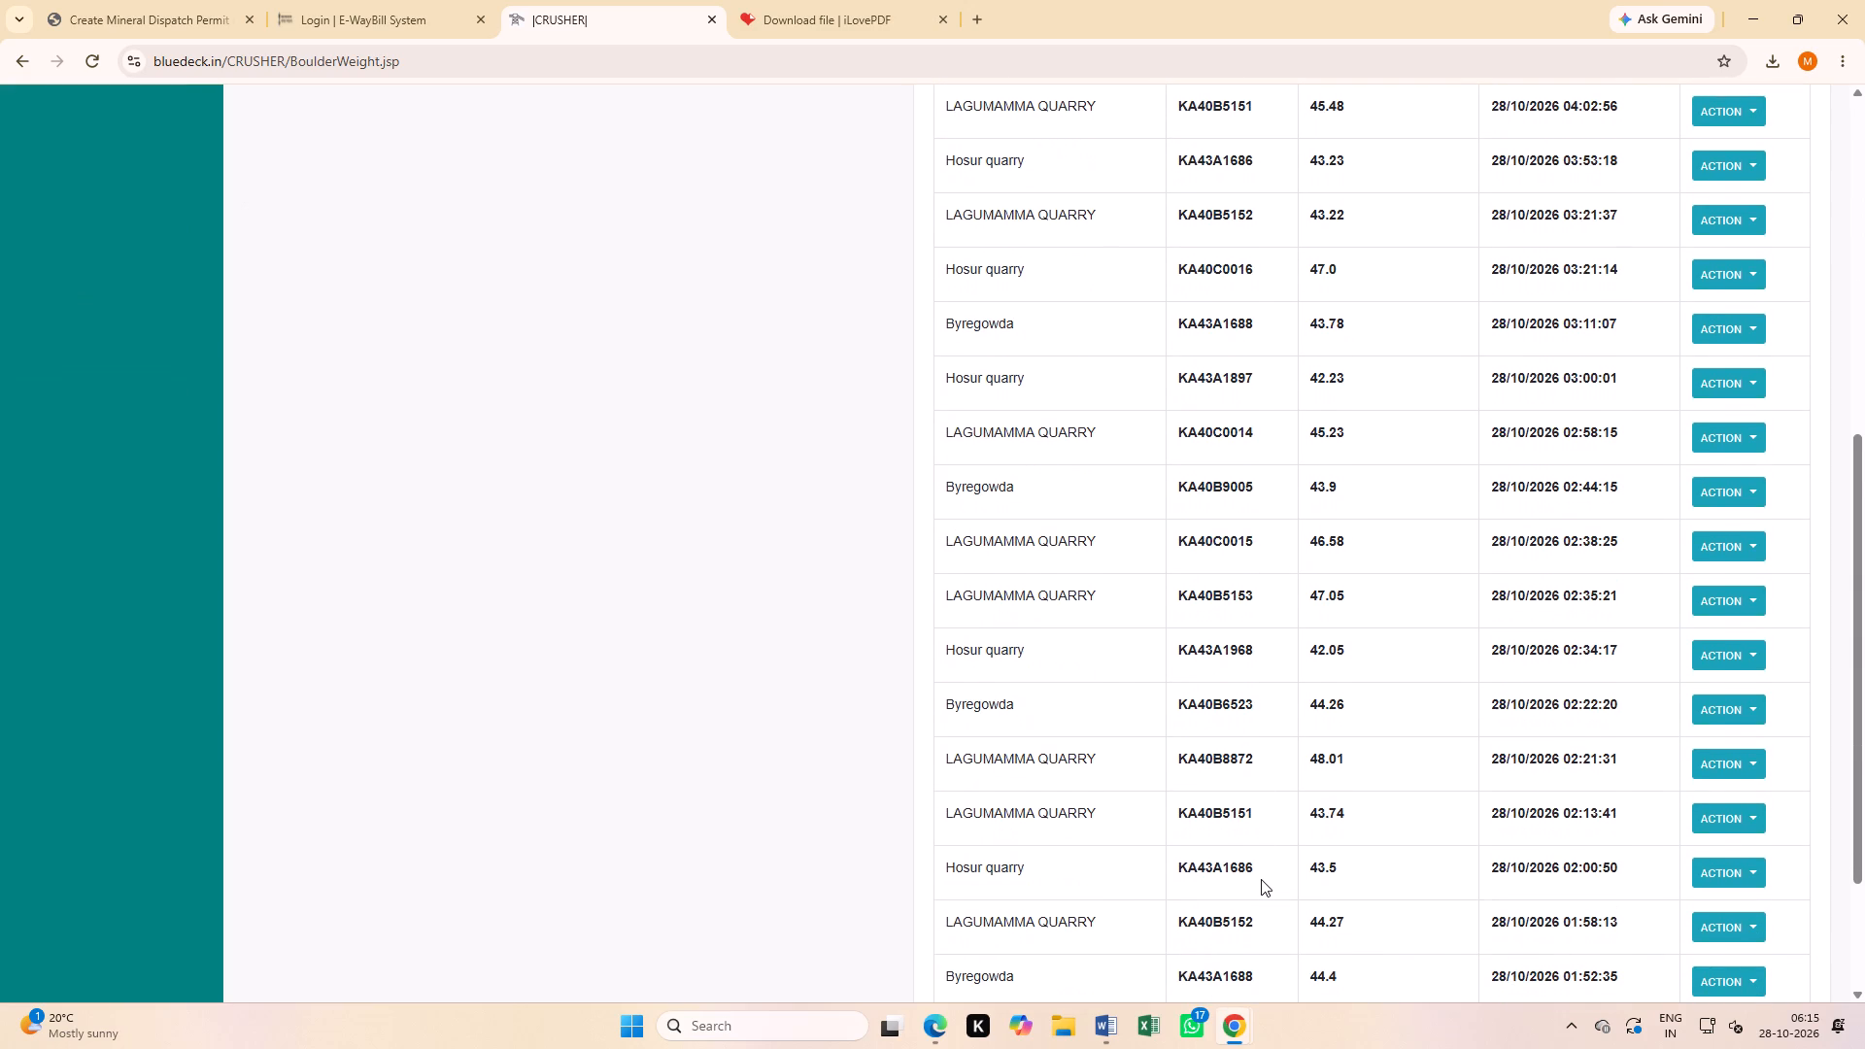
{"action": "scroll", "coordinate": [1261, 879], "scroll_direction": "down", "scroll_amount": 1}
{"action": "scroll", "coordinate": [1233, 868], "scroll_direction": "up", "scroll_amount": 5}
{"action": "scroll", "coordinate": [833, 579], "scroll_direction": "up", "scroll_amount": 2}
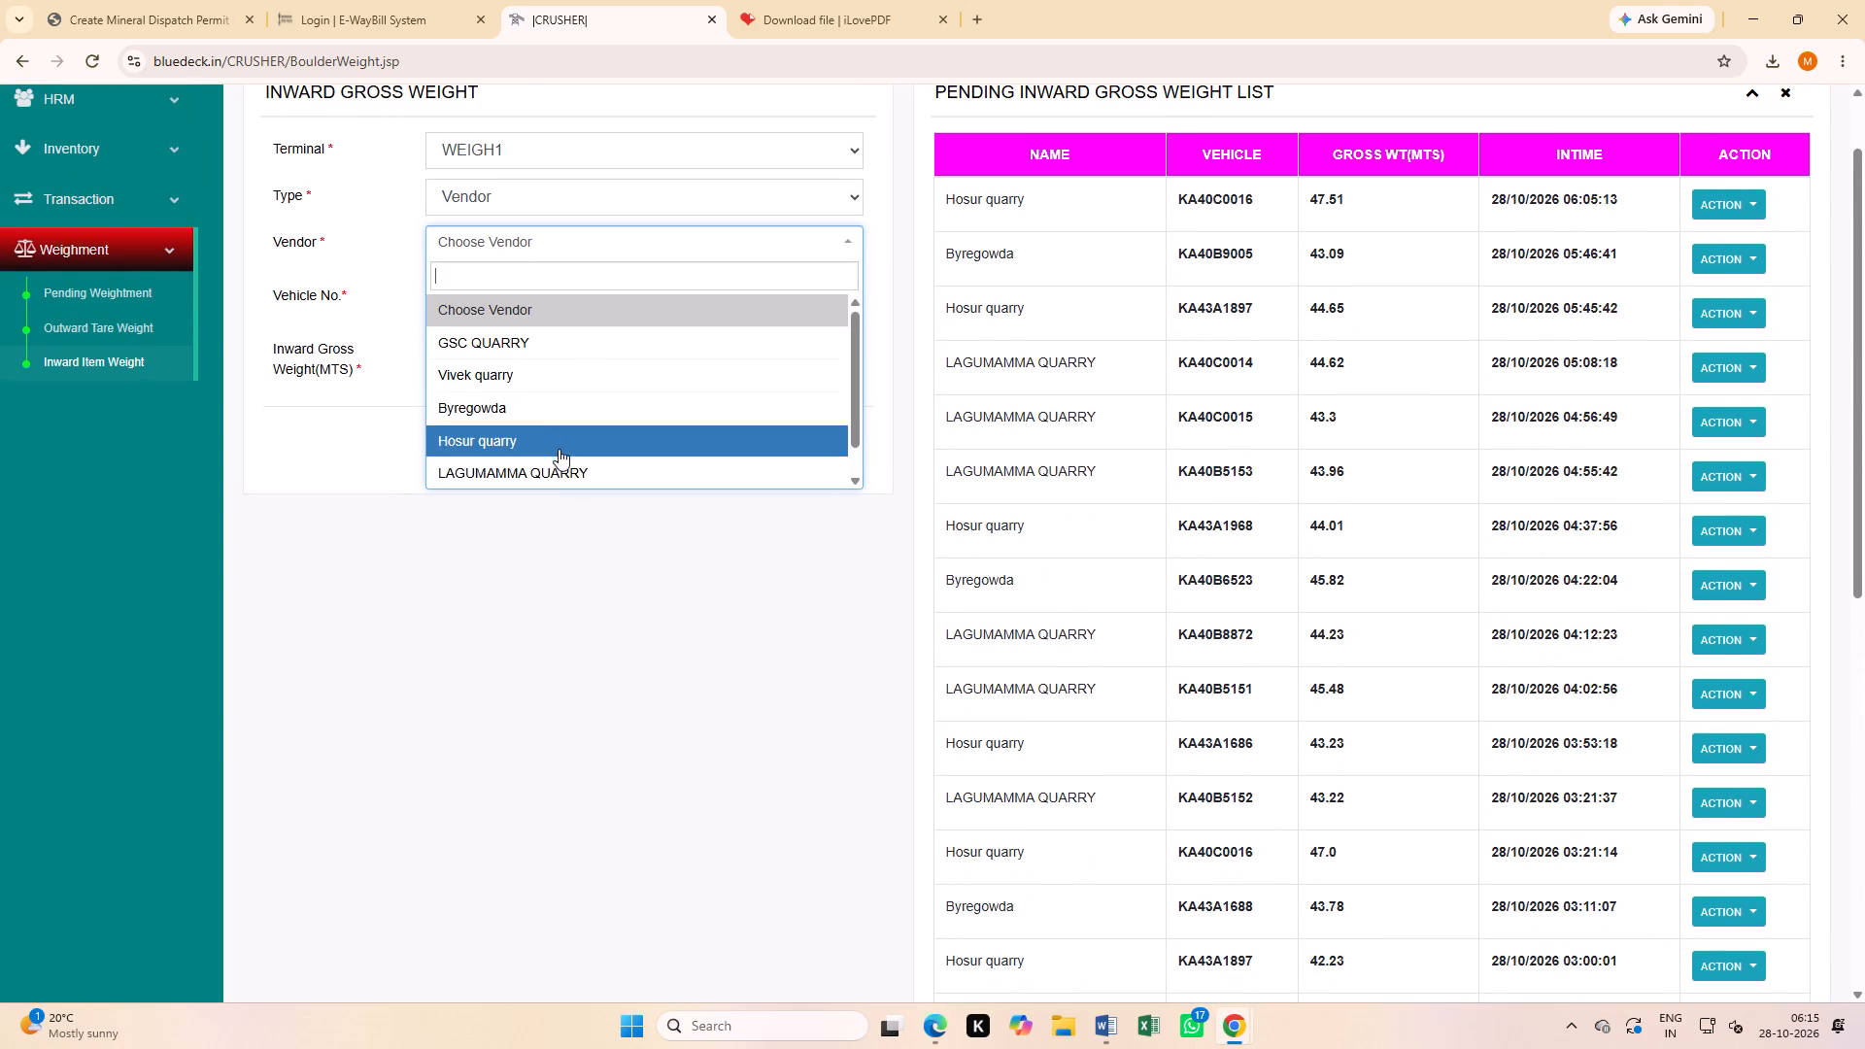
{"action": "left_click", "coordinate": [536, 423]}
{"action": "left_click", "coordinate": [503, 297]}
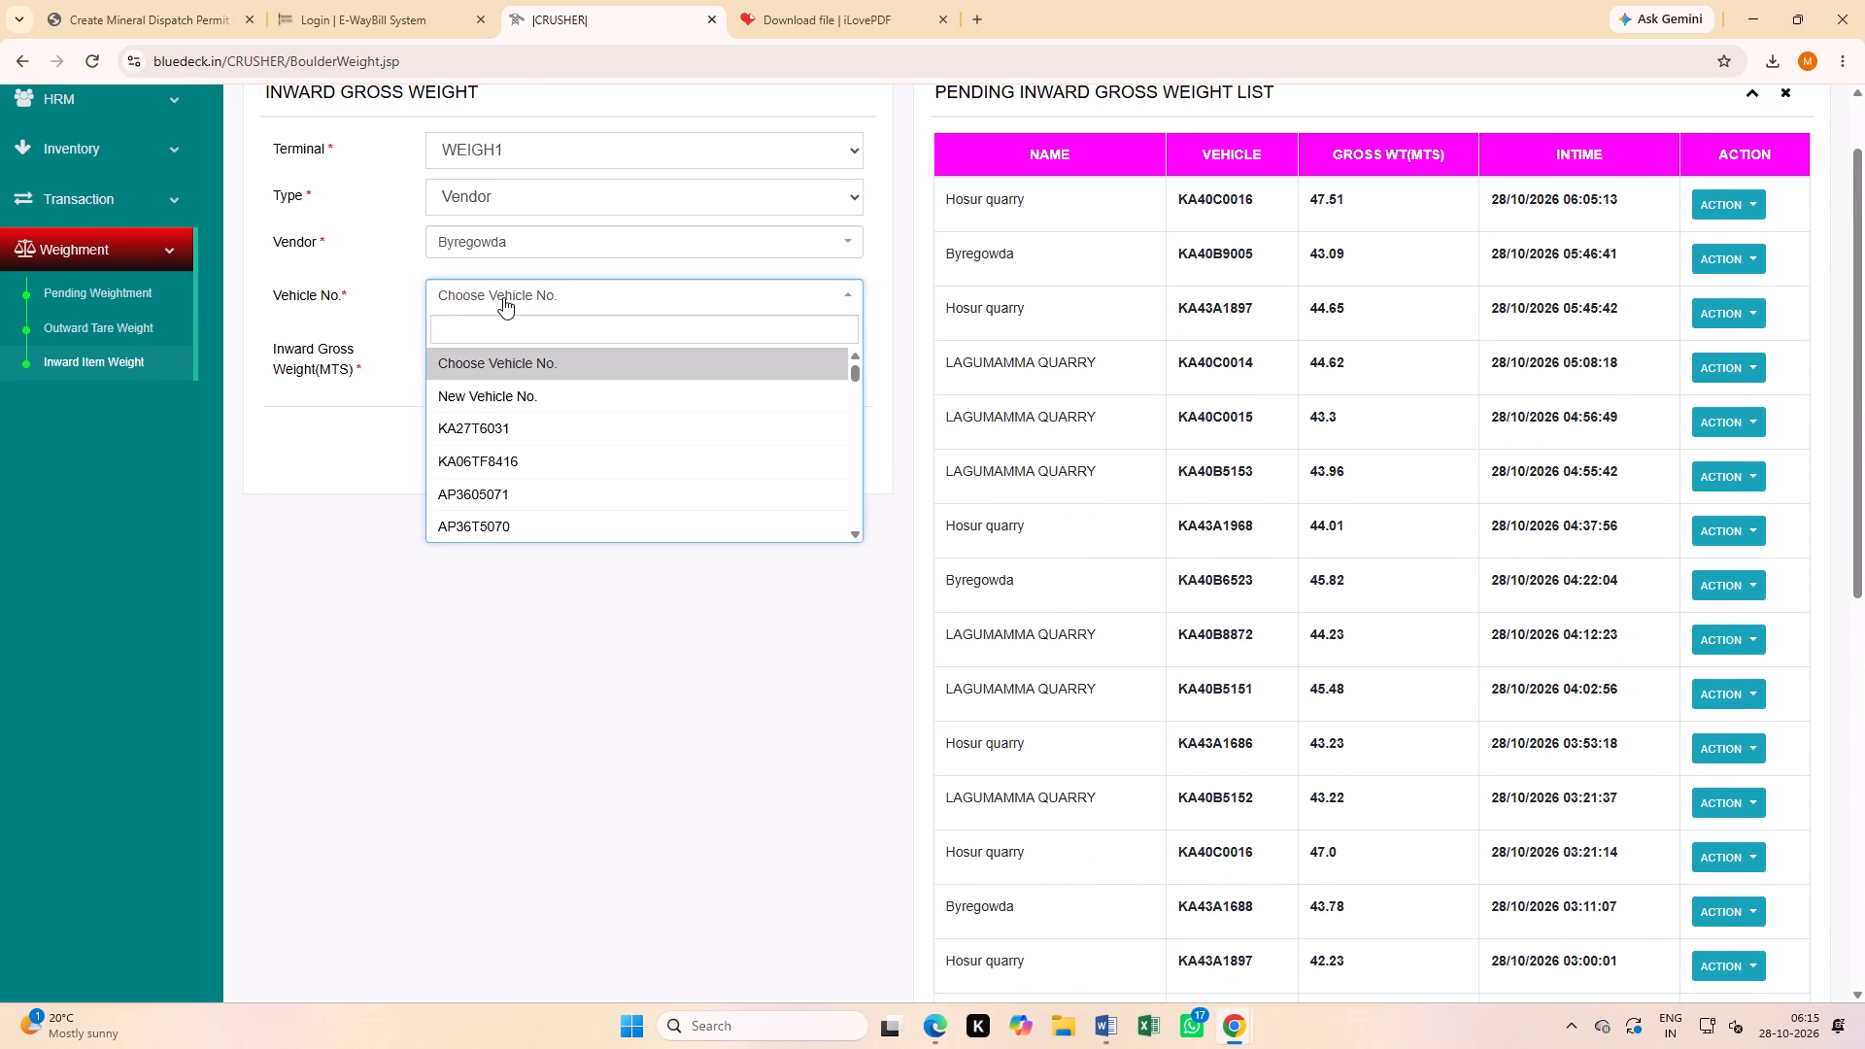
{"action": "type", "text": "16"}
{"action": "type", "text": "88"}
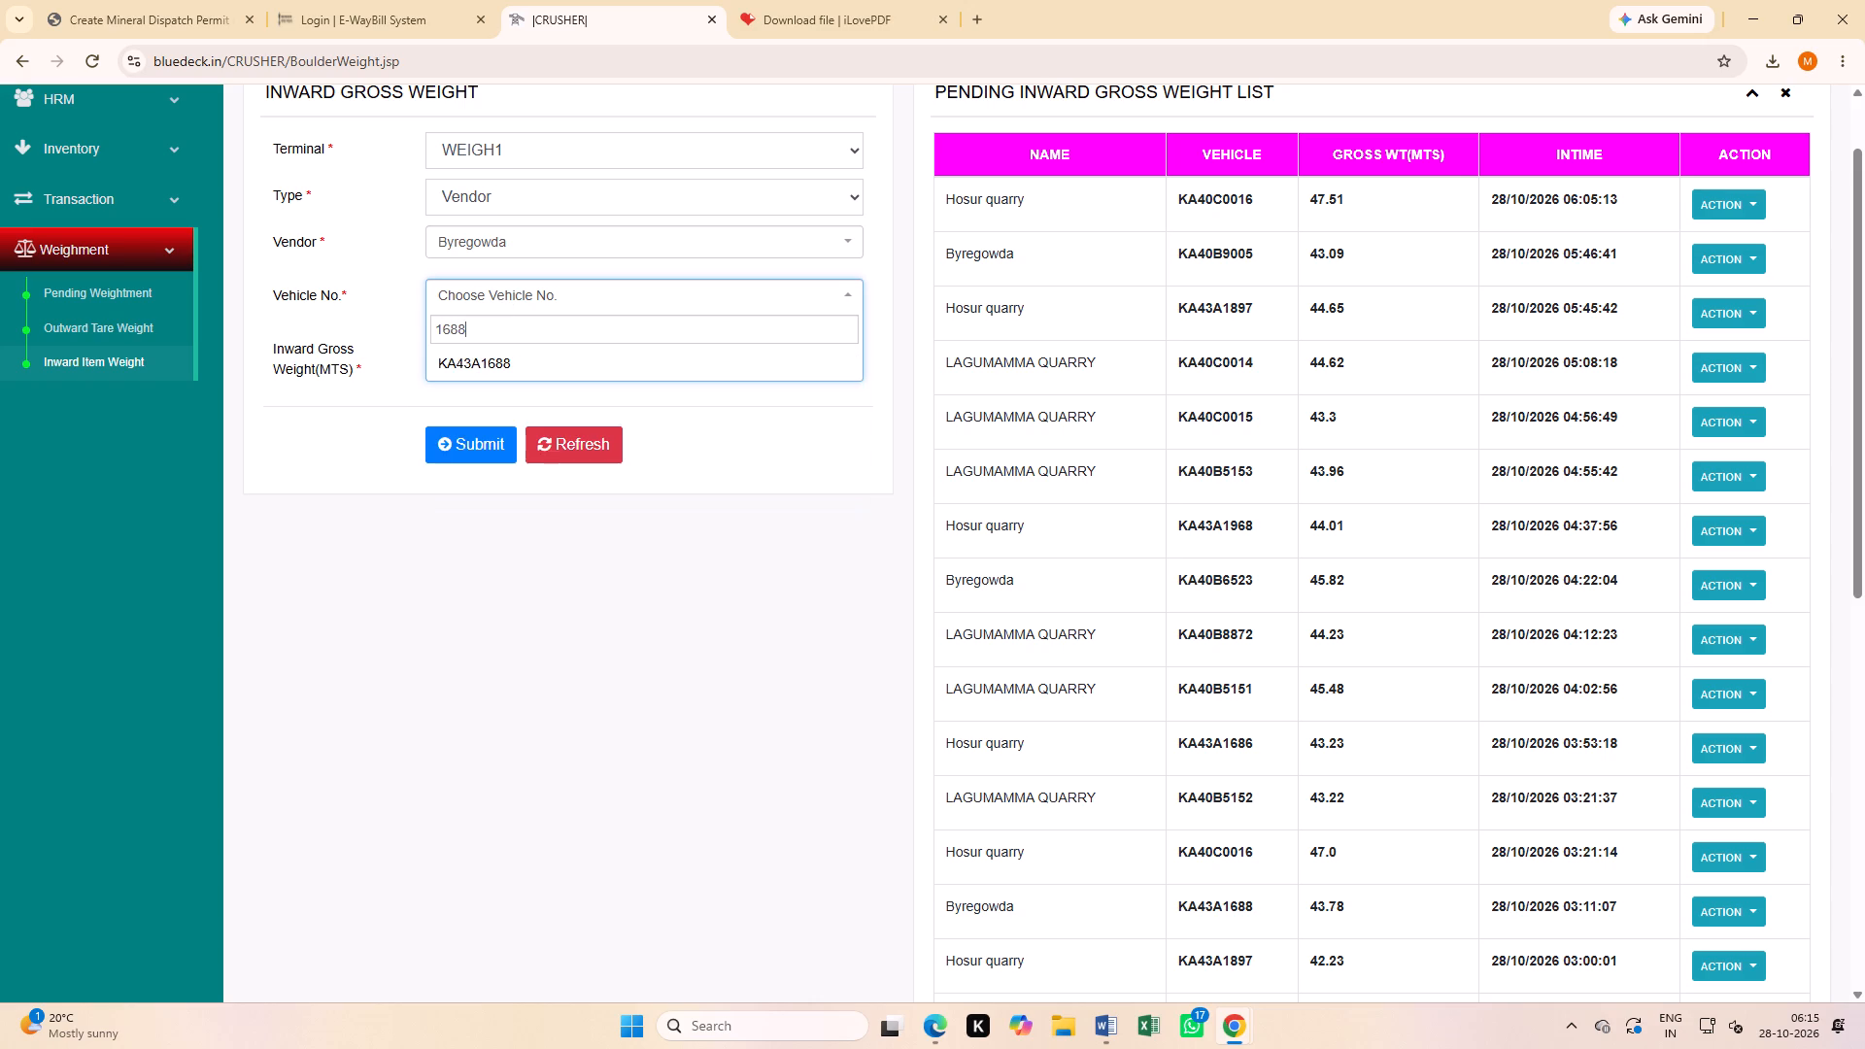
{"action": "left_click", "coordinate": [498, 365]}
{"action": "left_click", "coordinate": [497, 355]}
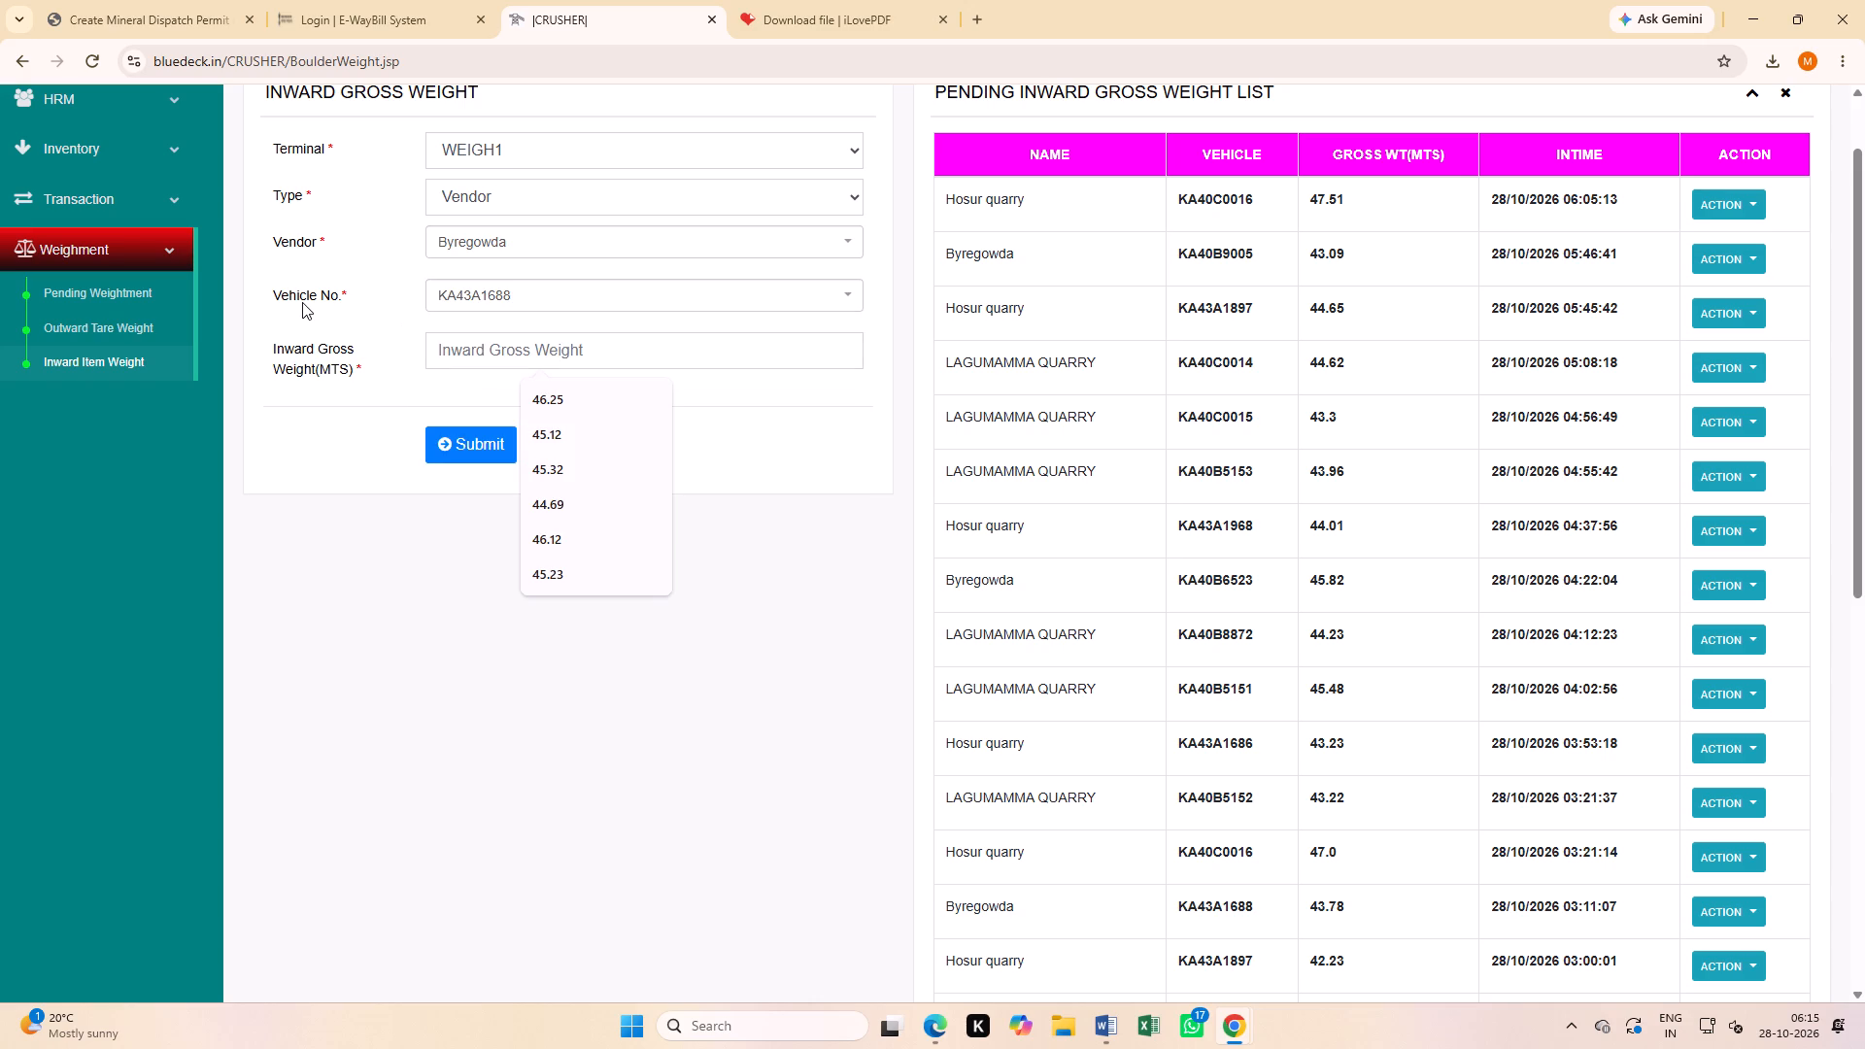
{"action": "type", "text": "44.10"}
{"action": "left_click", "coordinate": [450, 446]}
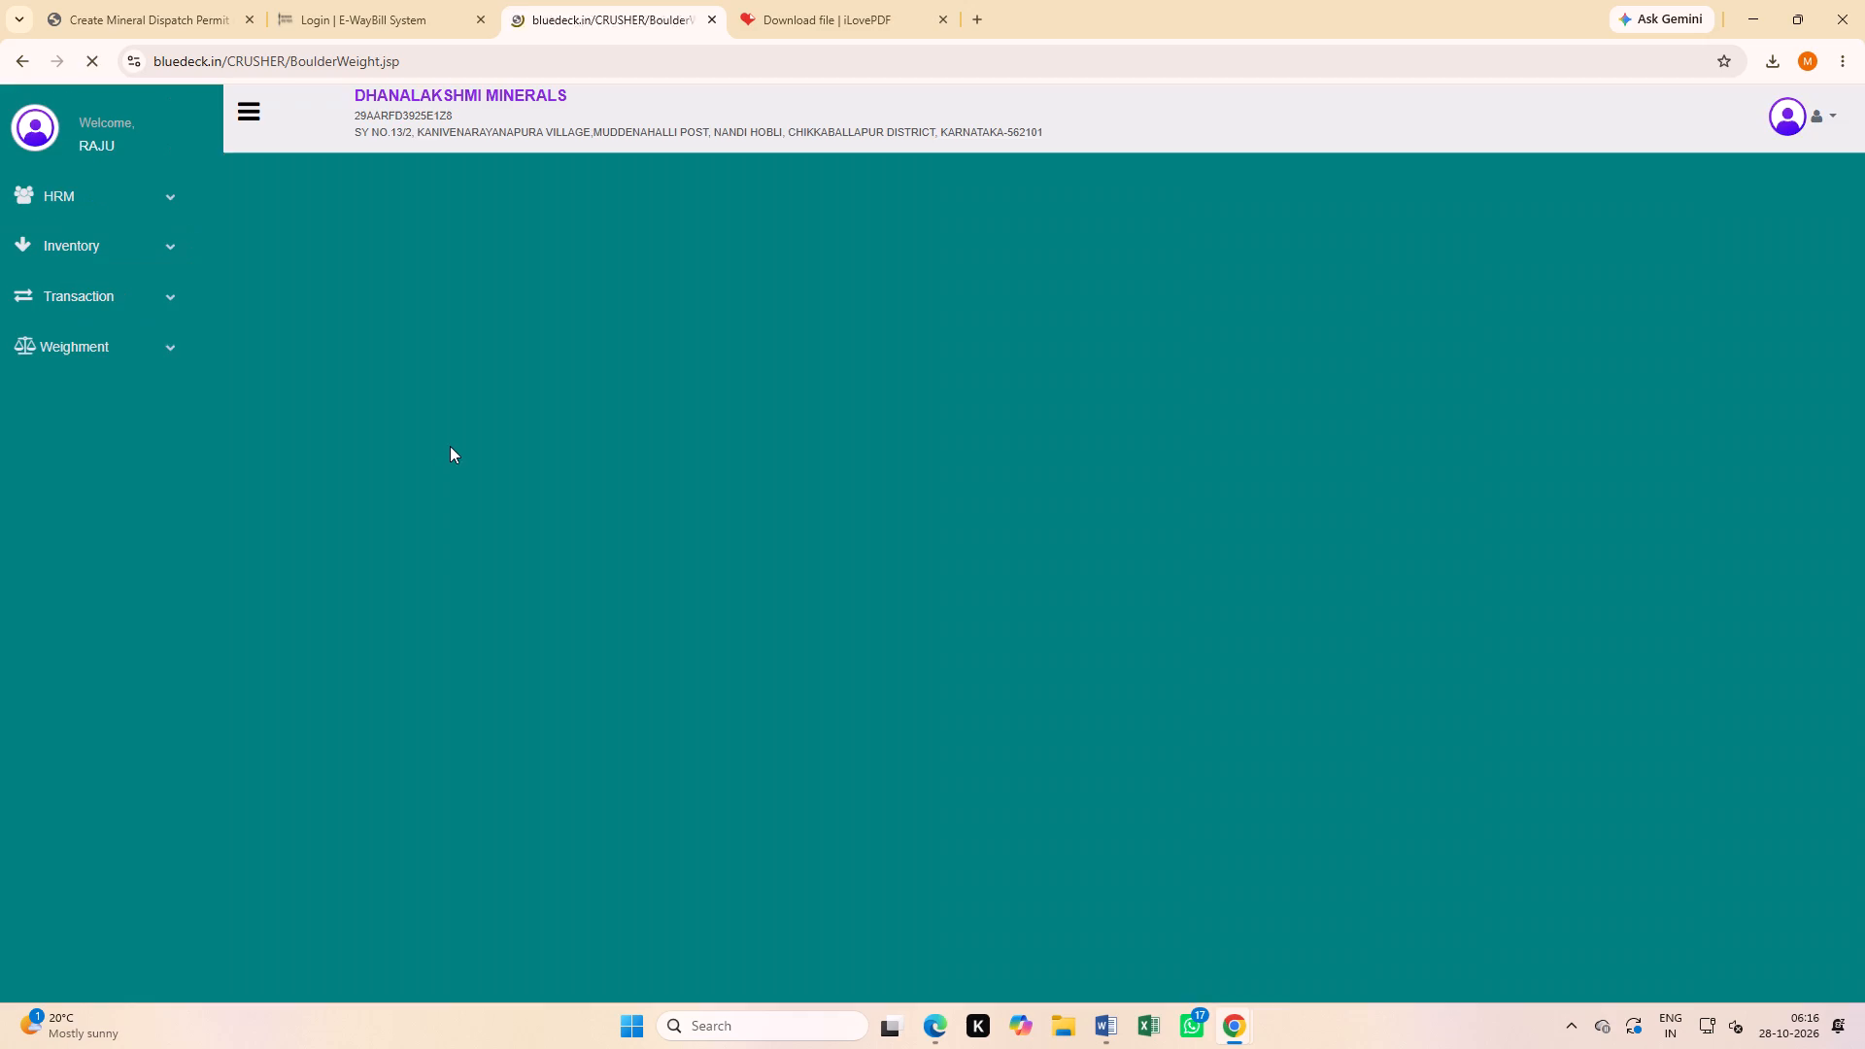
{"action": "scroll", "coordinate": [745, 301], "scroll_direction": "up", "scroll_amount": 2}
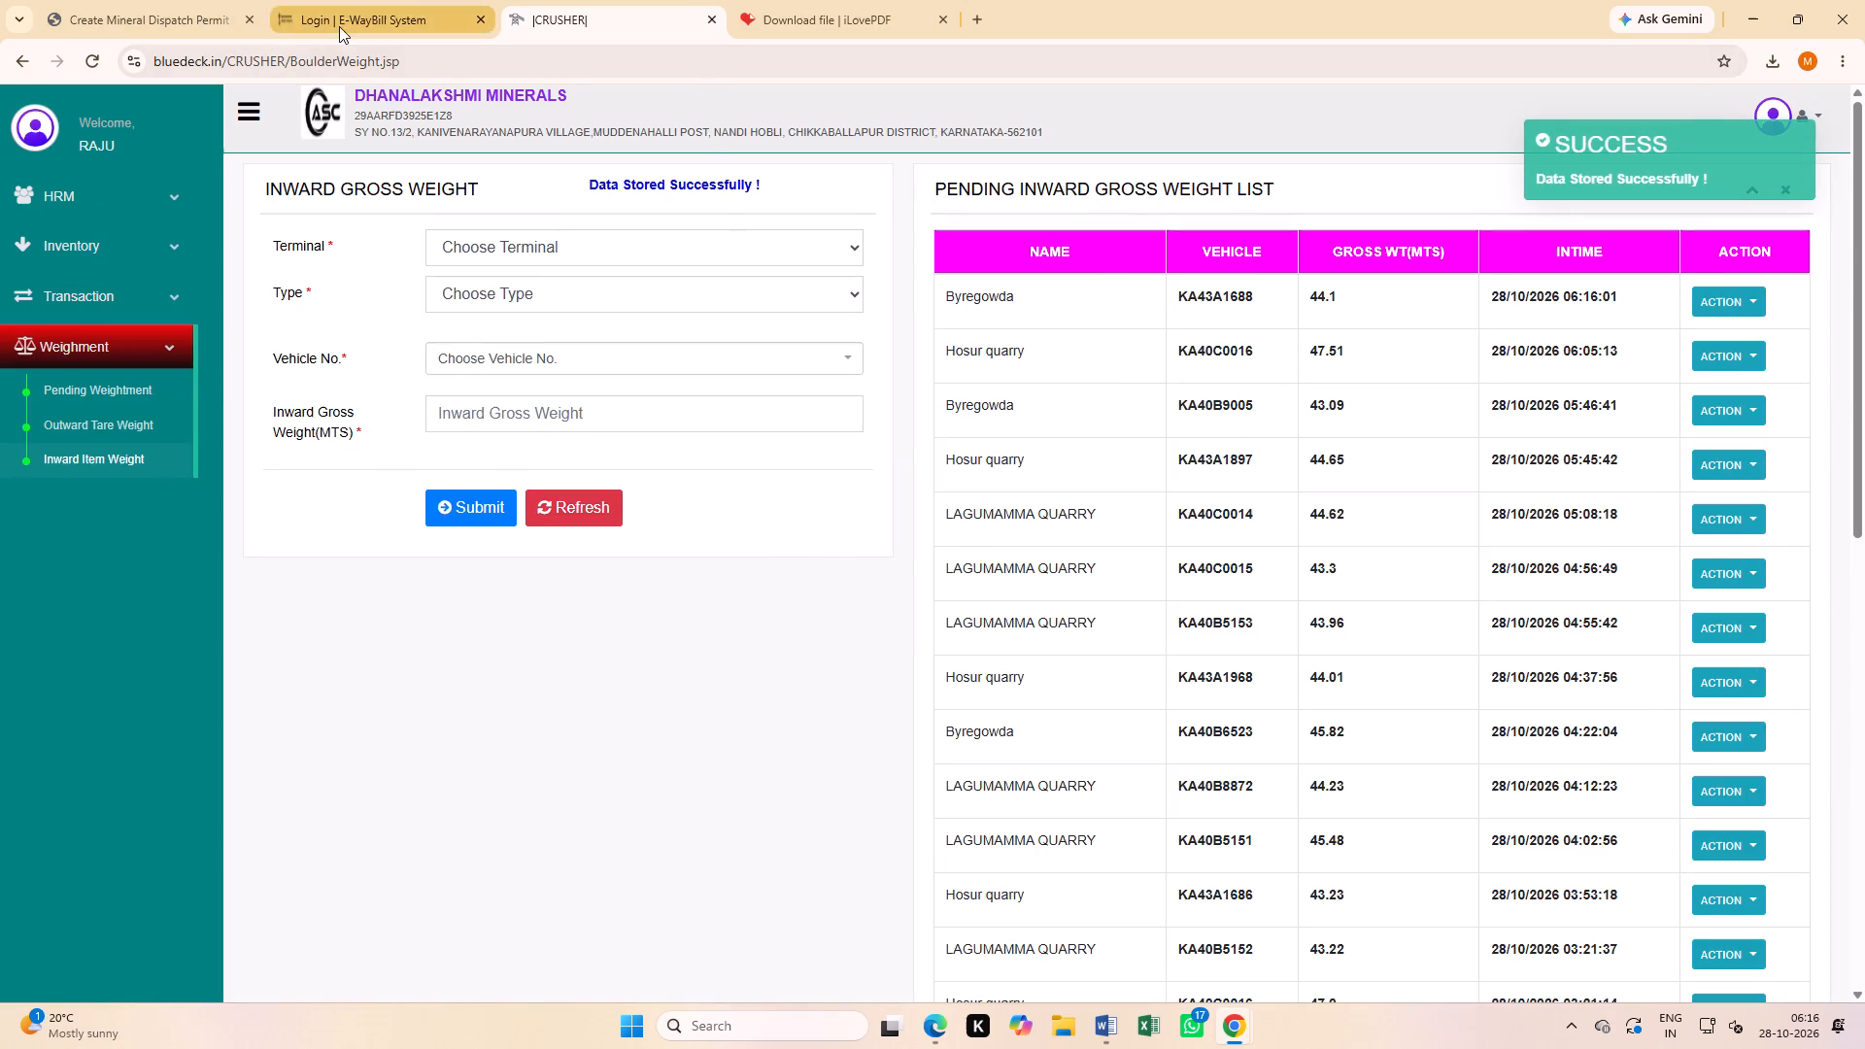